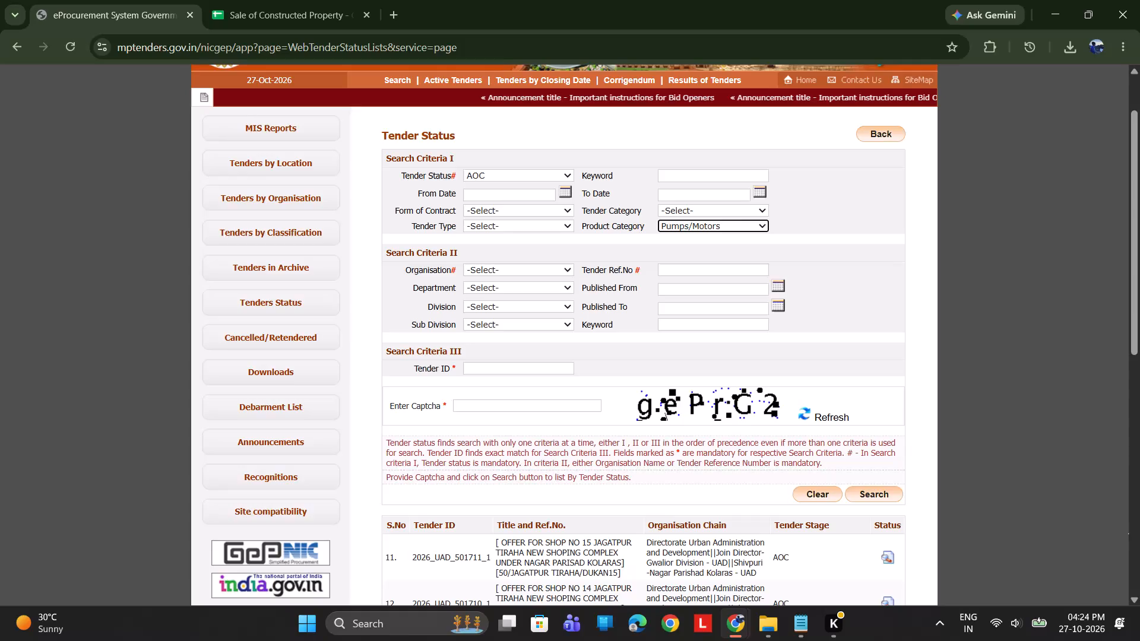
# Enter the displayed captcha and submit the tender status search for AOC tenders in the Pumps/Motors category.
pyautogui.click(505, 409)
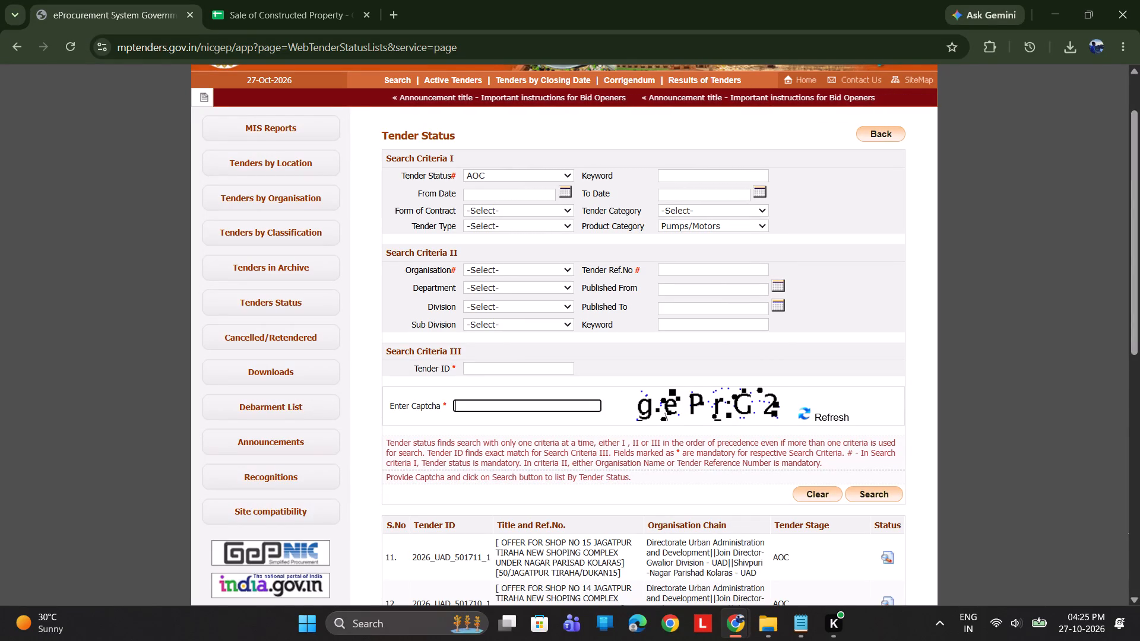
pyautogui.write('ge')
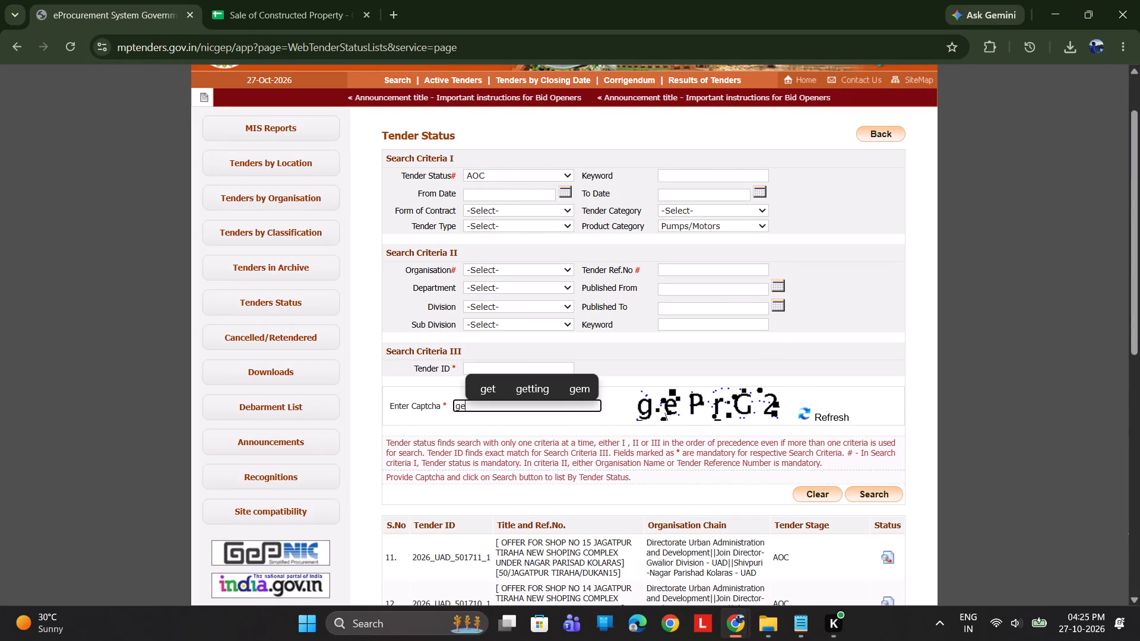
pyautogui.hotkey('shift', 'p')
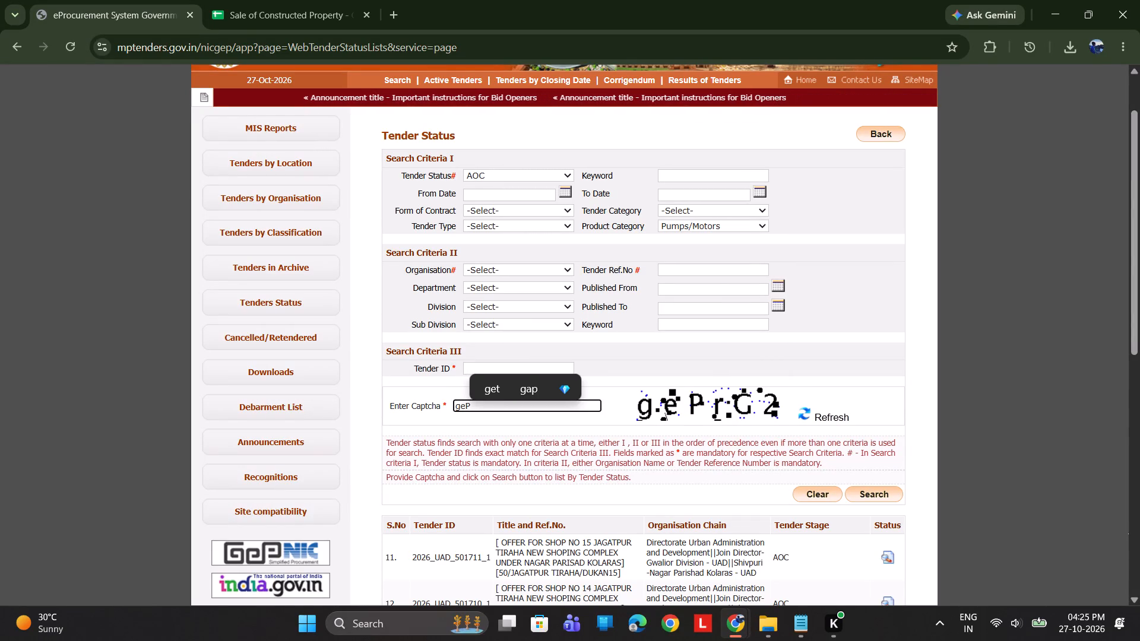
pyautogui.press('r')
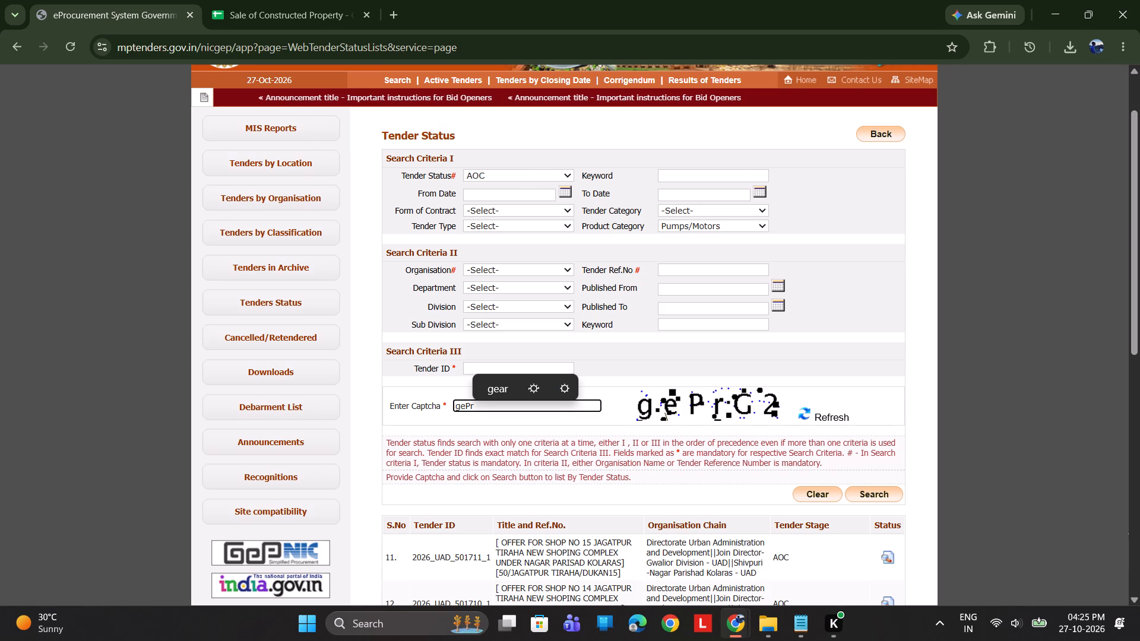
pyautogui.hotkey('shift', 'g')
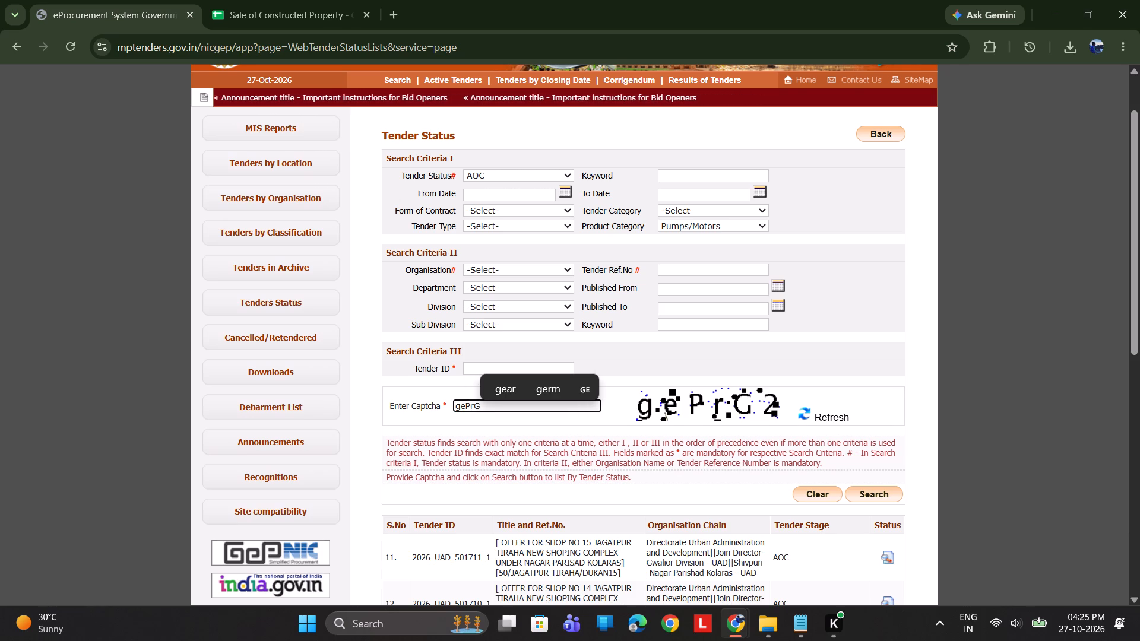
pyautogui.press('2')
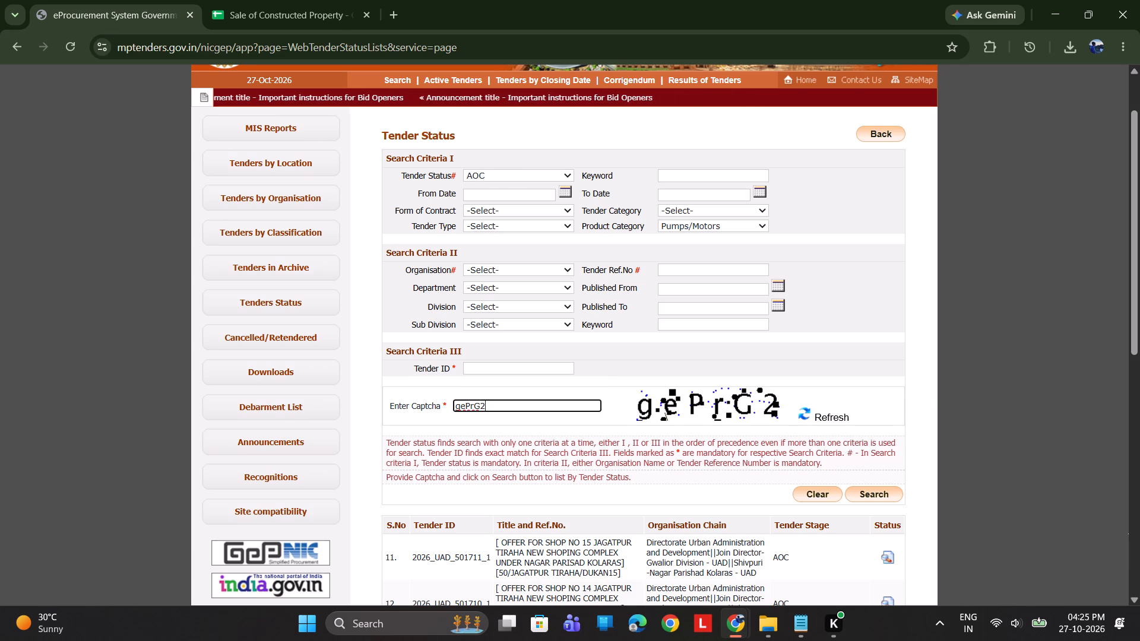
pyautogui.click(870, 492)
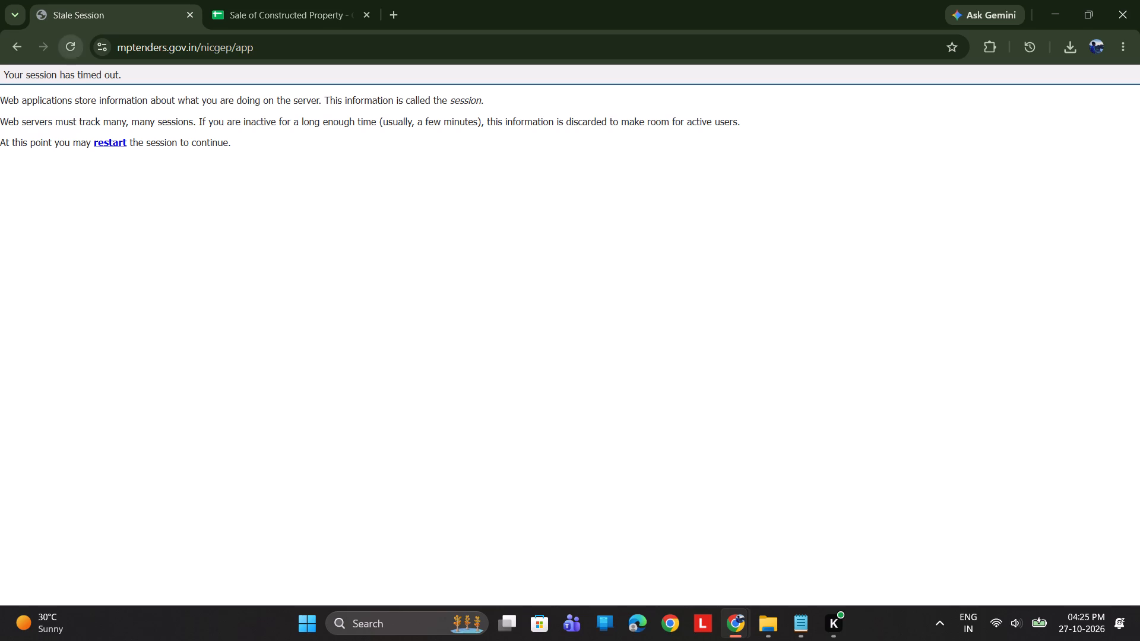
# Replace the stale session tab with a new one and reopen the MP Tender portal through a web search for mp tenders.
pyautogui.click(69, 44)
pyautogui.click(596, 167)
pyautogui.click(191, 12)
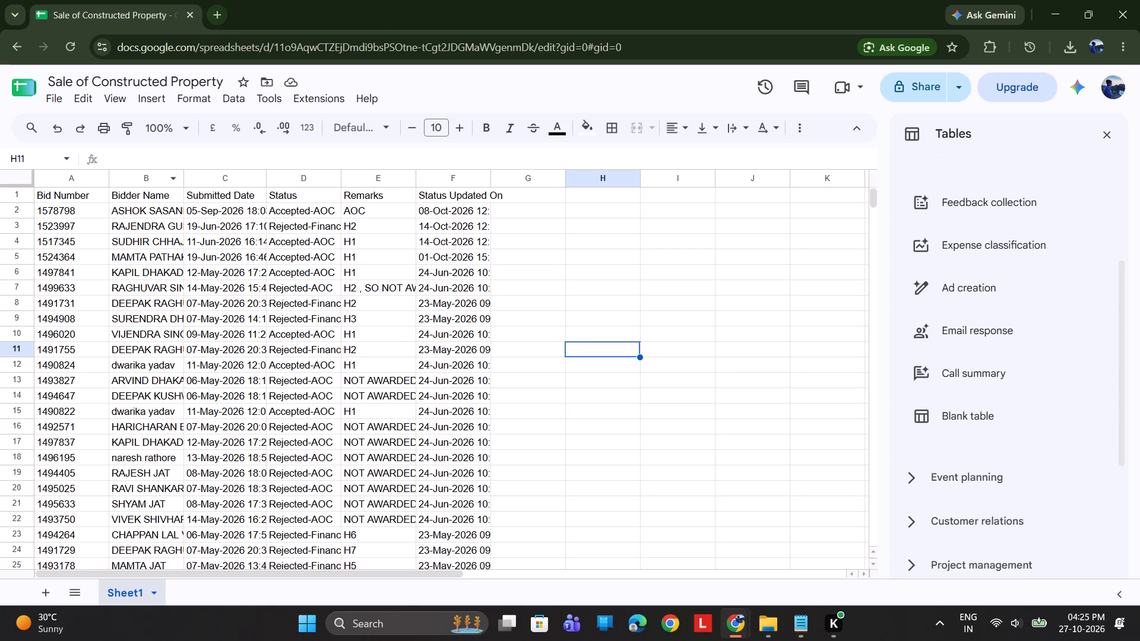
pyautogui.click(210, 14)
pyautogui.moveTo(148, 1); pyautogui.dragTo(291, 6)
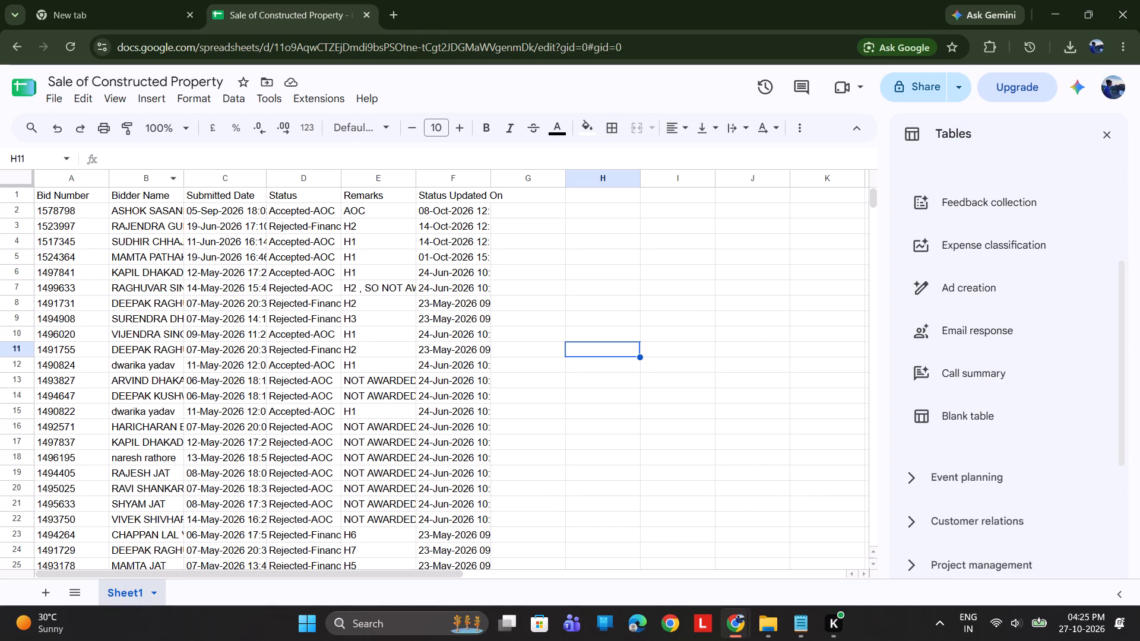
pyautogui.click(121, 26)
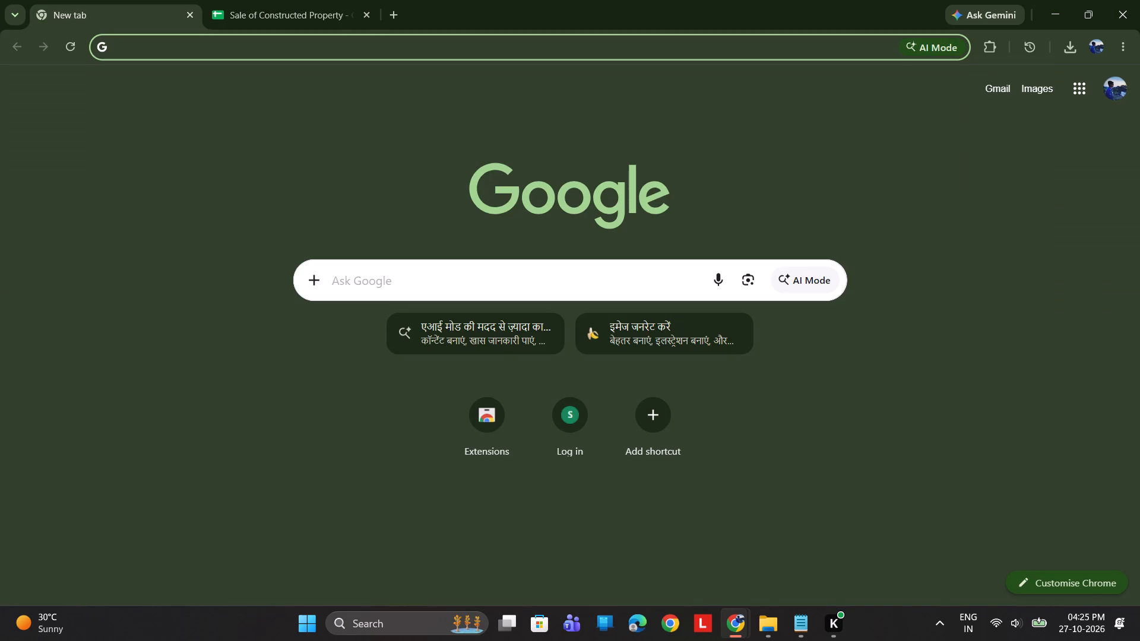
pyautogui.click(202, 52)
pyautogui.write('pm')
pyautogui.press('BackSpace')
pyautogui.press('BackSpace')
pyautogui.write('mp')
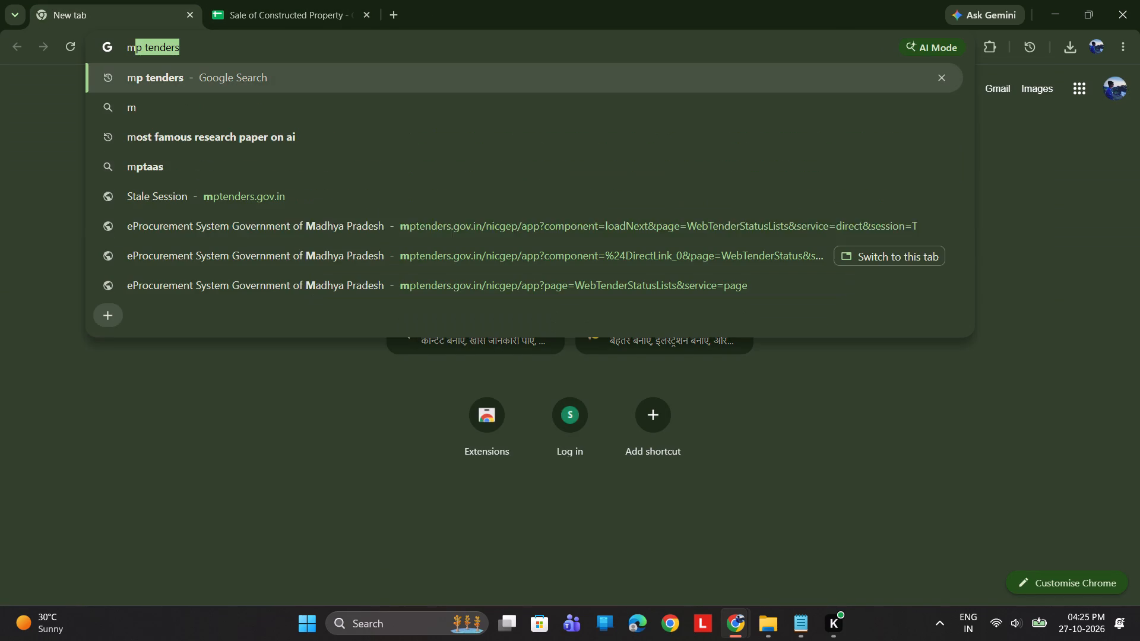
pyautogui.press('Return')
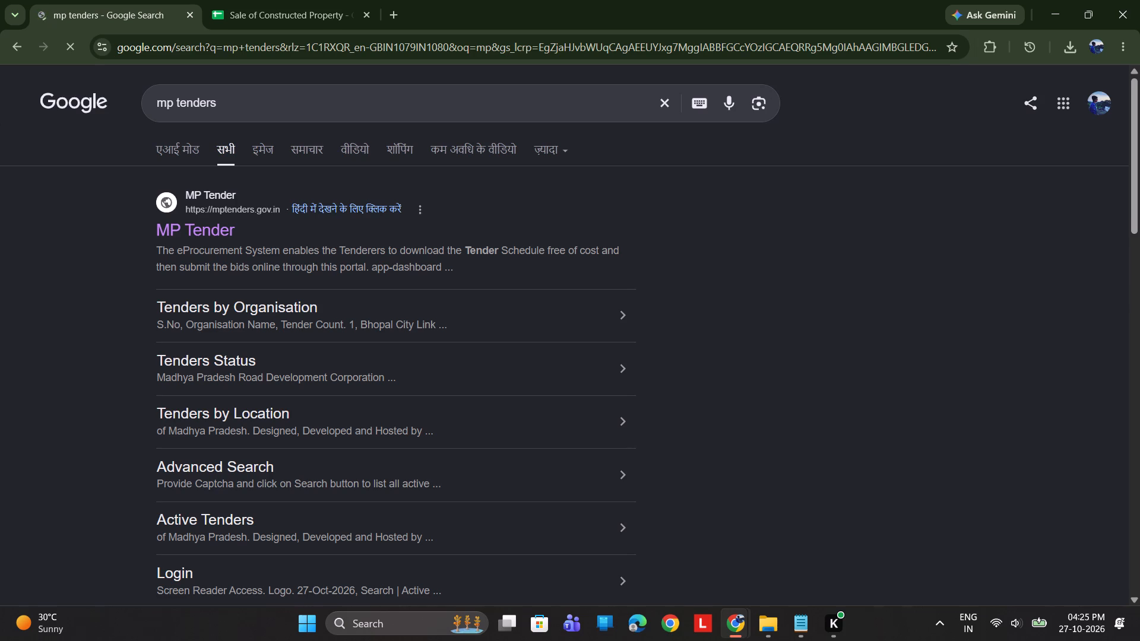
pyautogui.click(213, 228)
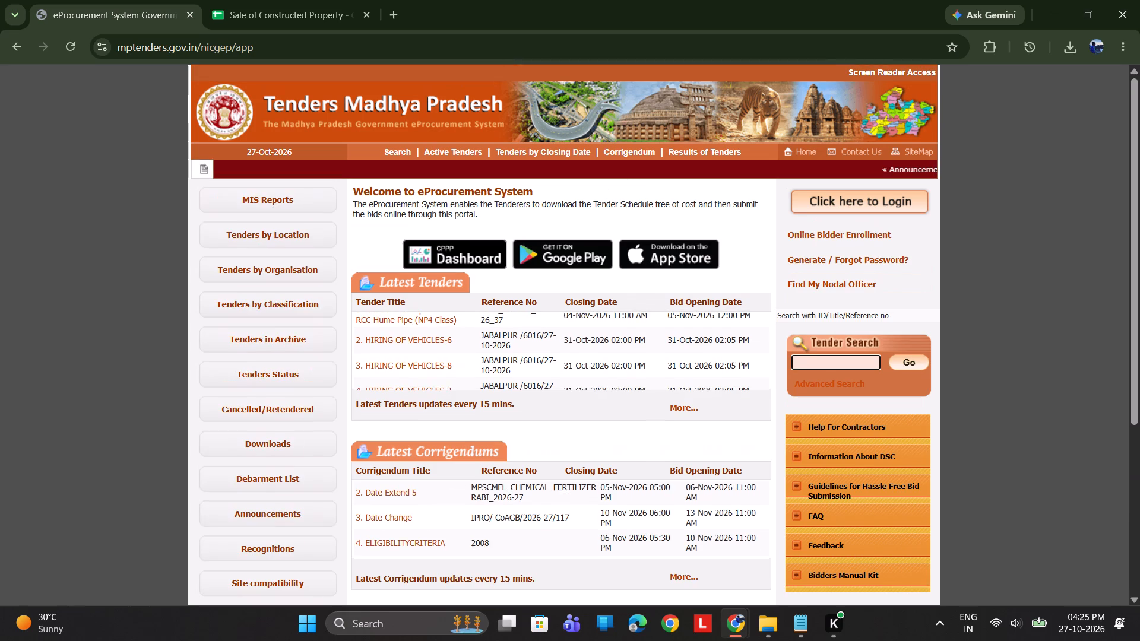
# Open the portal's tender status search and set the tender status to AOC.
pyautogui.click(286, 371)
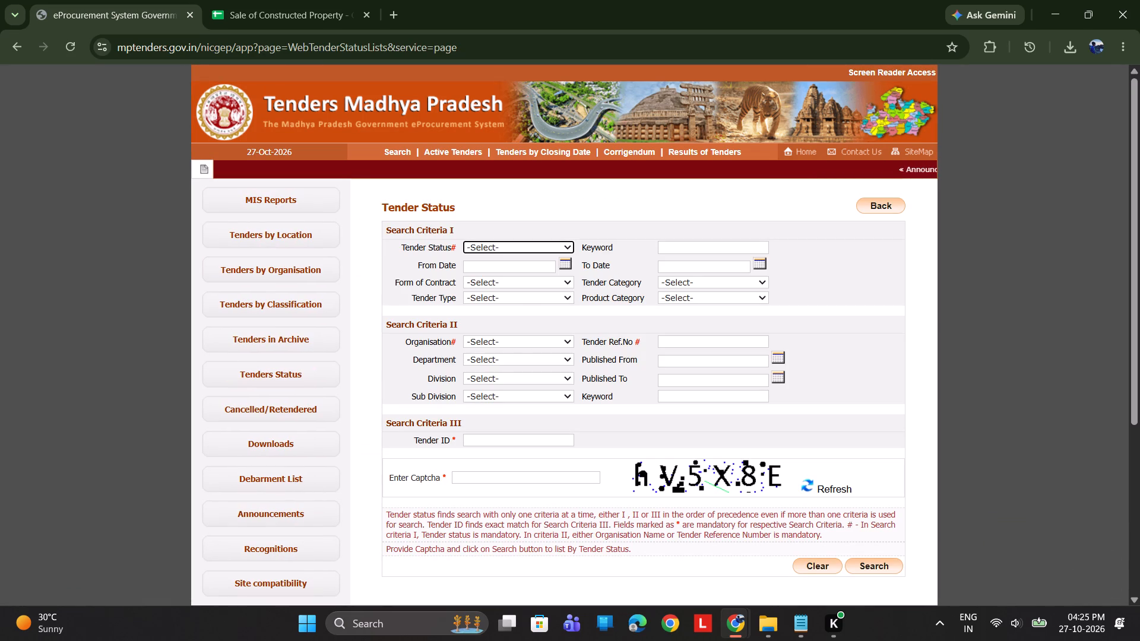
pyautogui.click(534, 245)
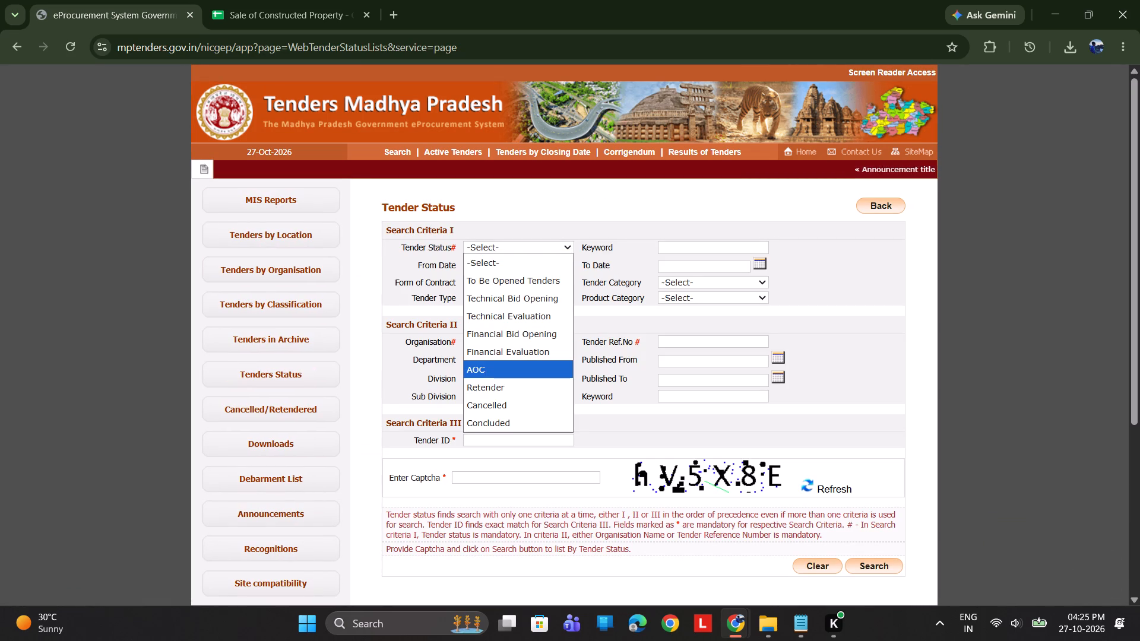
pyautogui.click(525, 365)
# Look through the product category options and check the Sale of Constructed Property spreadsheet before returning to the tender portal.
pyautogui.click(750, 297)
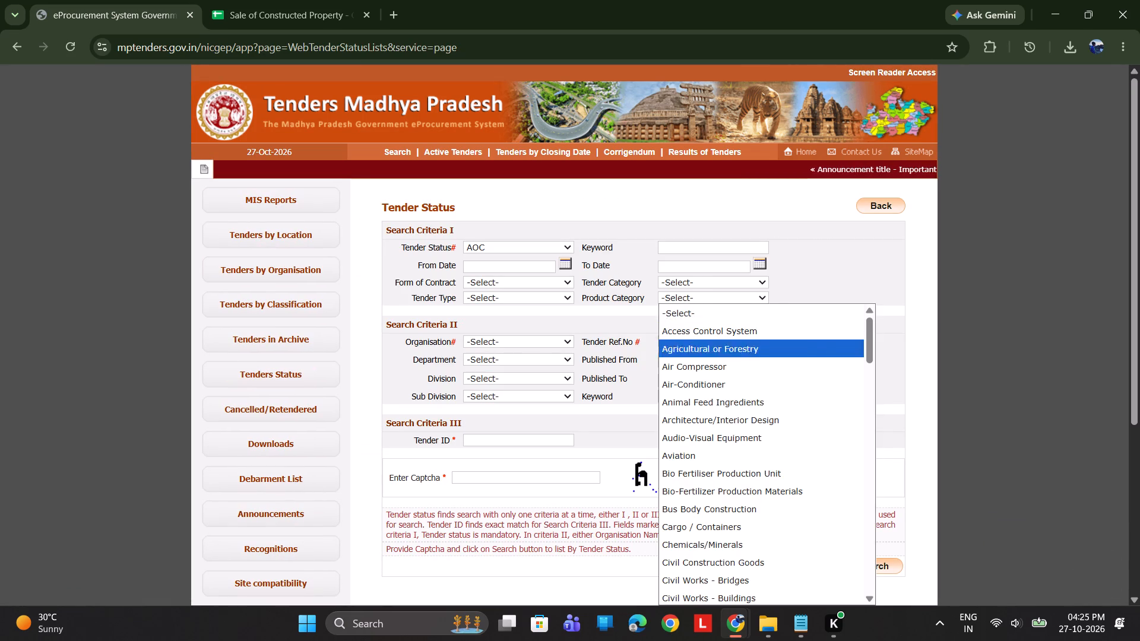
pyautogui.scroll(-6, 714, 497)
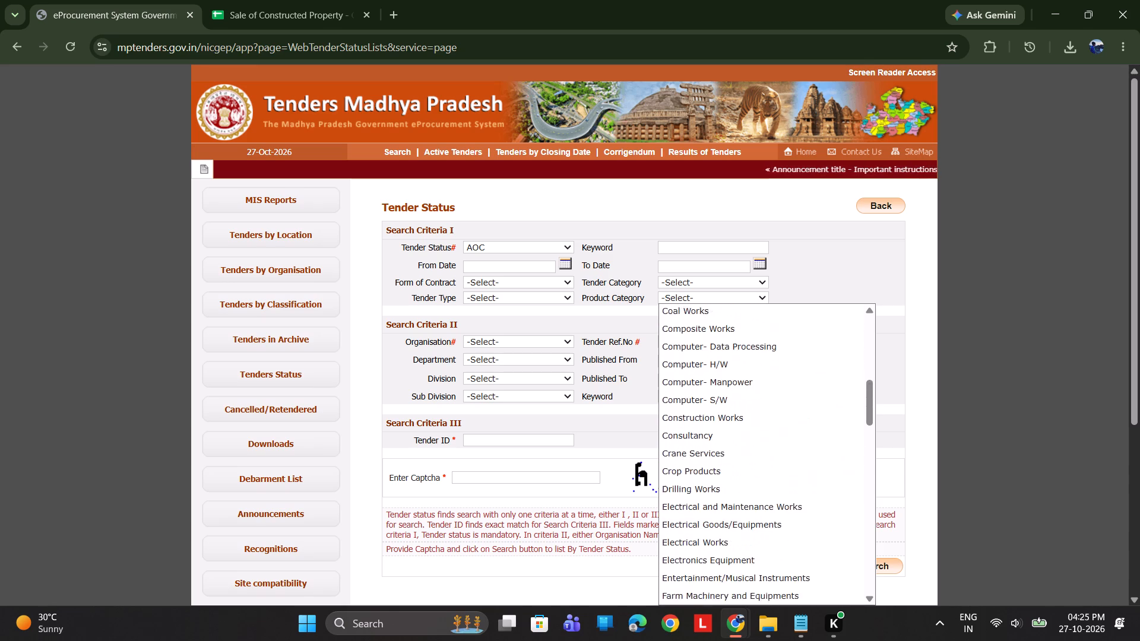
pyautogui.scroll(-7, 714, 497)
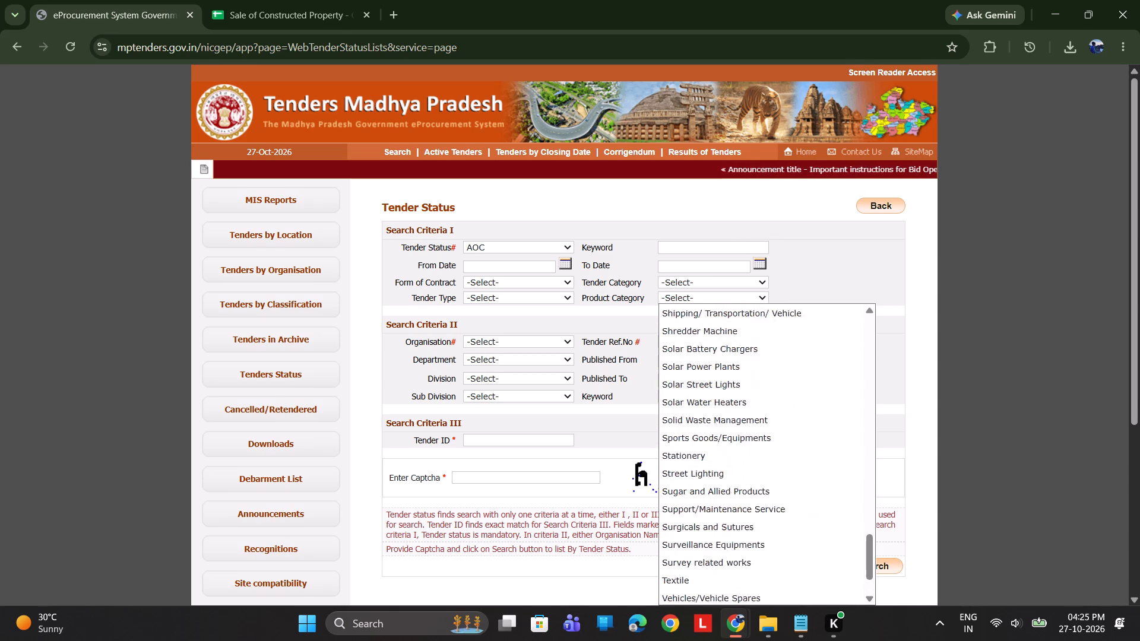
pyautogui.scroll(-4, 714, 497)
pyautogui.scroll(5, 714, 497)
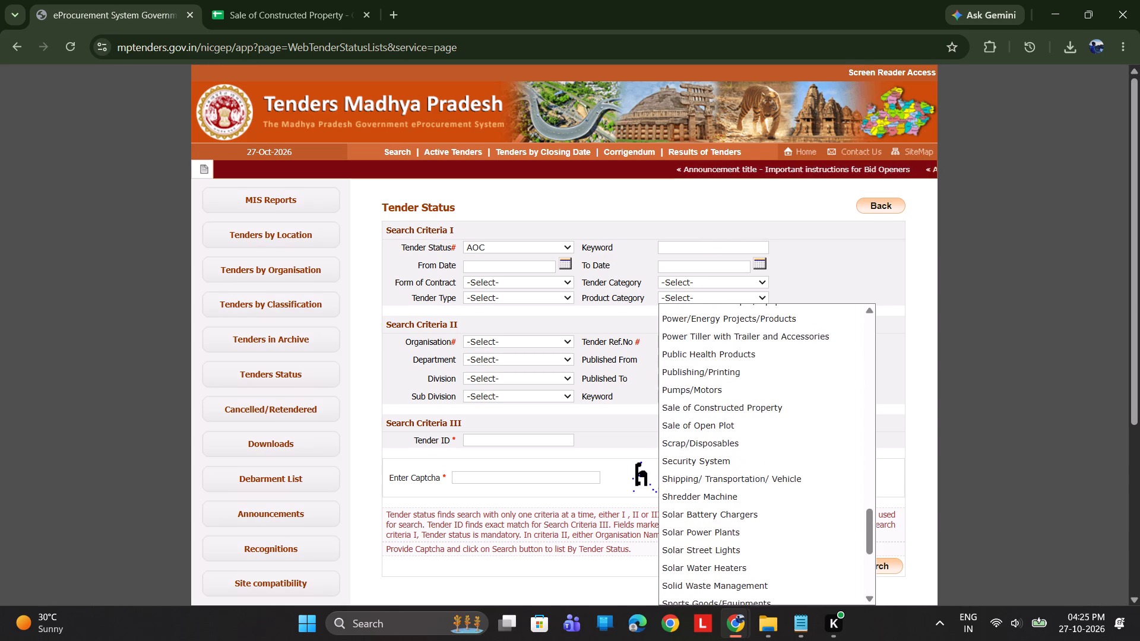
pyautogui.click(303, 0)
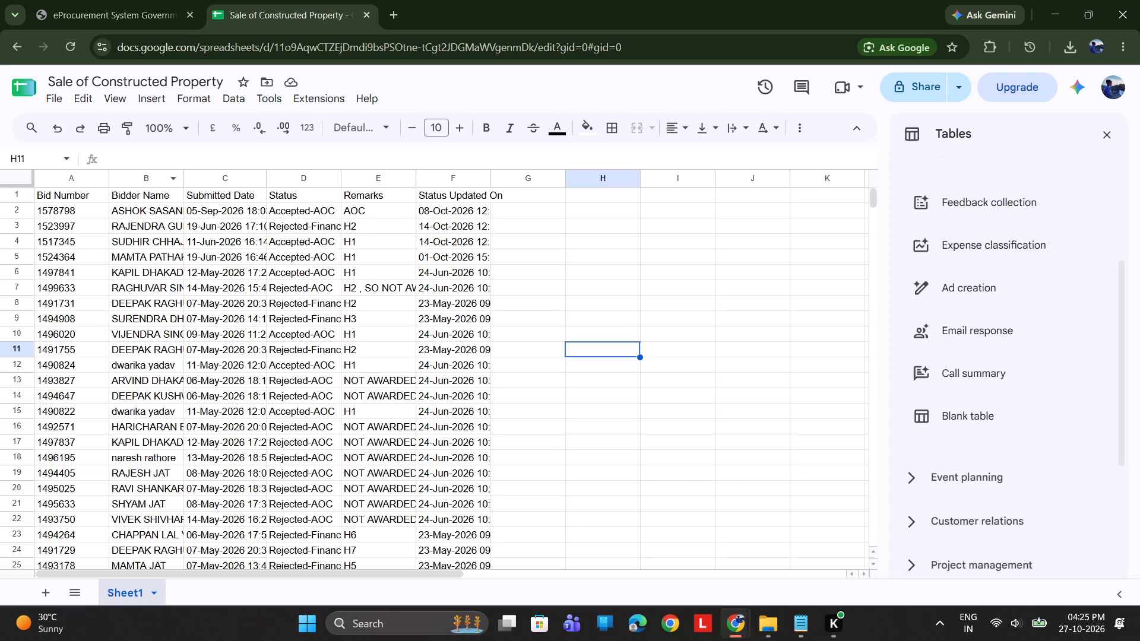
pyautogui.scroll(1, 555, 364)
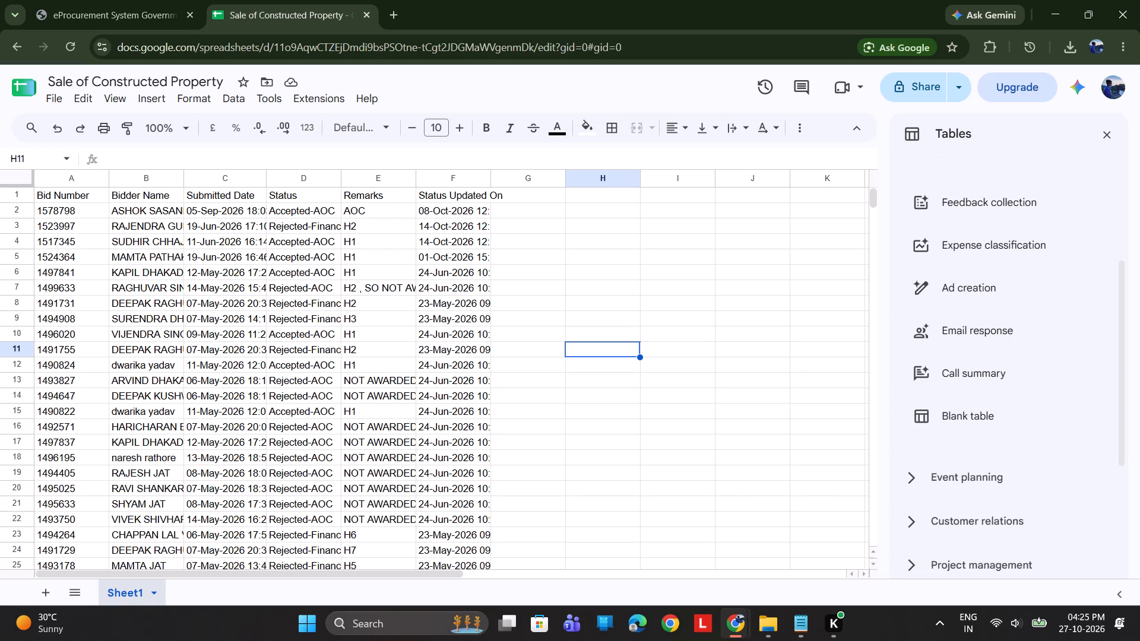
pyautogui.click(144, 0)
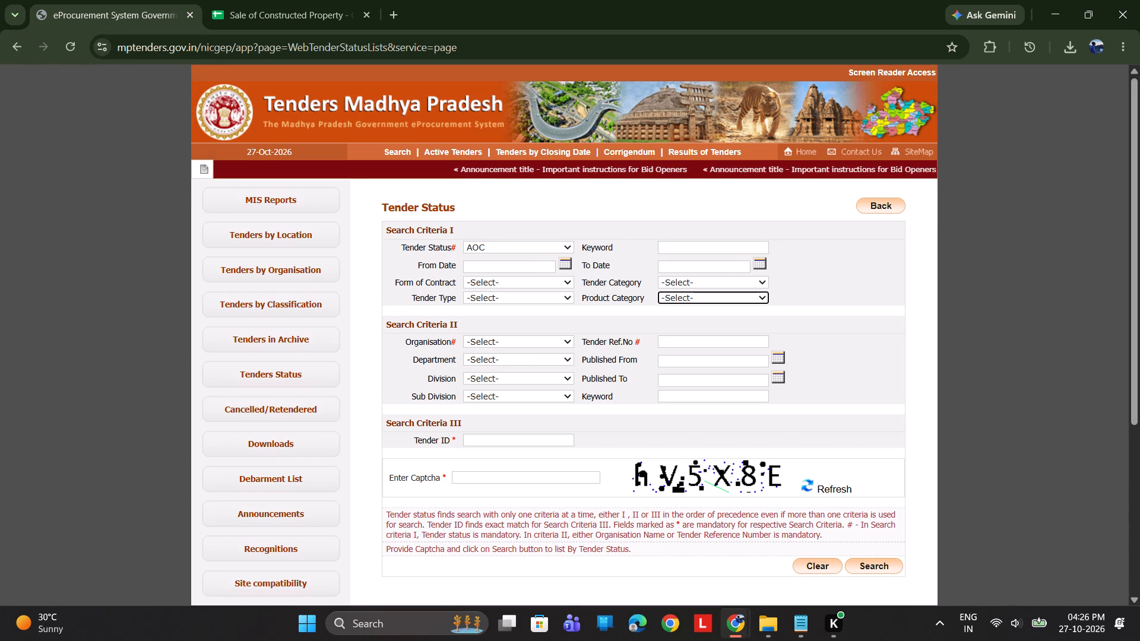
# Set the product category to Pumps/Motors in Search Criteria I.
pyautogui.click(739, 296)
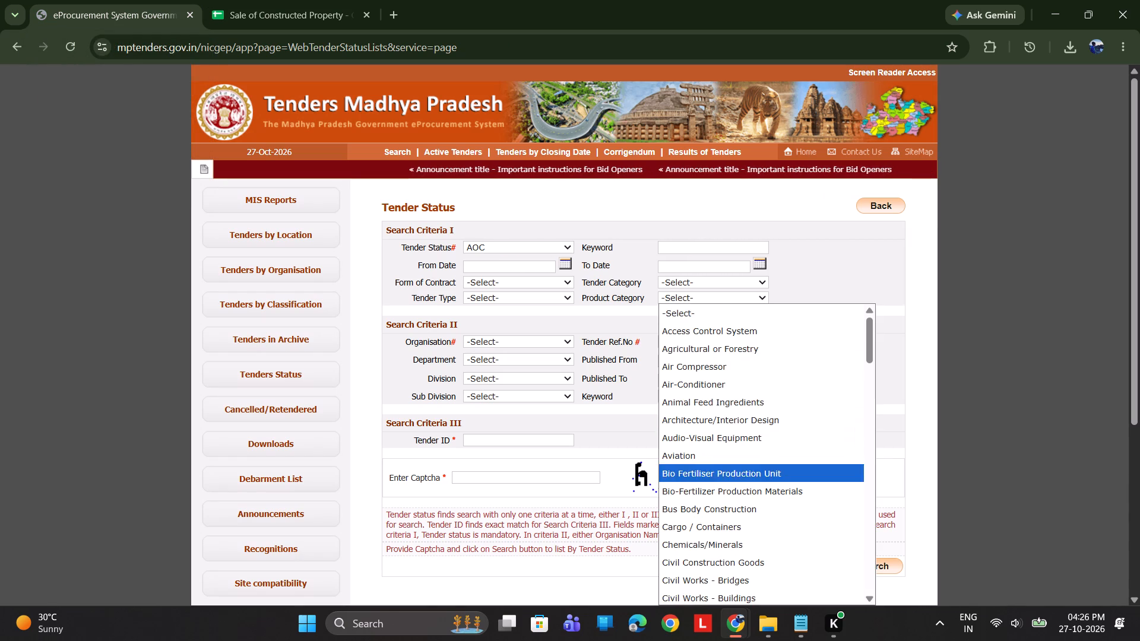
pyautogui.scroll(-9, 749, 468)
pyautogui.scroll(1, 744, 485)
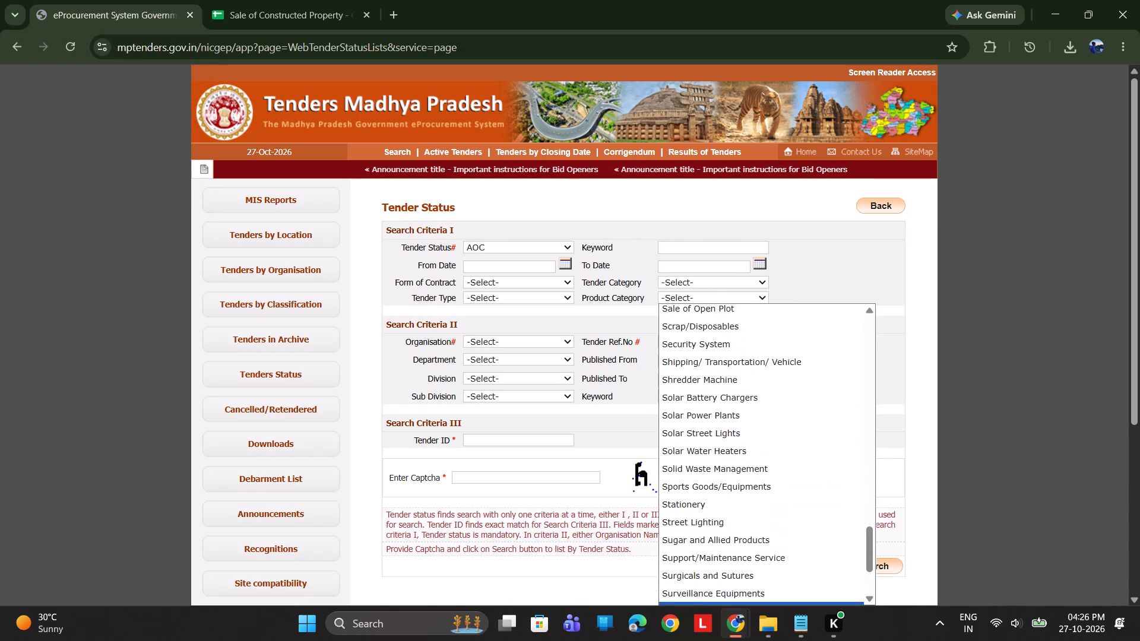
pyautogui.scroll(4, 744, 485)
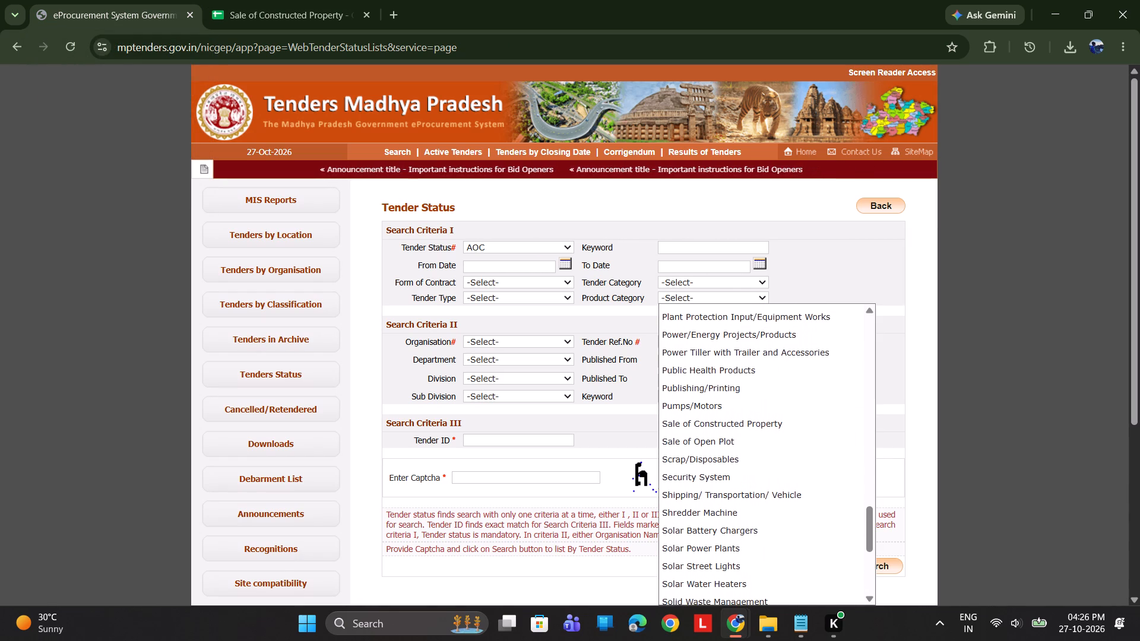
pyautogui.scroll(1, 744, 485)
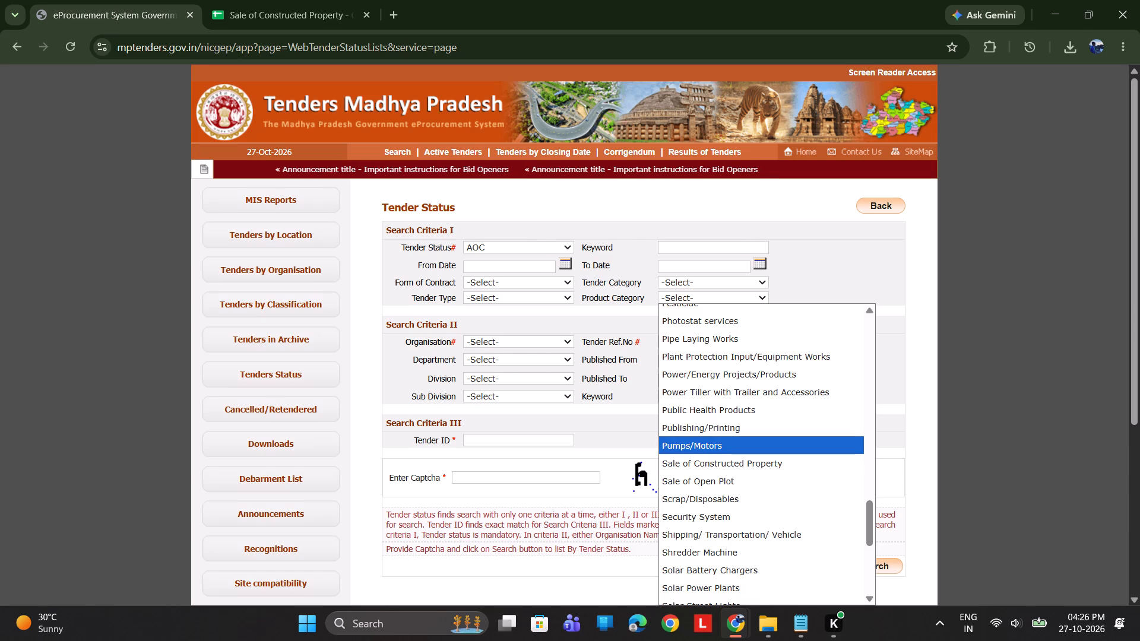
pyautogui.click(730, 442)
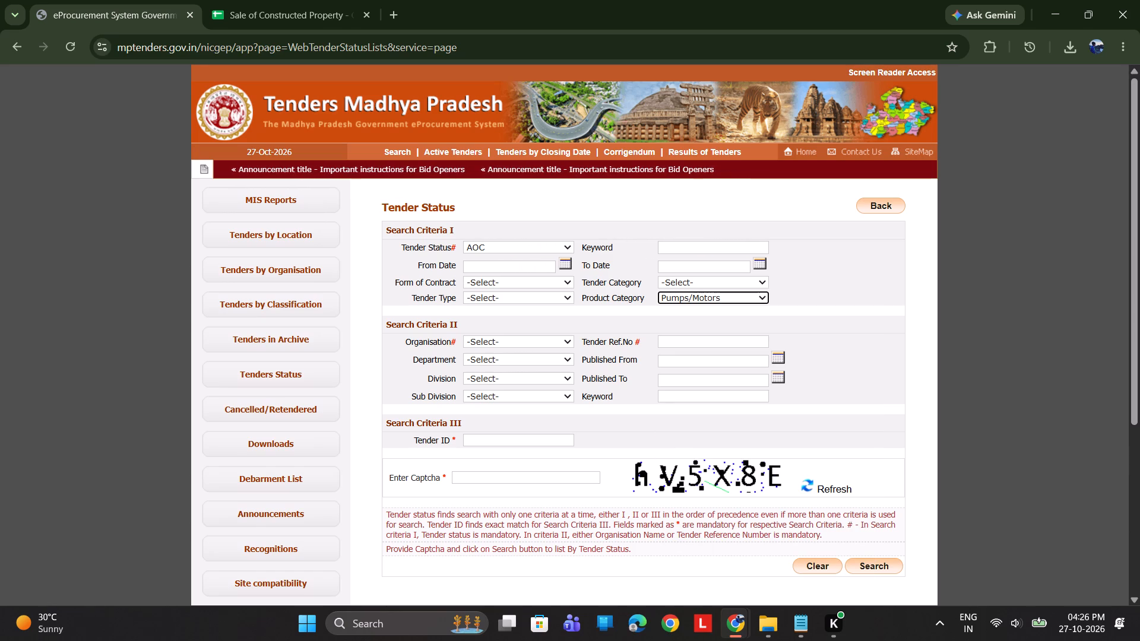
# Enter the displayed captcha, run the tender status search and bring up the list of matching tenders.
pyautogui.click(500, 475)
pyautogui.press('h')
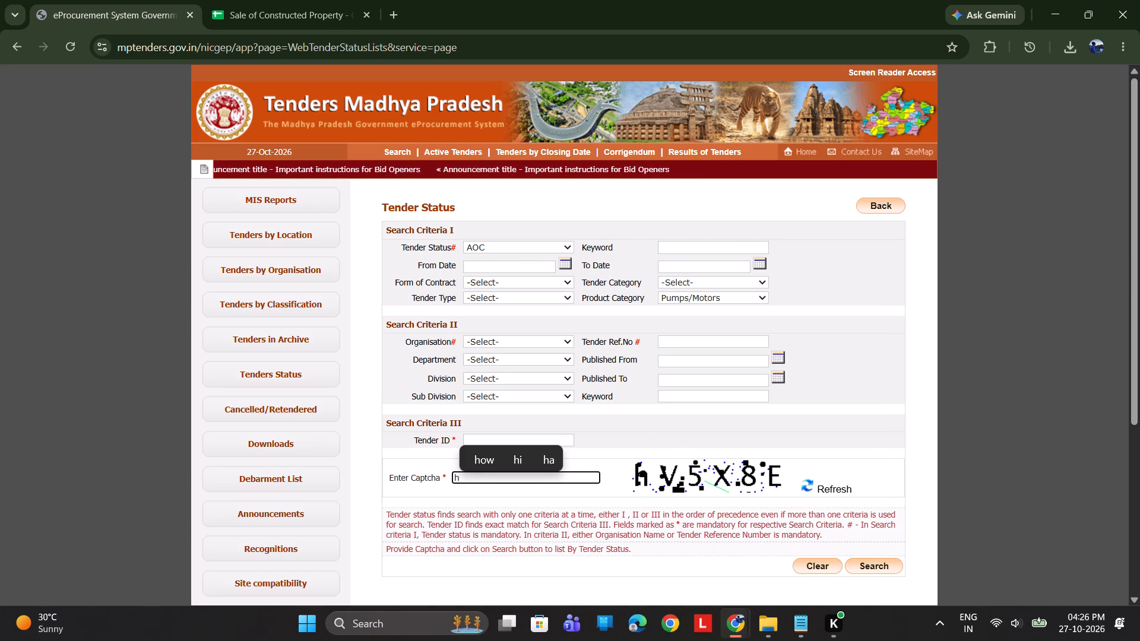
pyautogui.hotkey('shift', 'v')
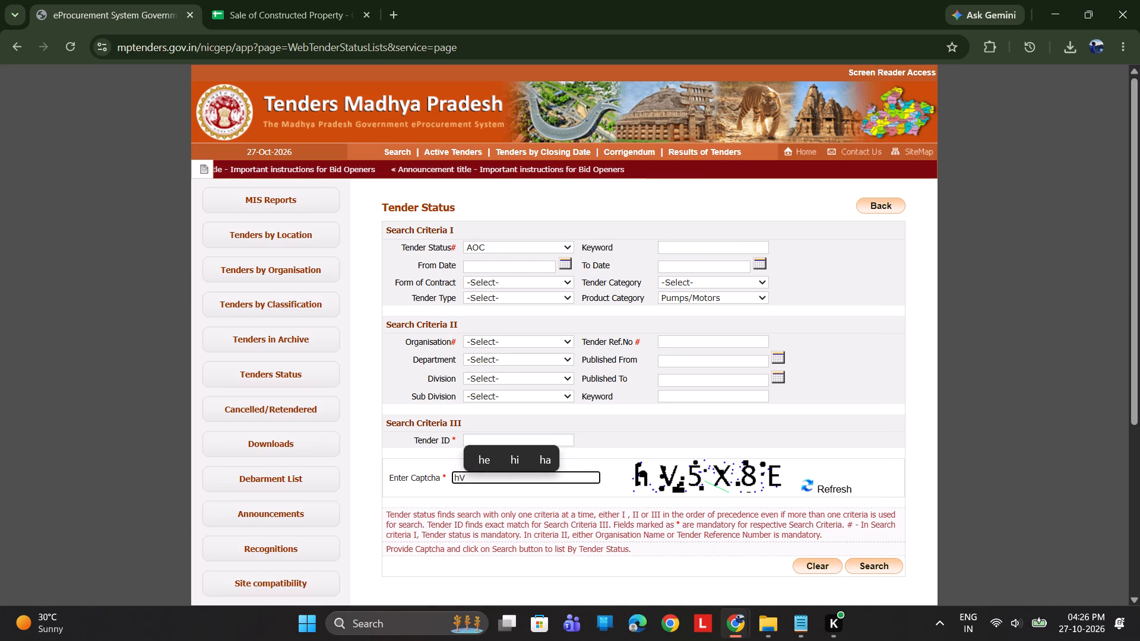
pyautogui.press('5')
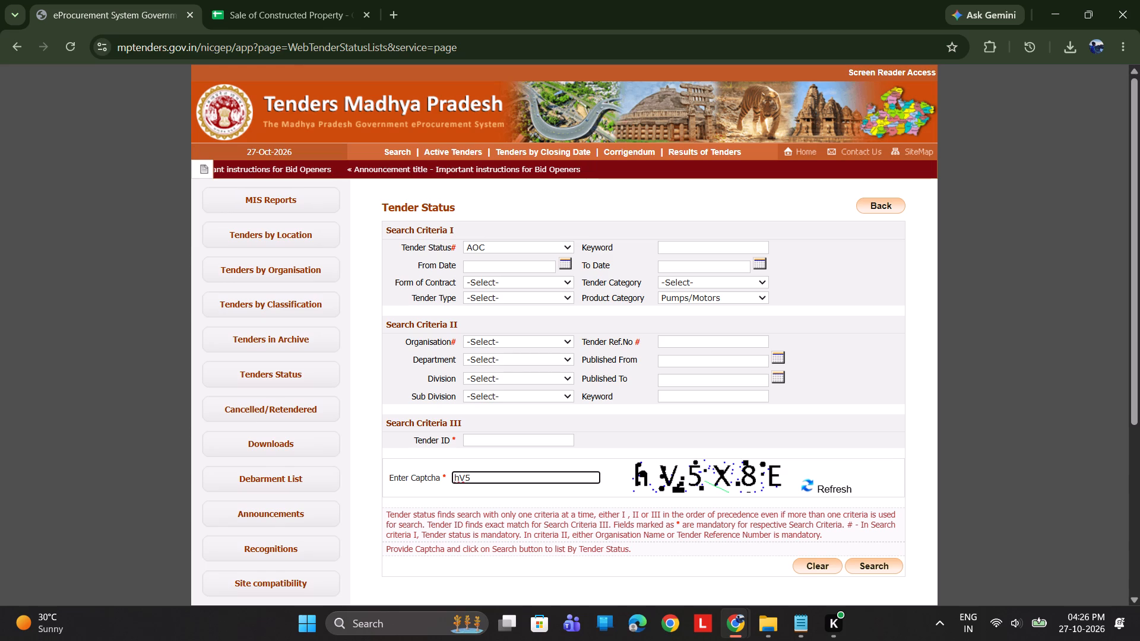
pyautogui.hotkey('shift', 'x')
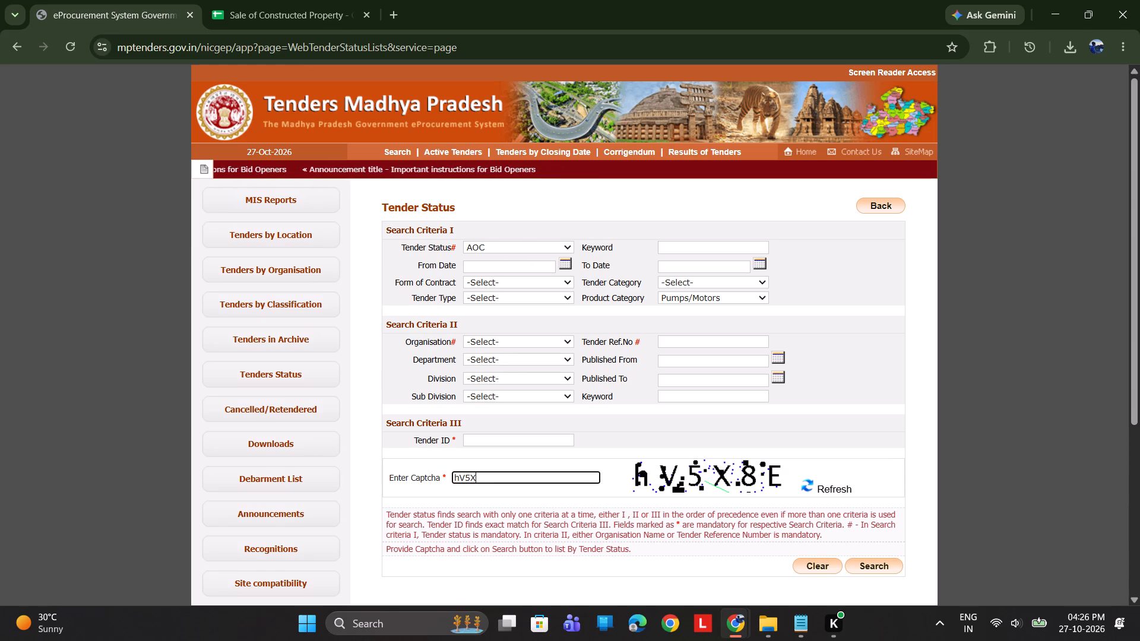
pyautogui.press('8')
pyautogui.hotkey('shift', 'e')
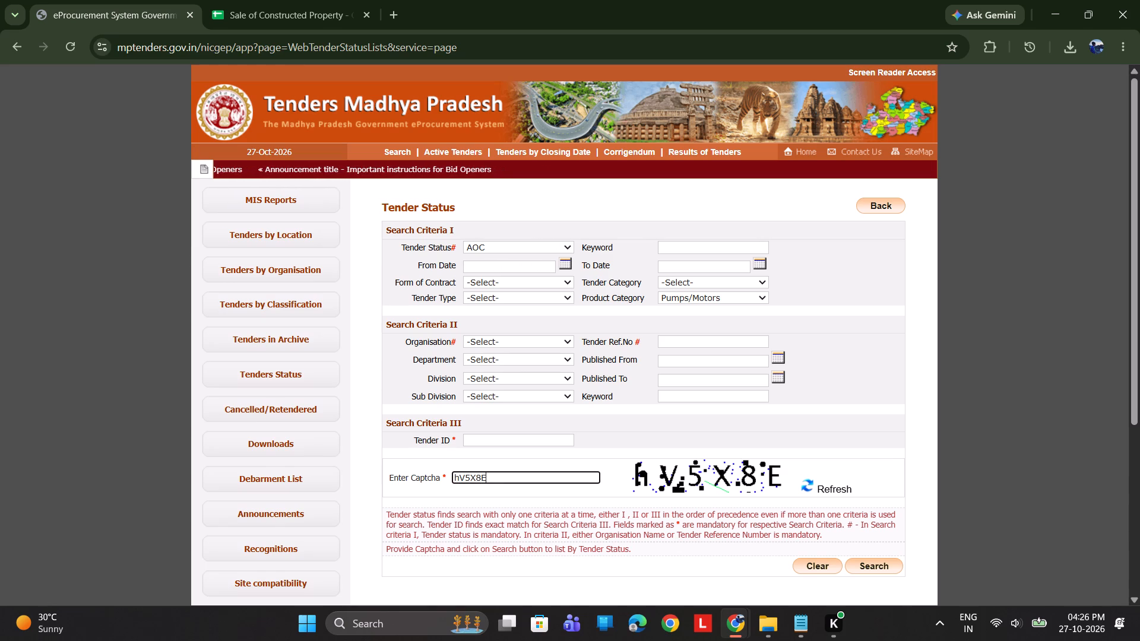
pyautogui.click(881, 563)
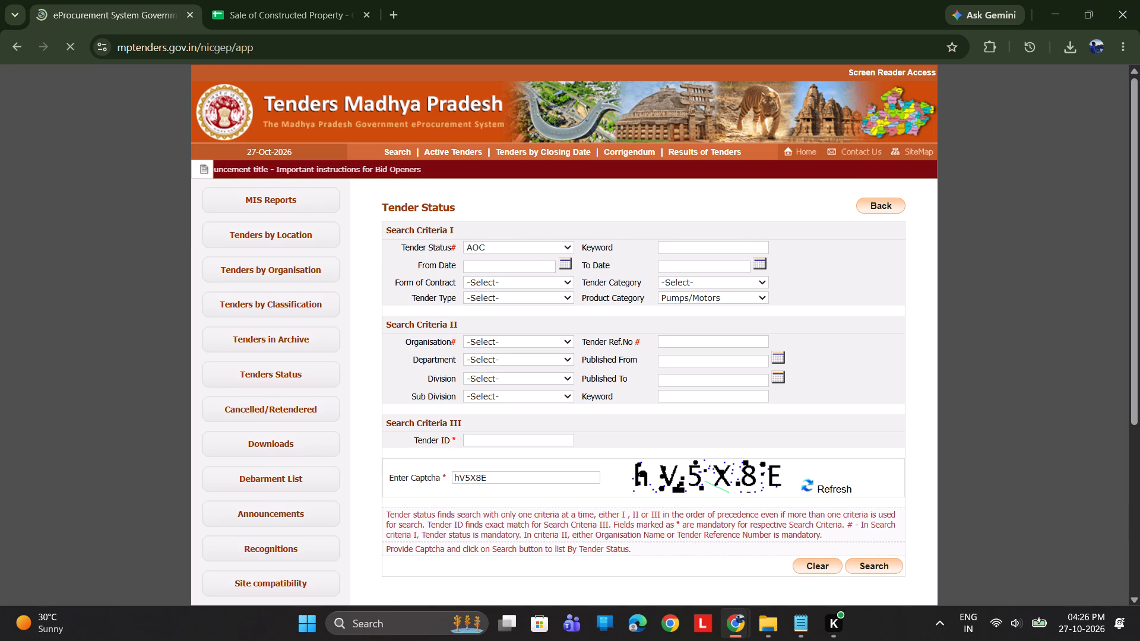
pyautogui.scroll(-4, 785, 431)
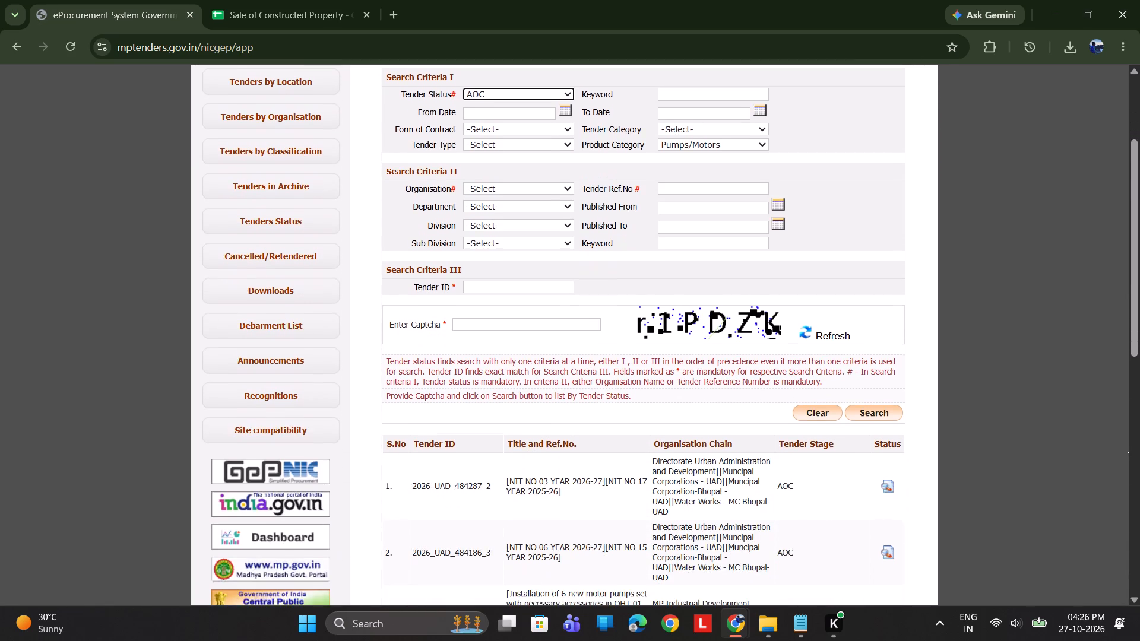
# Copy the Bids List table, including its header row, from tender 2026_UAD_484287_2's all-stage summary into the blank Notepad document.
pyautogui.scroll(-1, 785, 431)
pyautogui.click(889, 357)
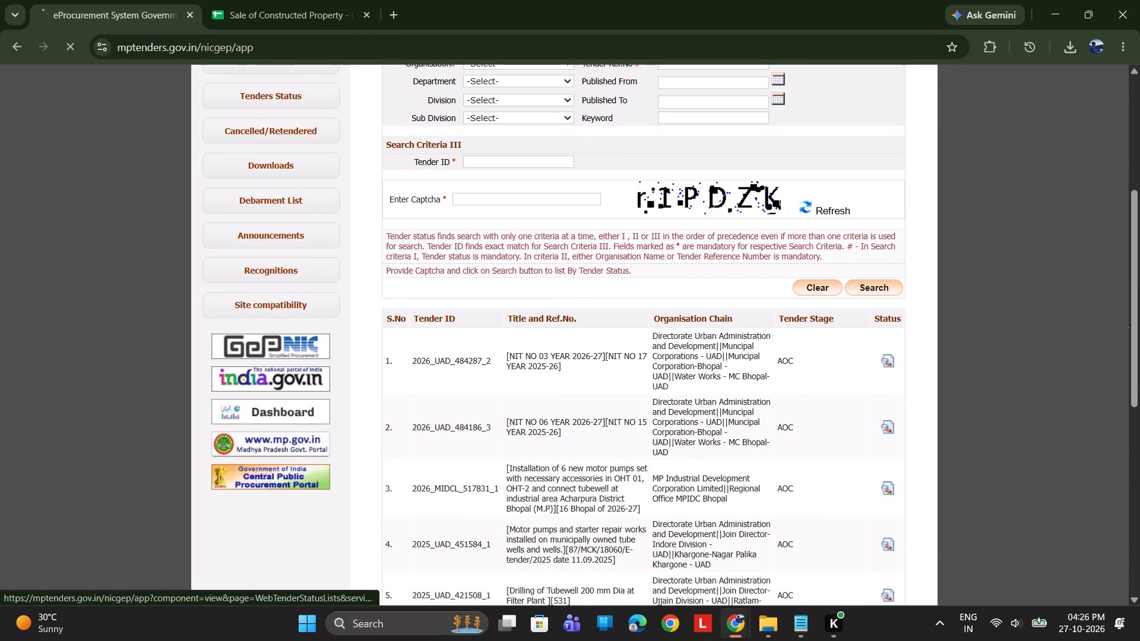
pyautogui.click(813, 365)
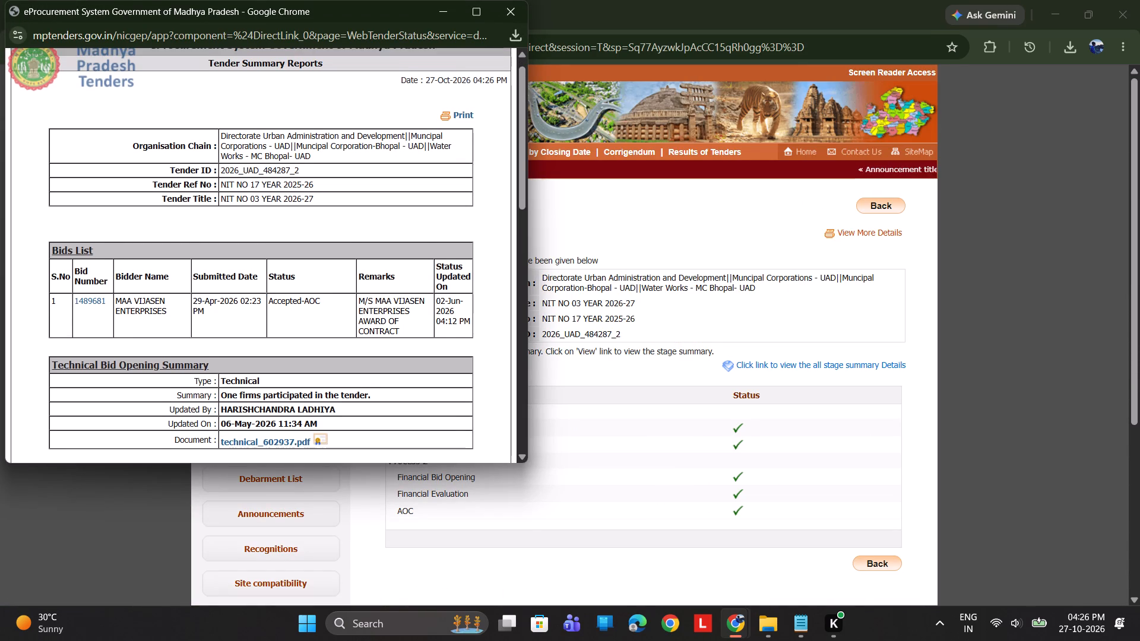
pyautogui.moveTo(470, 323); pyautogui.dragTo(42, 264)
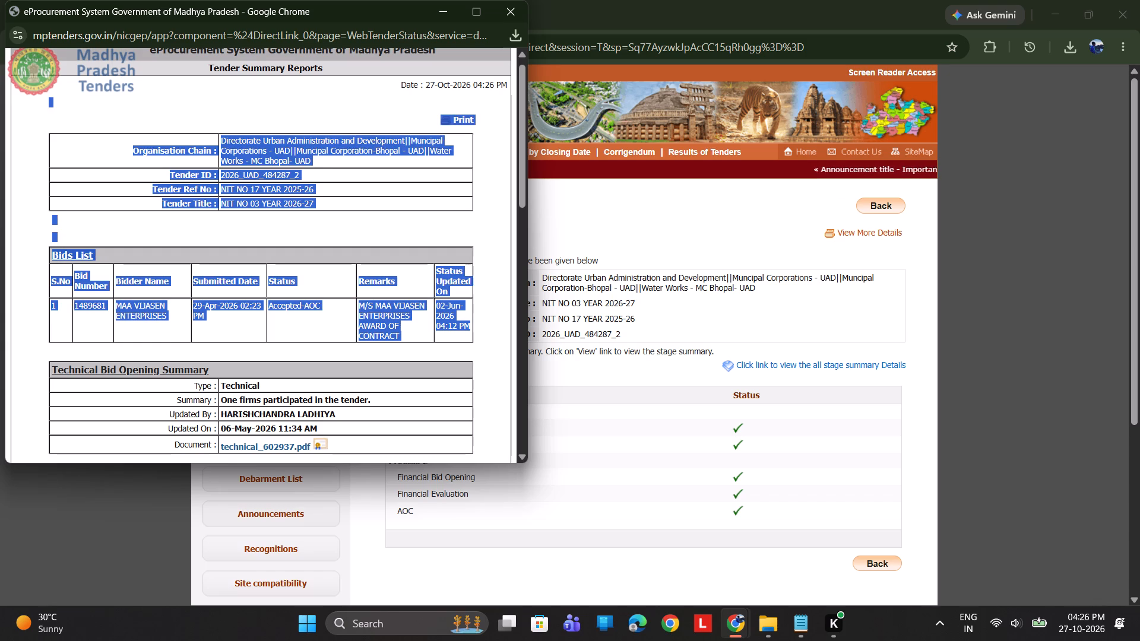
pyautogui.moveTo(42, 264); pyautogui.dragTo(53, 285)
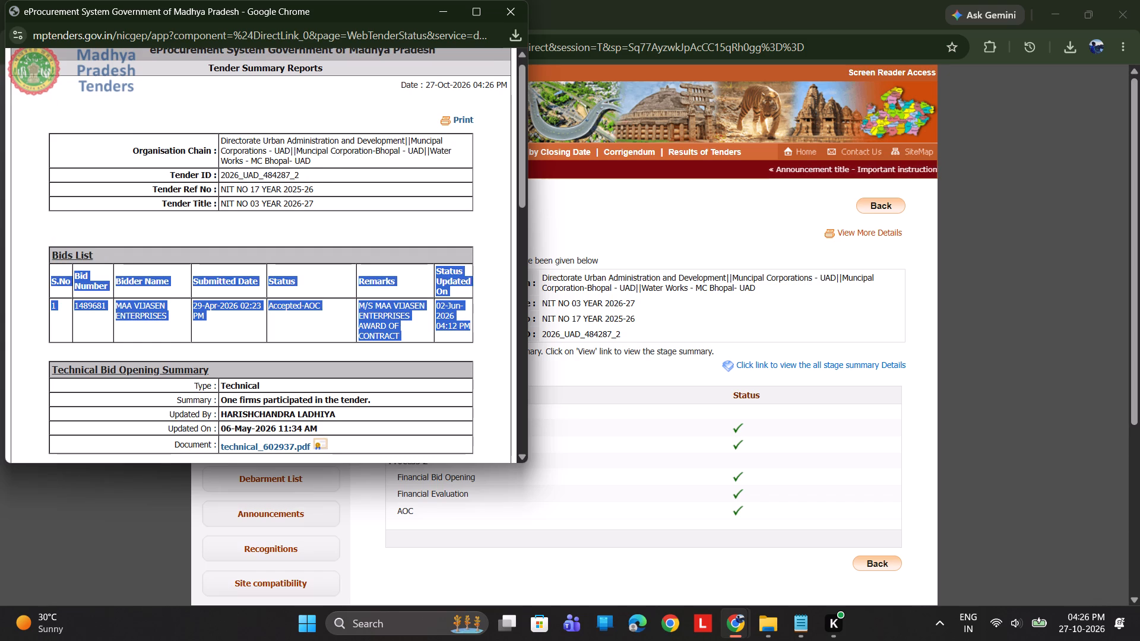
pyautogui.moveTo(53, 285); pyautogui.dragTo(52, 285)
pyautogui.hotkey('ctrl', 'c')
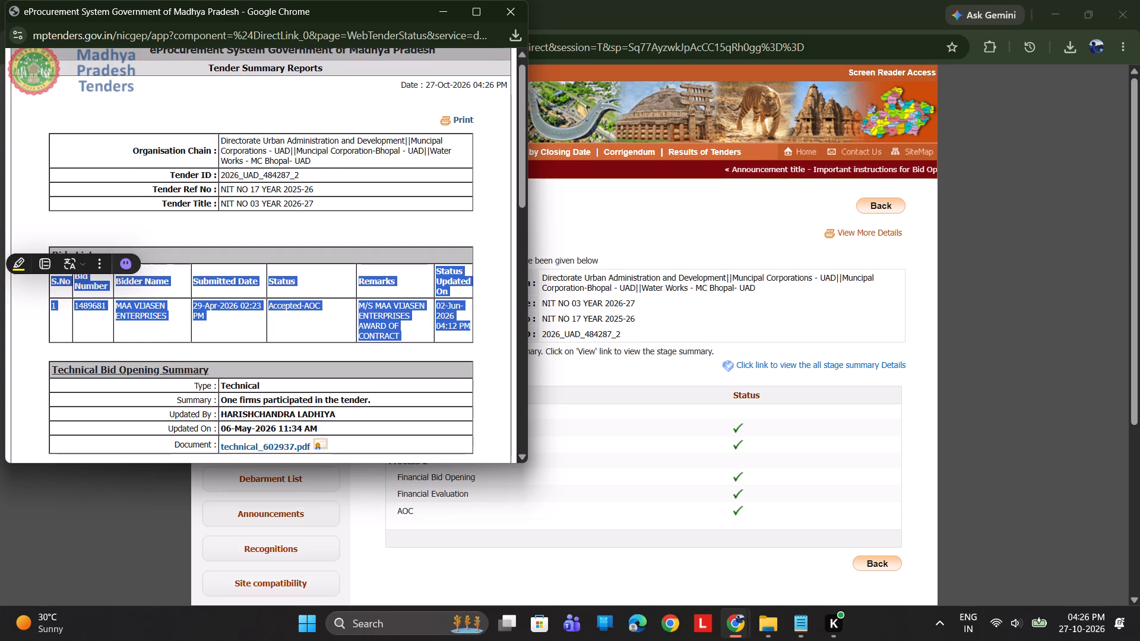
pyautogui.click(258, 302)
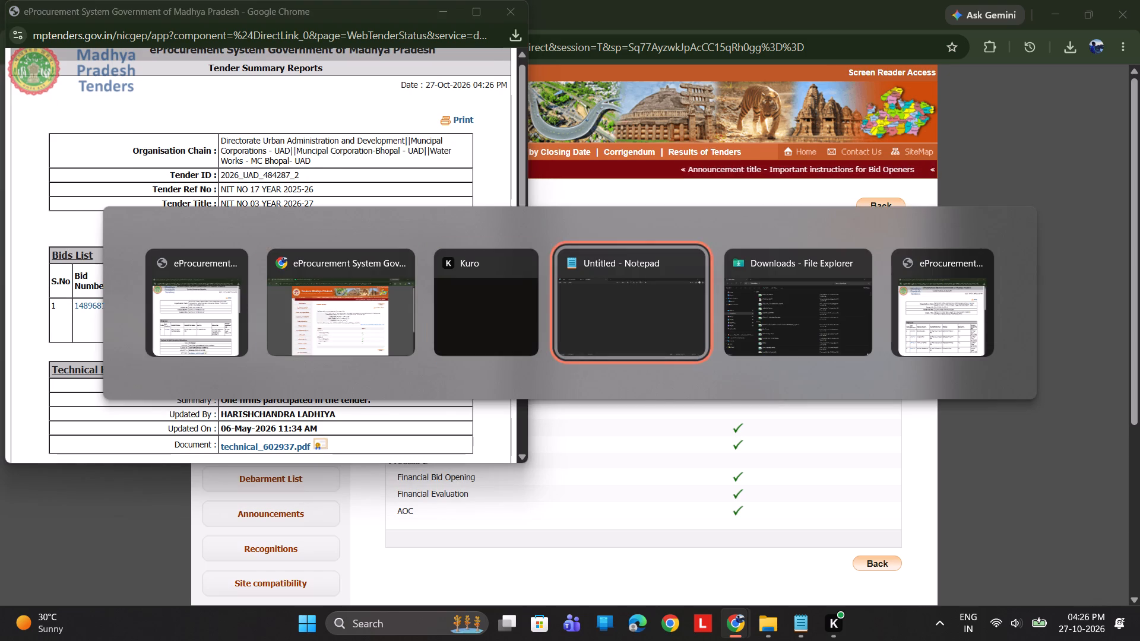
pyautogui.hotkey('ctrl', 'v')
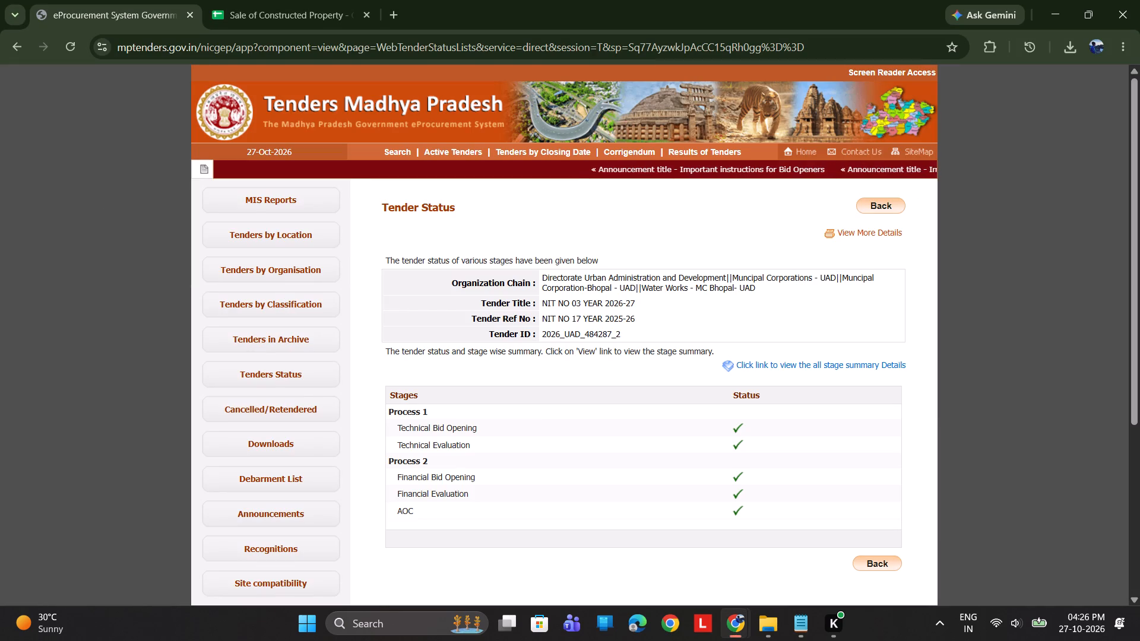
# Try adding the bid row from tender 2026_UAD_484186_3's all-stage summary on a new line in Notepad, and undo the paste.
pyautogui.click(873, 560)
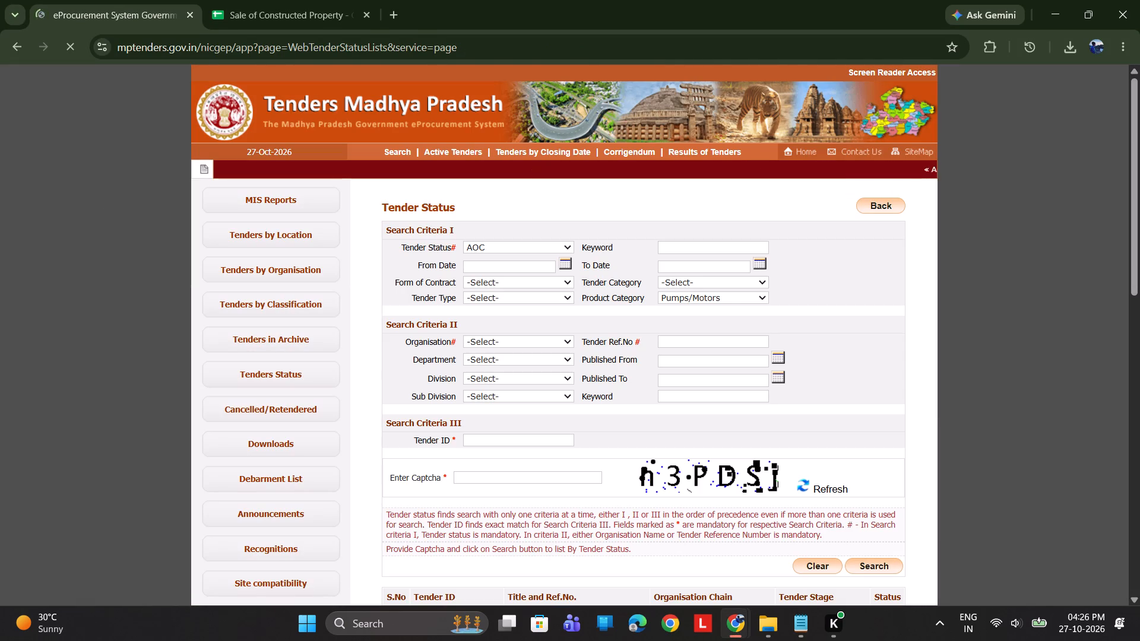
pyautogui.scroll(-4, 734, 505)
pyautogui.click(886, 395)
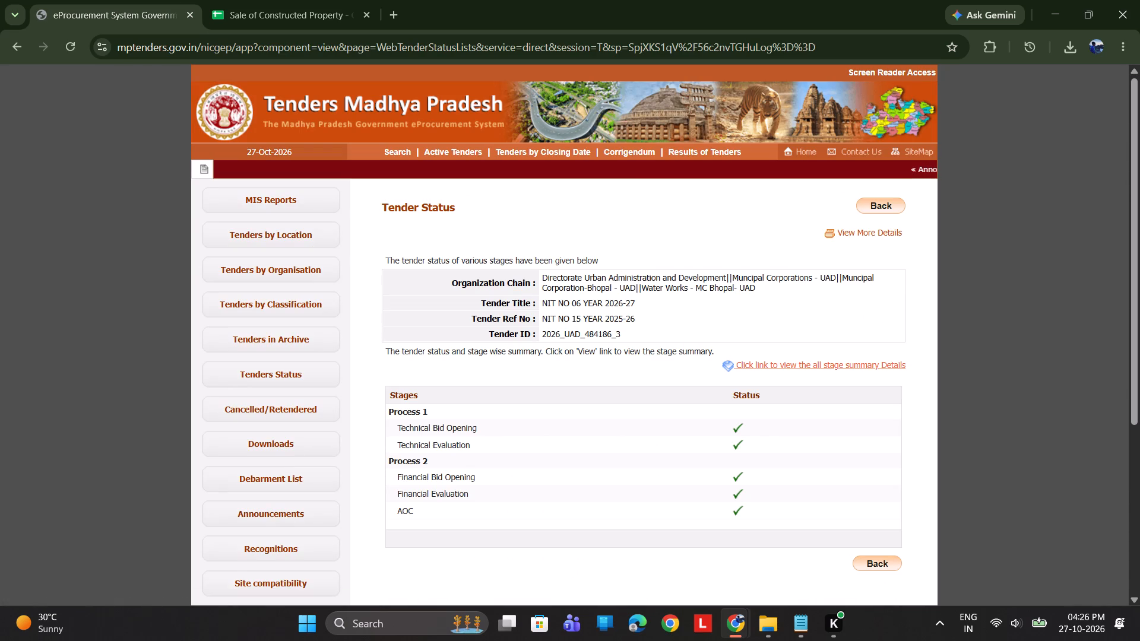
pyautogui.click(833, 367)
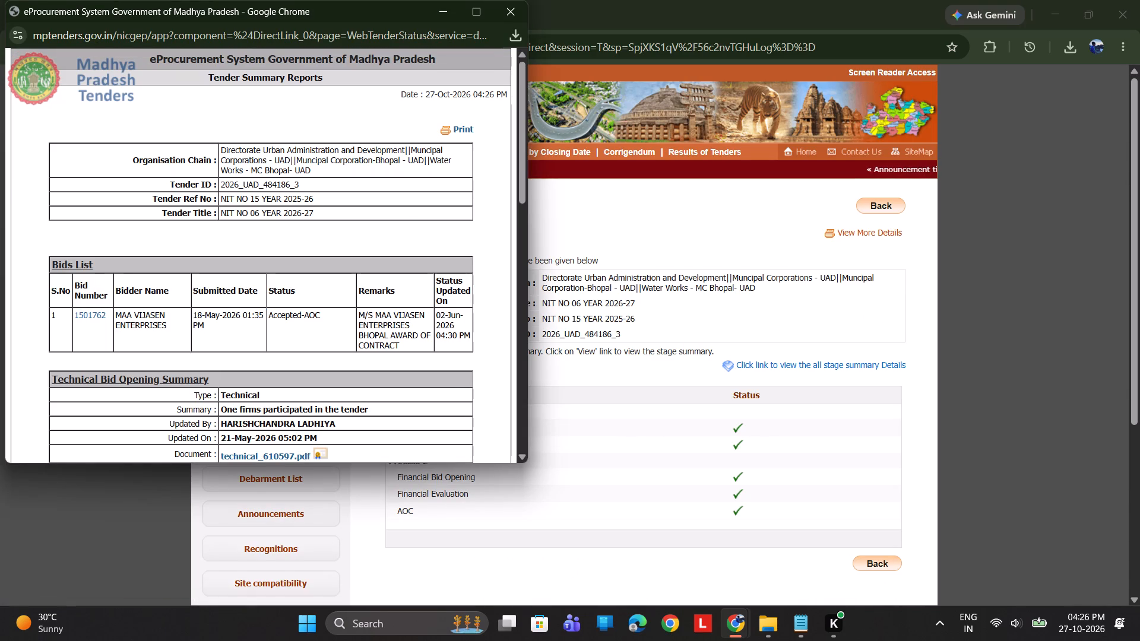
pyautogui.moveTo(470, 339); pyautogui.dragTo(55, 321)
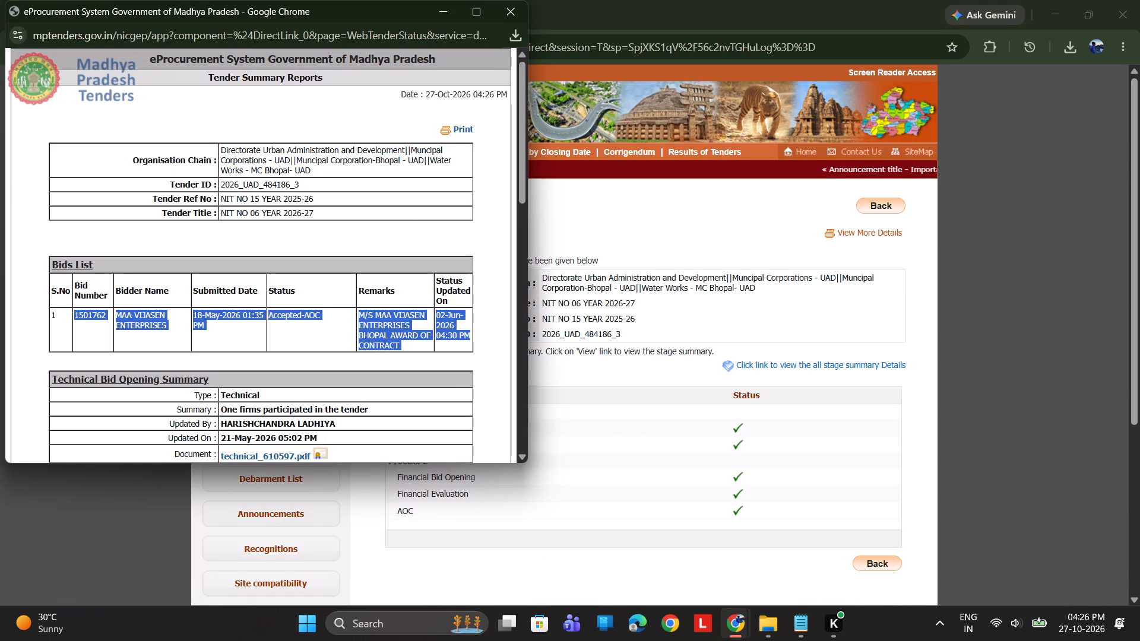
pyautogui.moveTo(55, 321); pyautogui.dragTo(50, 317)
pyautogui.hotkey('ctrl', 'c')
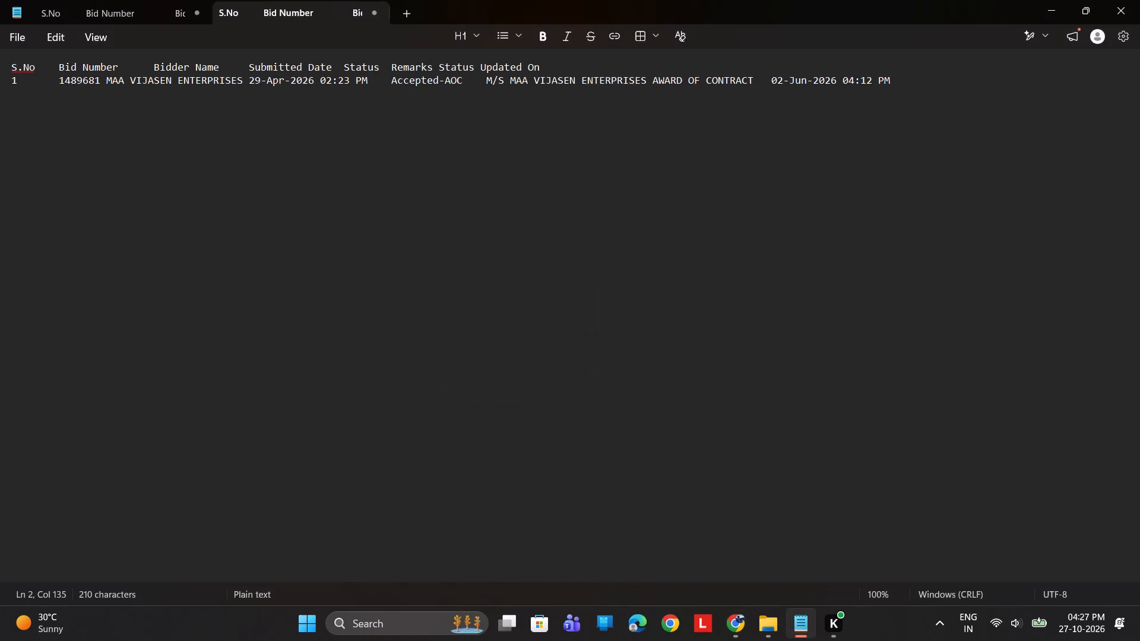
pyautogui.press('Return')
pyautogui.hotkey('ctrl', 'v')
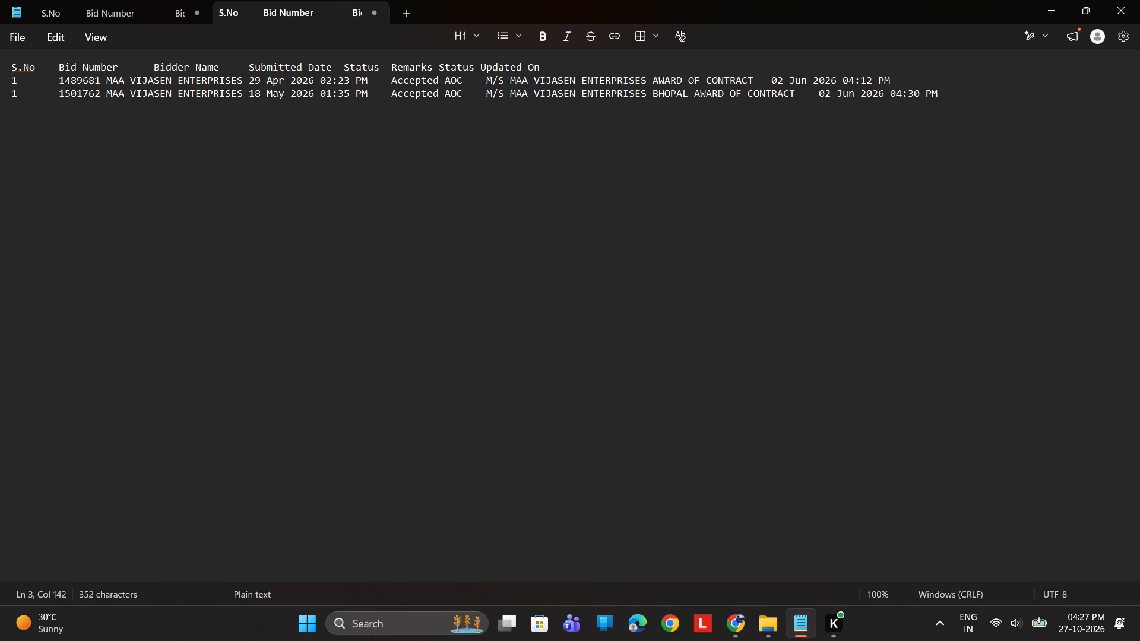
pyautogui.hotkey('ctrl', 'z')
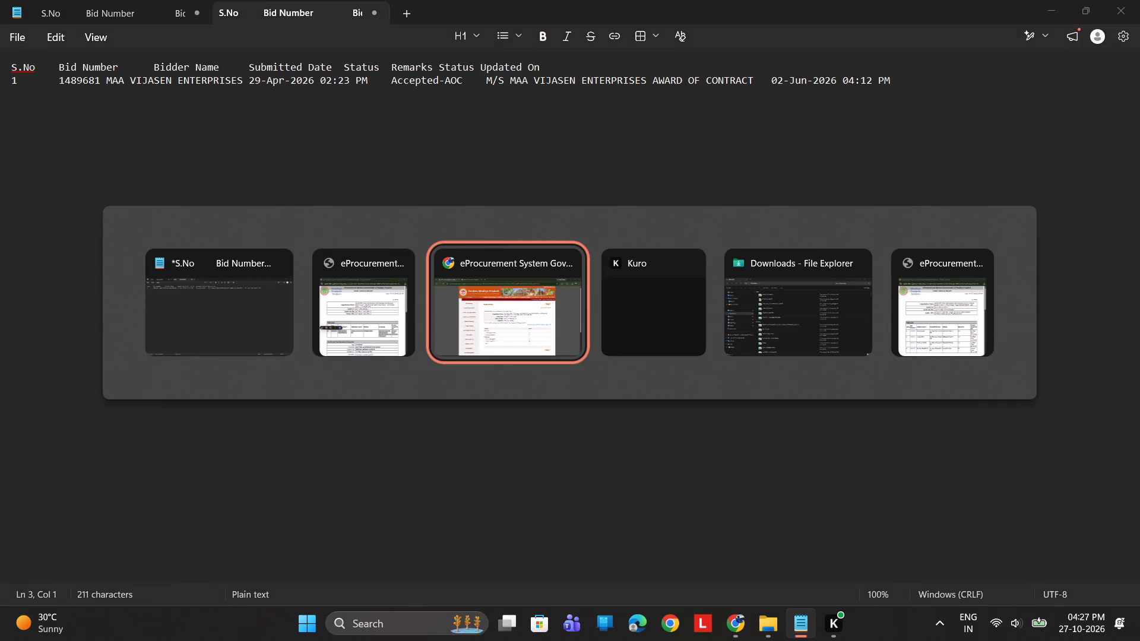
# Copy all four bid rows, without the header, from tender 2026_MIDCL_517831_1's all-stage summary into Notepad below the existing row.
pyautogui.click(882, 564)
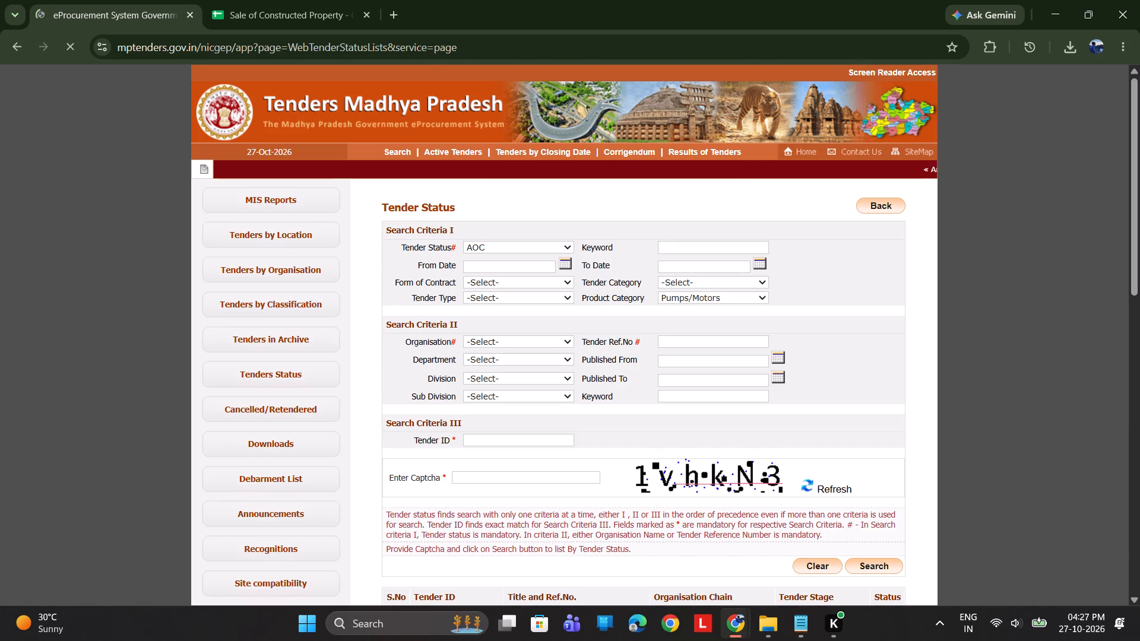
pyautogui.scroll(-4, 860, 517)
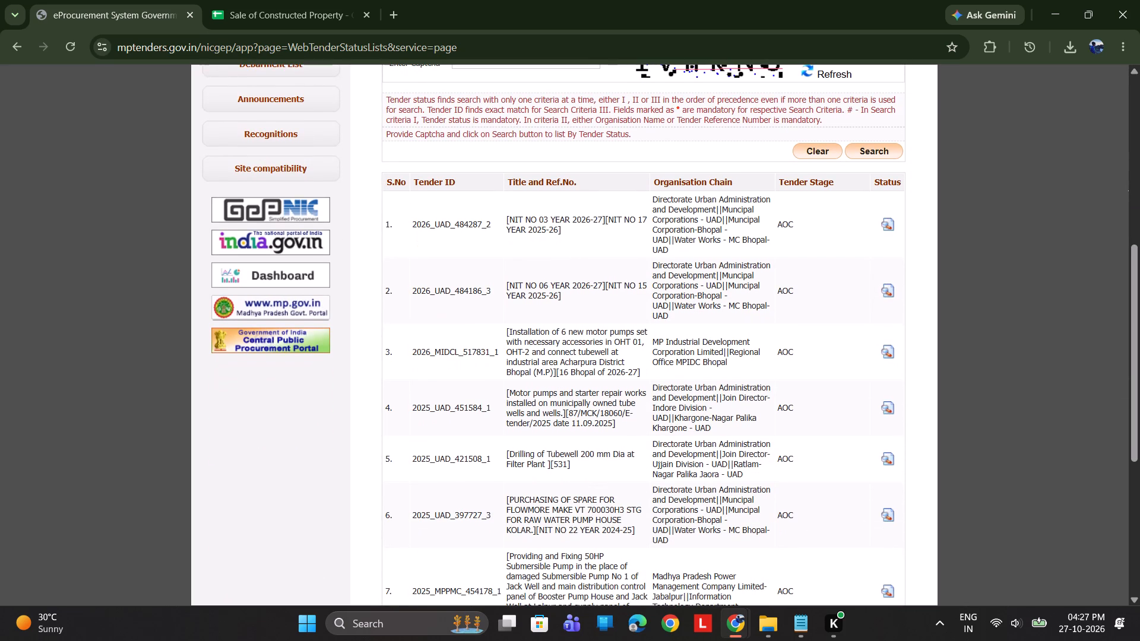
pyautogui.click(889, 354)
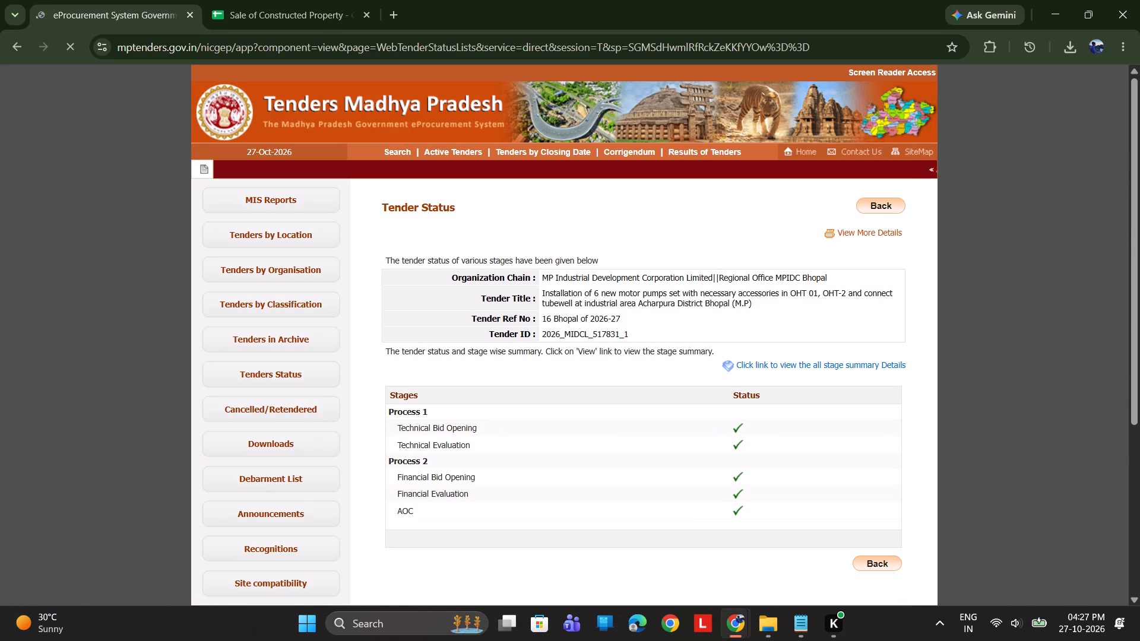
pyautogui.click(829, 367)
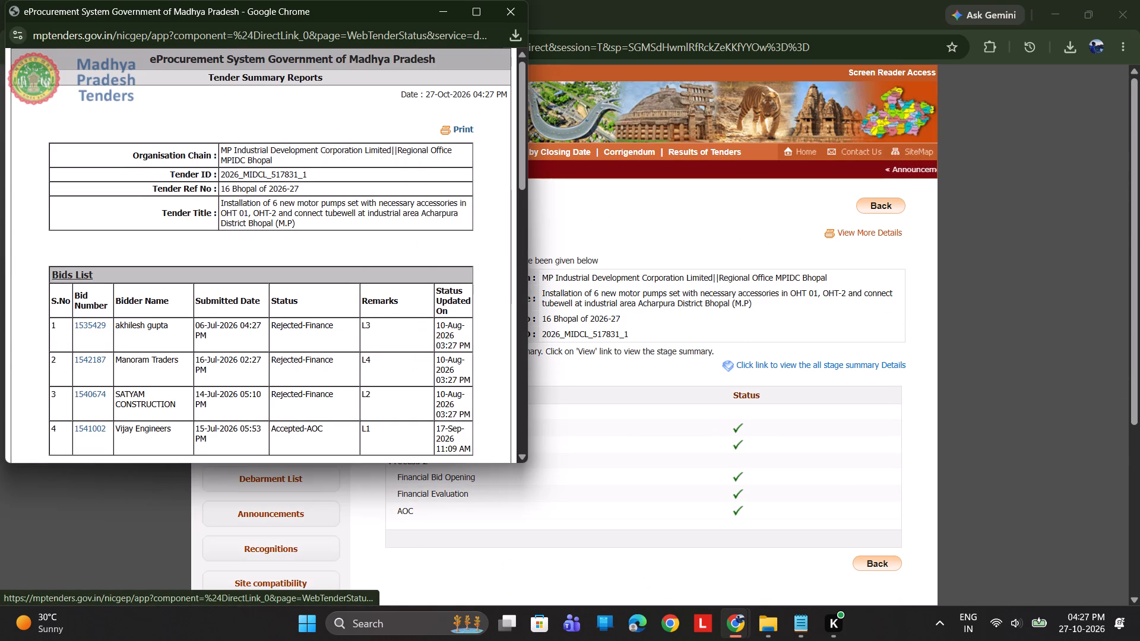
pyautogui.scroll(-3, 399, 337)
pyautogui.moveTo(470, 266); pyautogui.dragTo(53, 151)
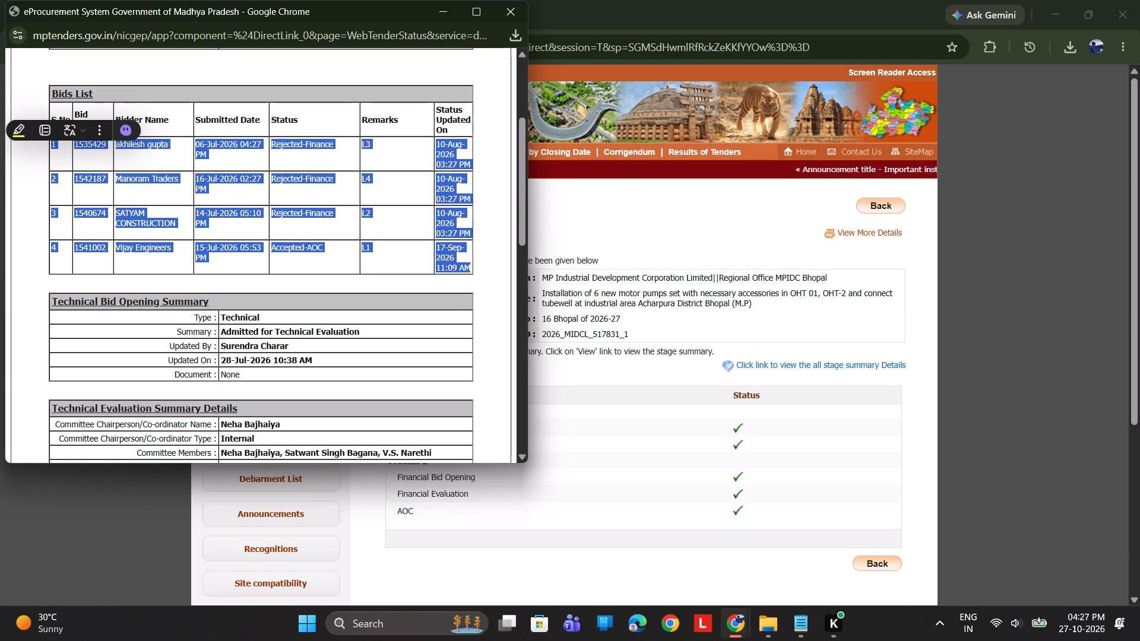
pyautogui.hotkey('ctrl', 'c')
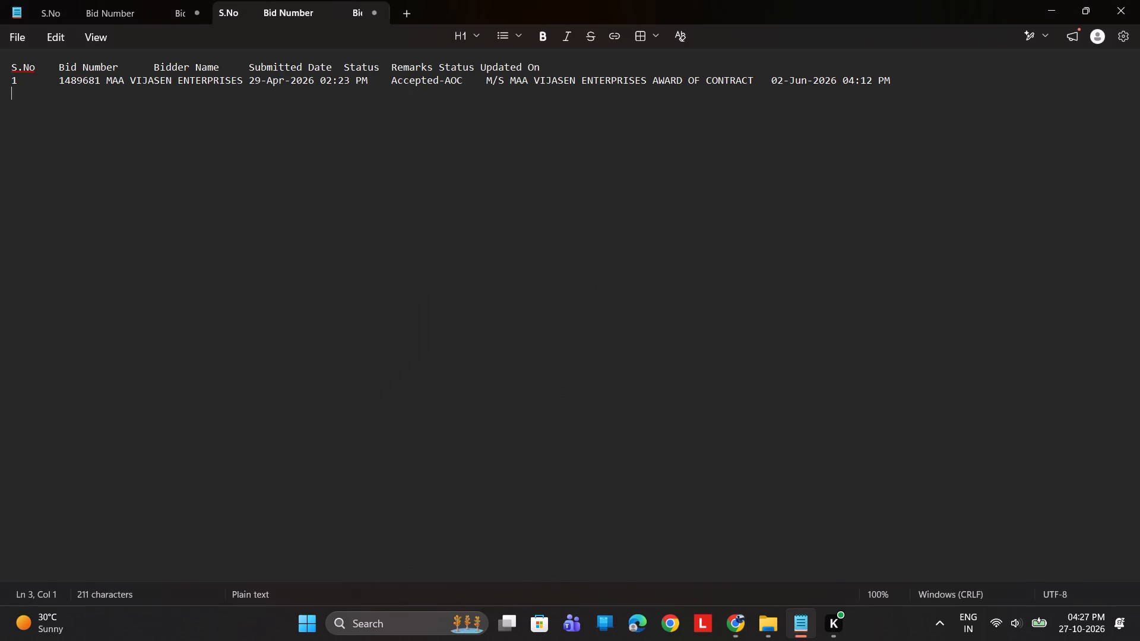
pyautogui.hotkey('ctrl', 'v')
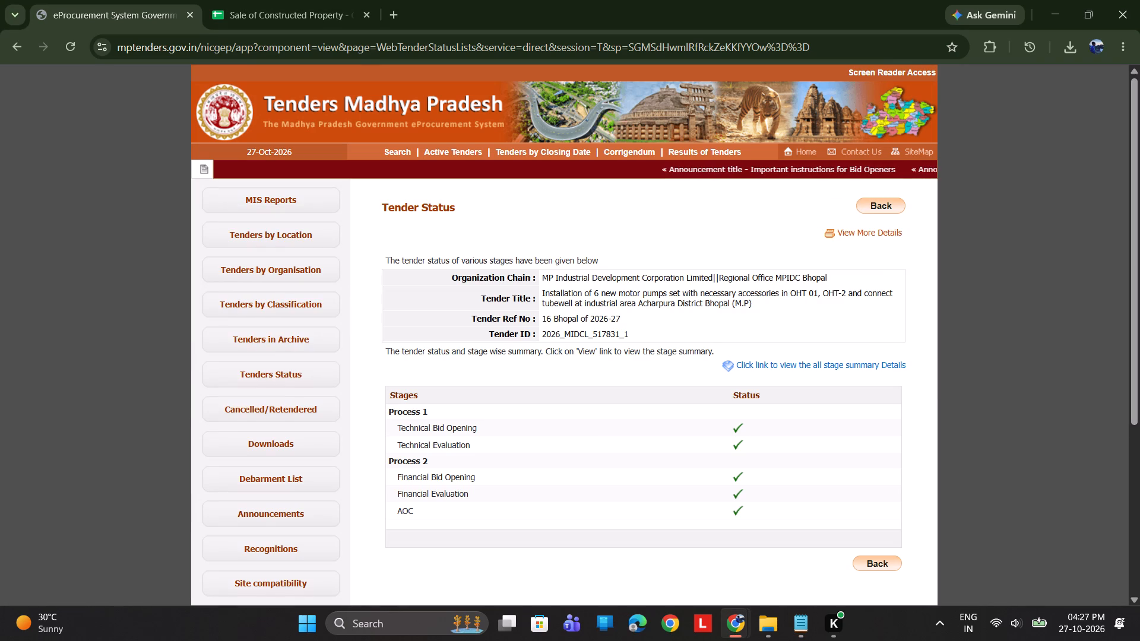
# Copy the three bid rows, without the header, from tender 2025_UAD_451584_1's all-stage summary onto a new line in Notepad.
pyautogui.click(873, 570)
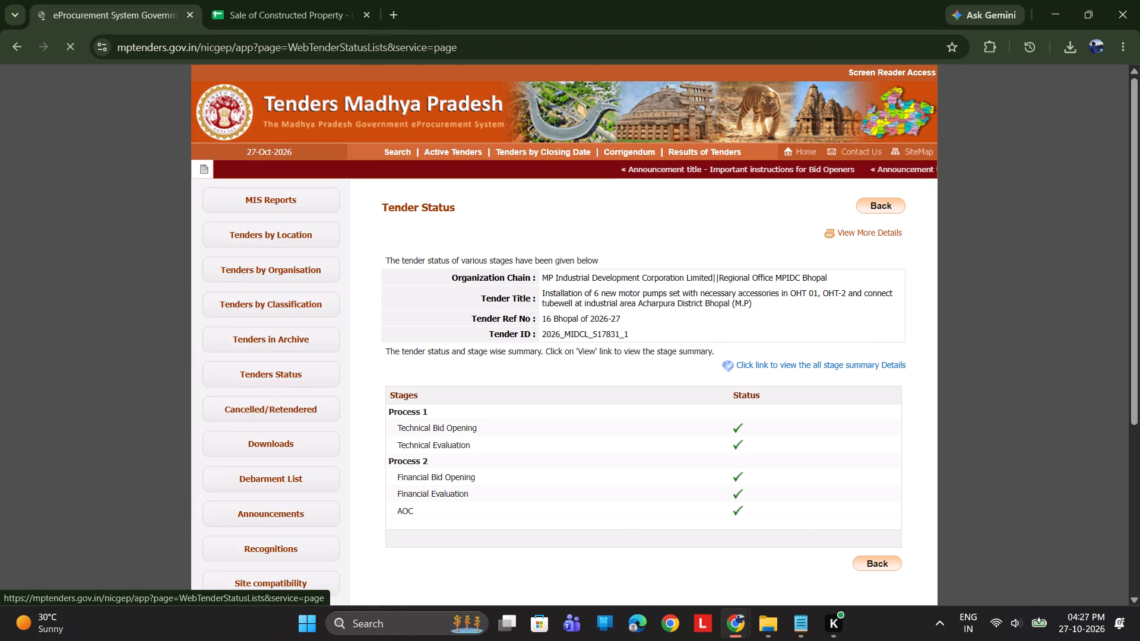
pyautogui.scroll(-4, 826, 503)
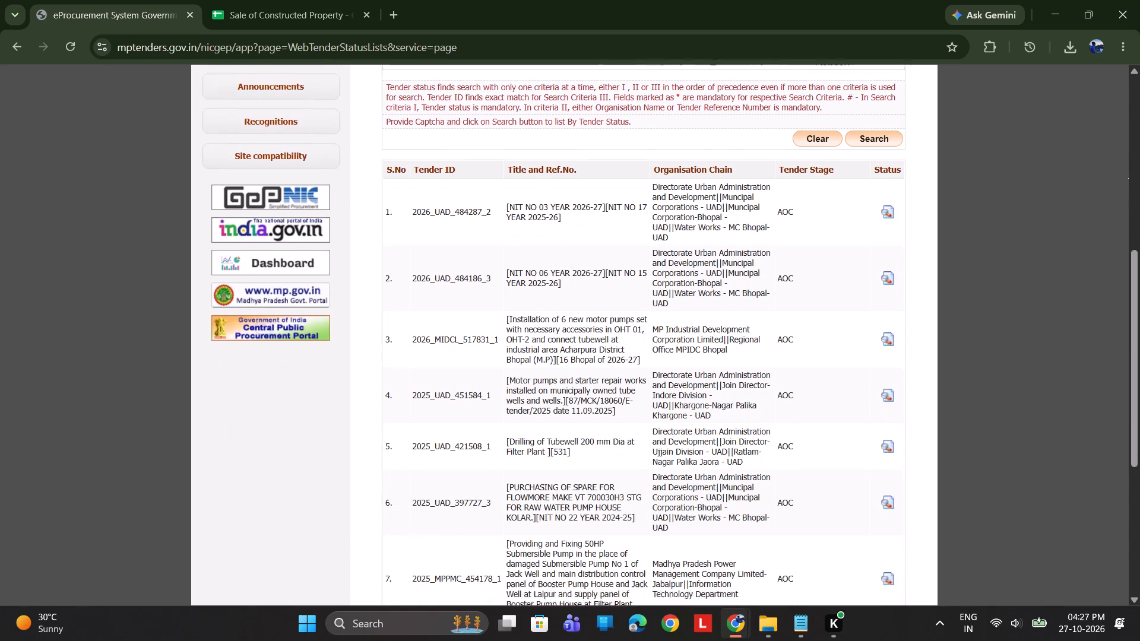
pyautogui.click(889, 372)
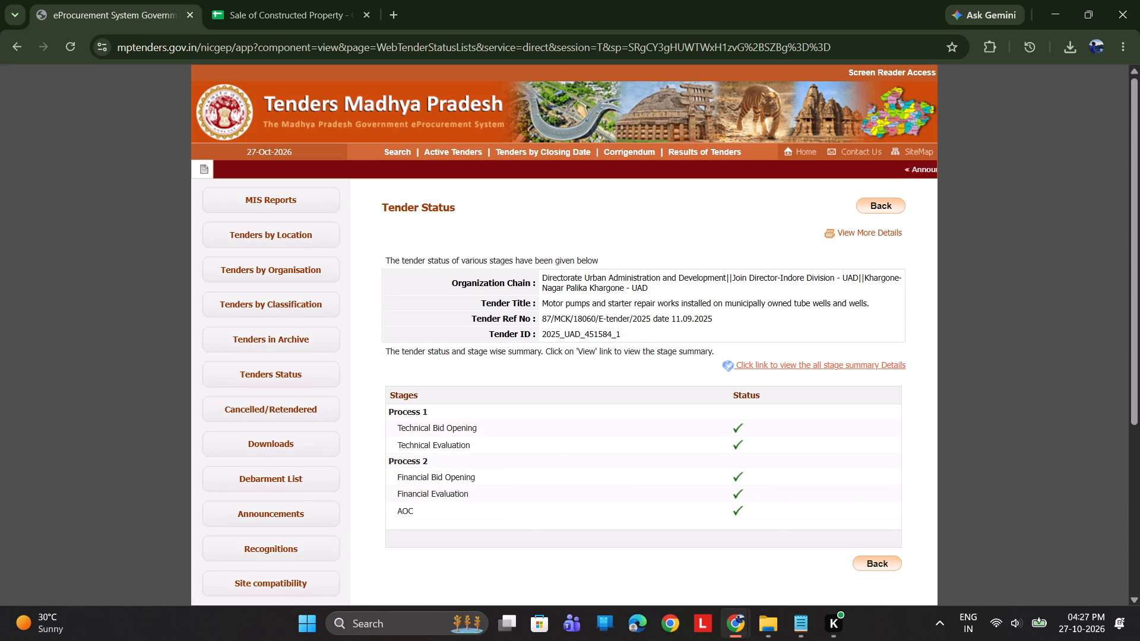
pyautogui.click(842, 364)
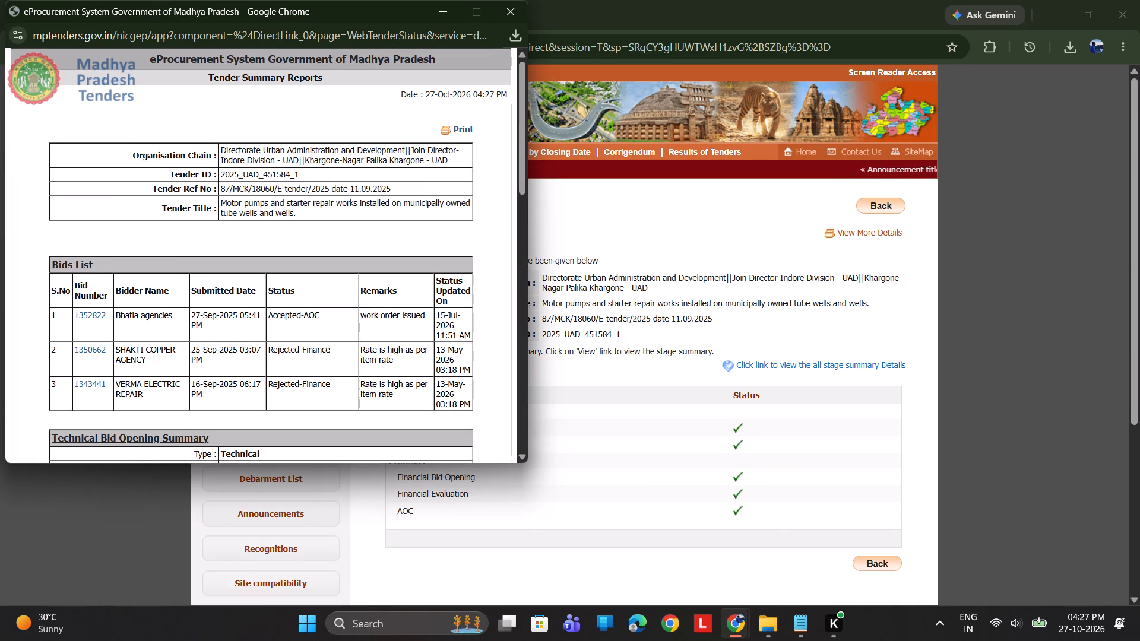
pyautogui.moveTo(471, 410); pyautogui.dragTo(48, 315)
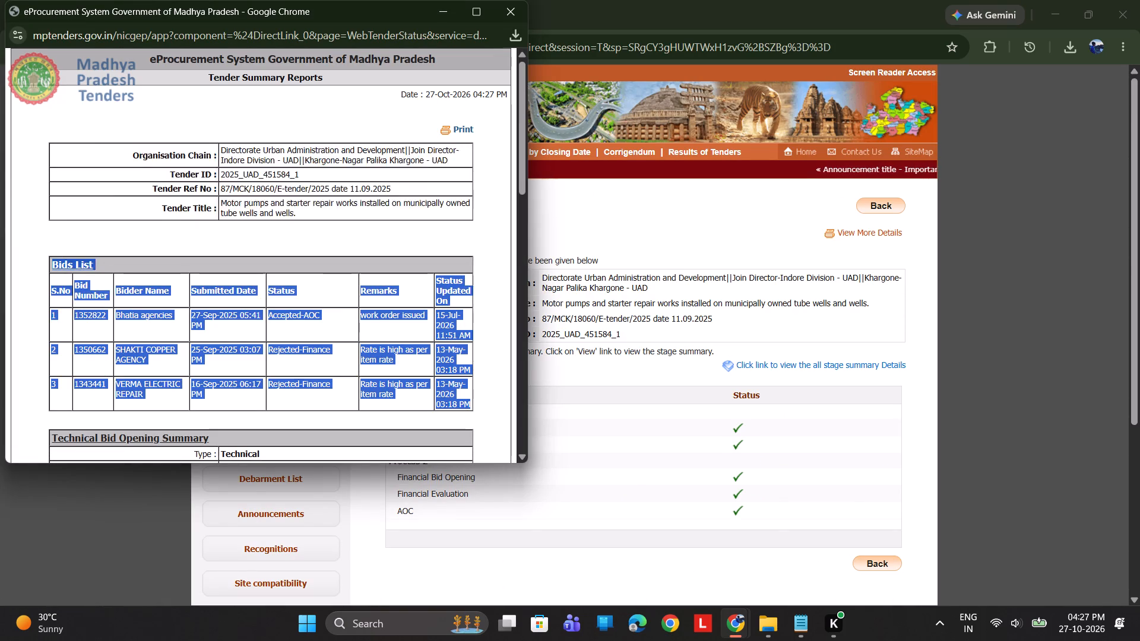
pyautogui.moveTo(48, 315); pyautogui.dragTo(52, 318)
pyautogui.hotkey('ctrl', 'c')
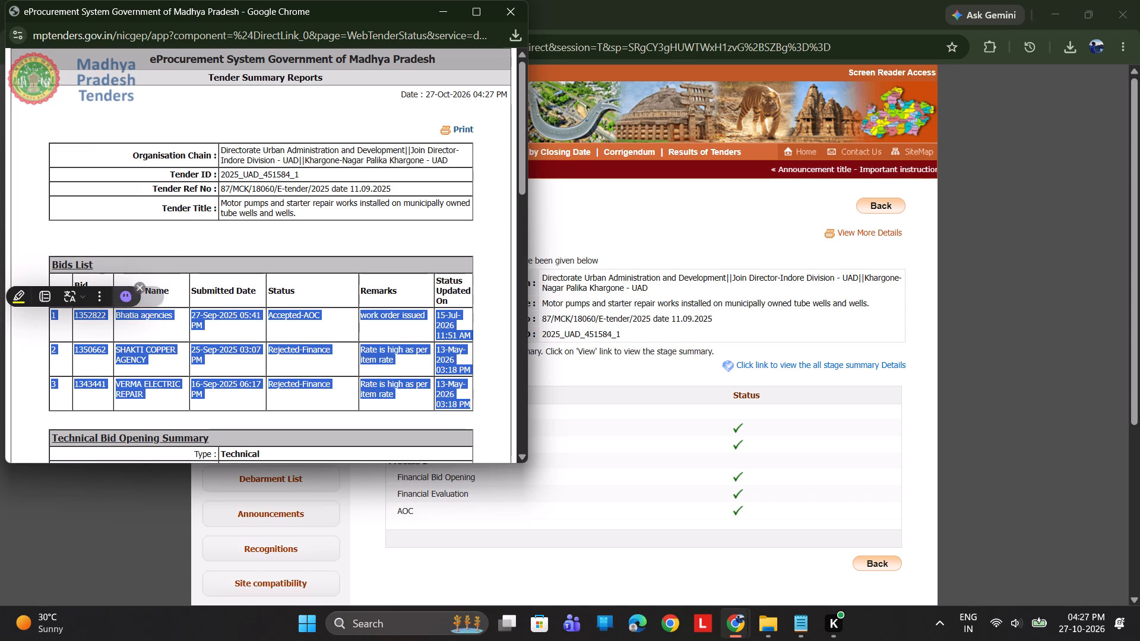
pyautogui.click(450, 329)
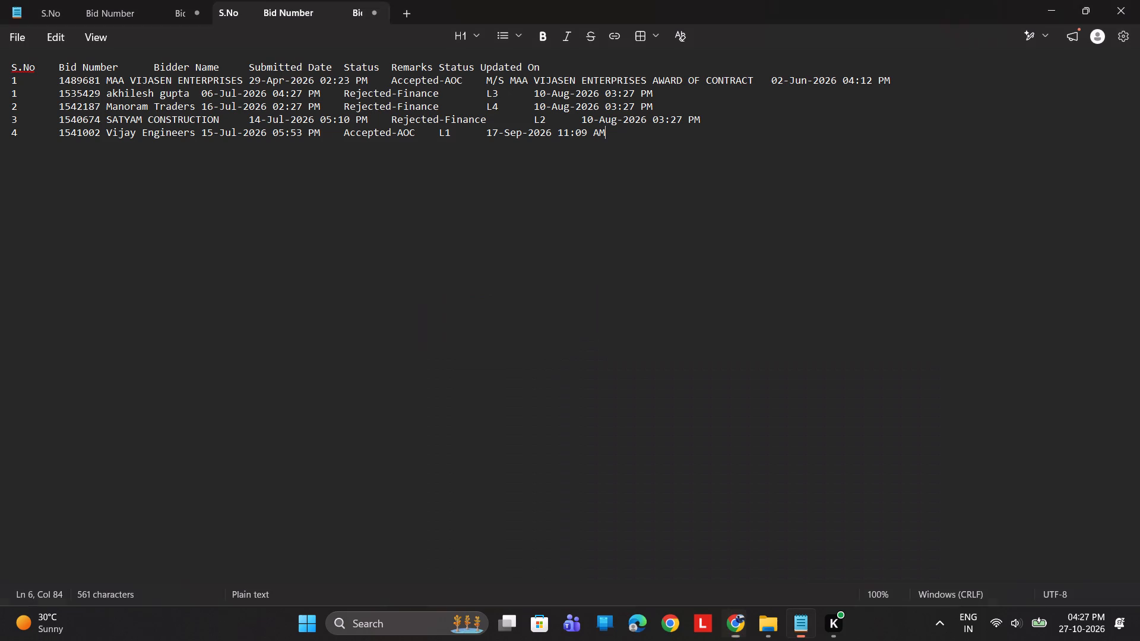
pyautogui.press('Return')
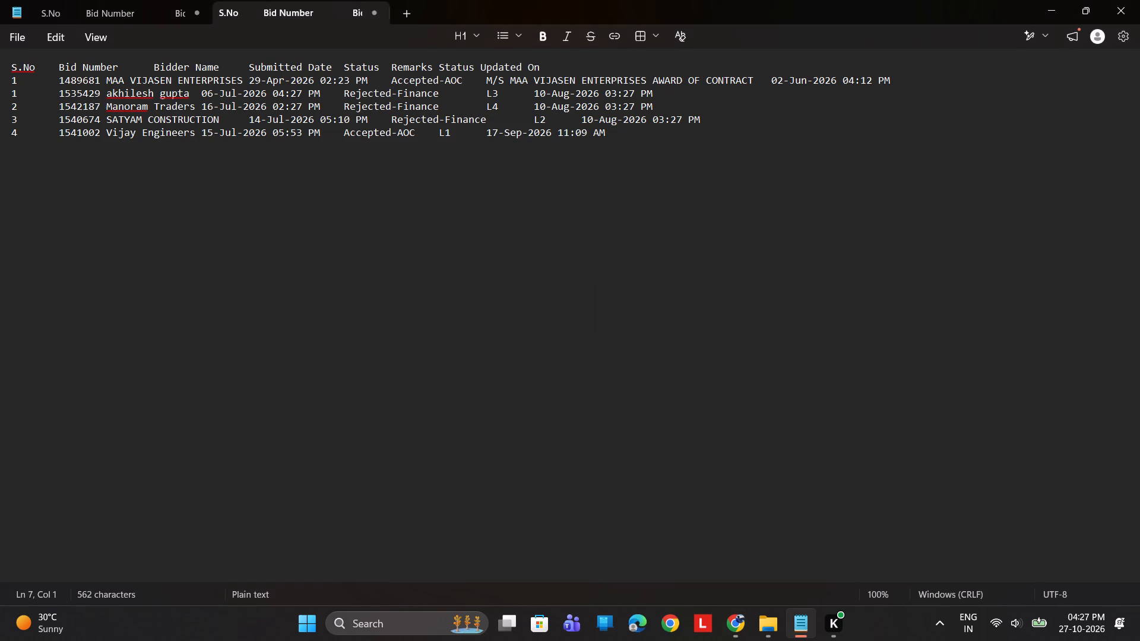
pyautogui.hotkey('ctrl', 'v')
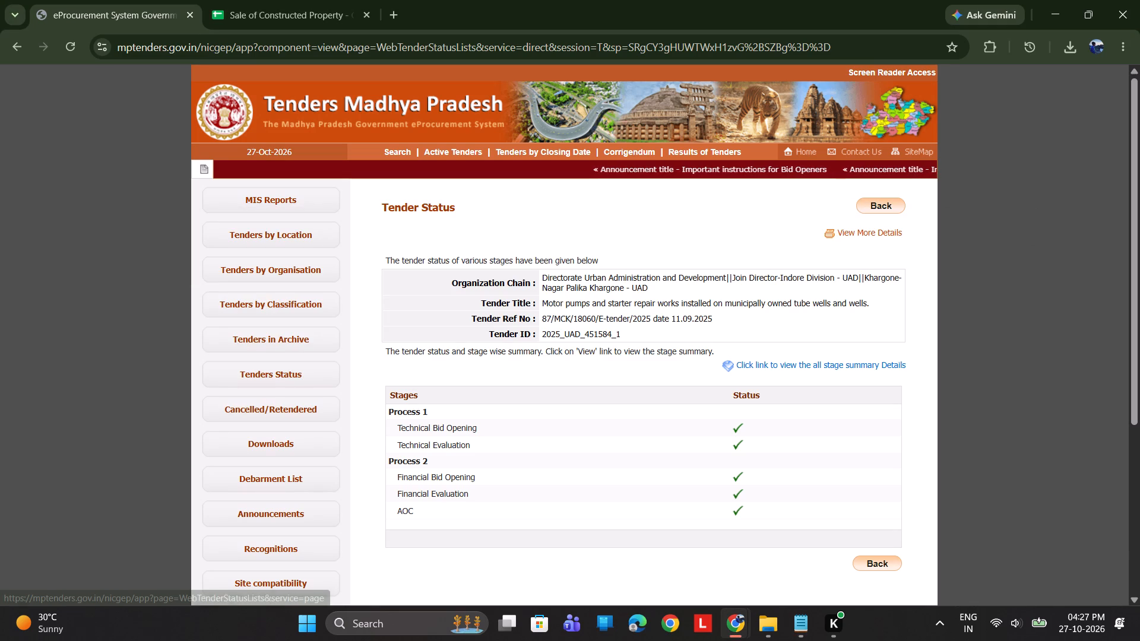
# Copy the three bid rows, without the header, from tender 2025_UAD_451584_1's all-stage summary again onto a new line in Notepad.
pyautogui.click(868, 564)
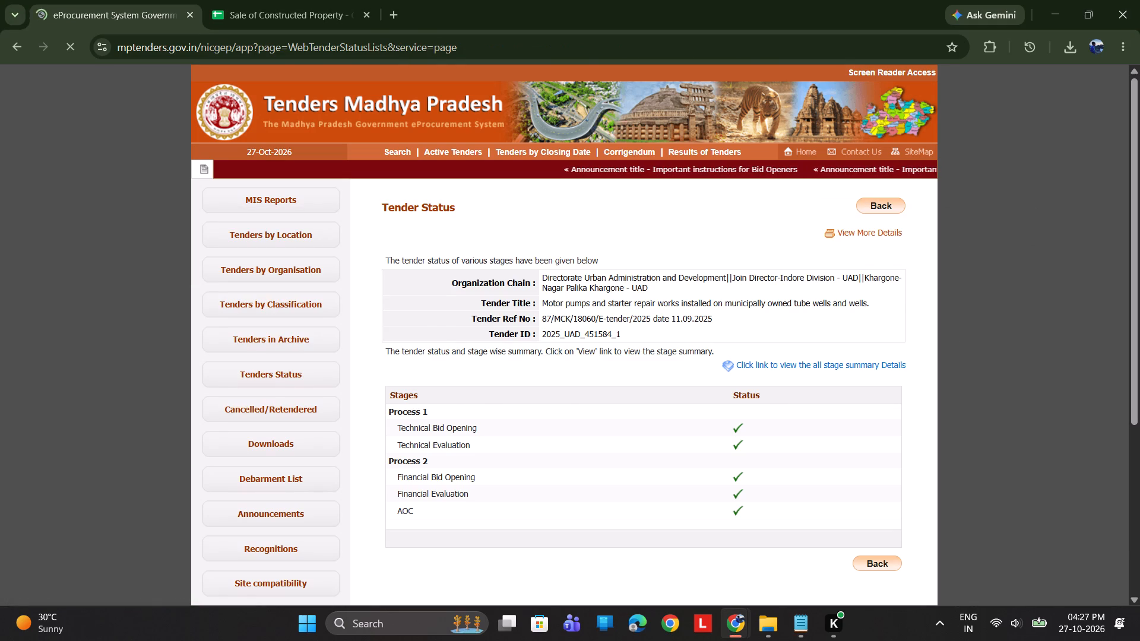
pyautogui.scroll(-3, 868, 564)
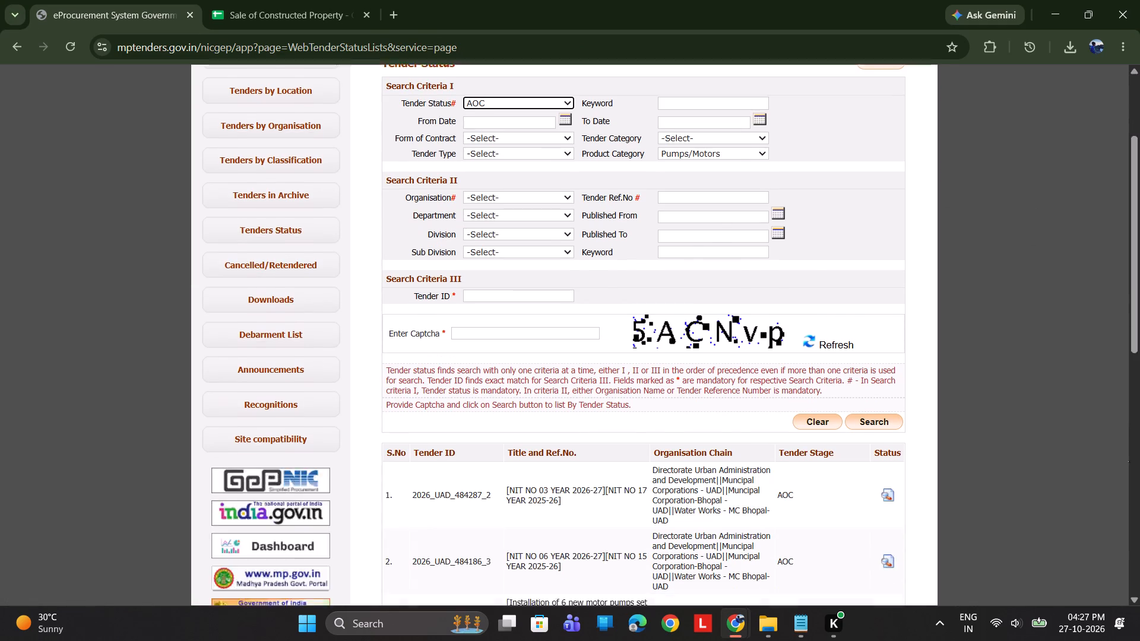
pyautogui.scroll(-2, 868, 564)
pyautogui.click(883, 513)
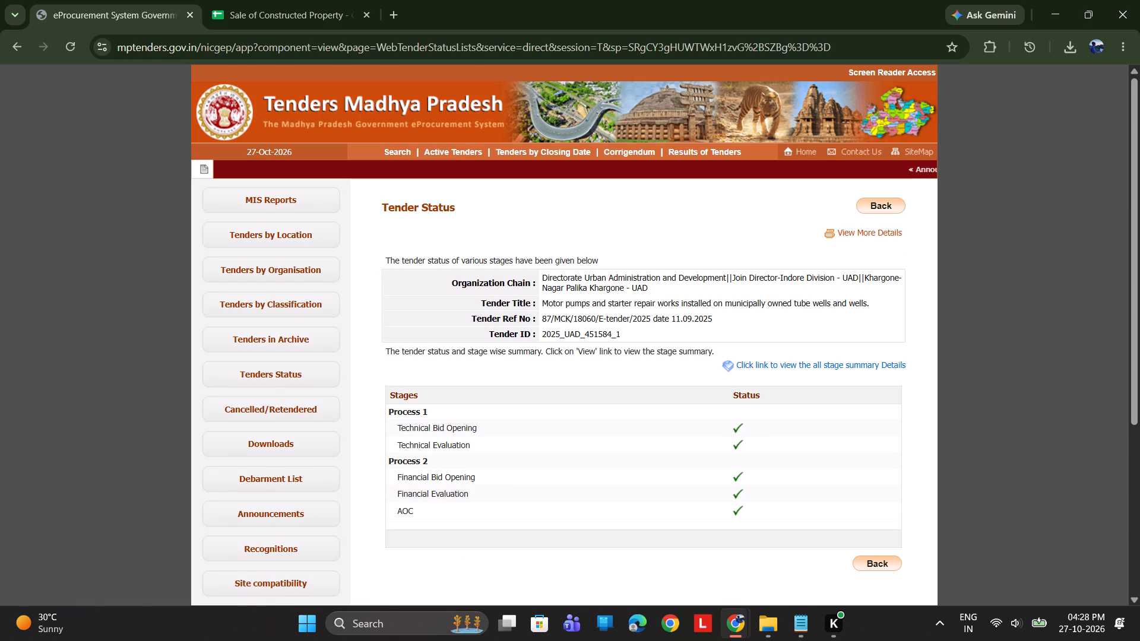
pyautogui.click(843, 361)
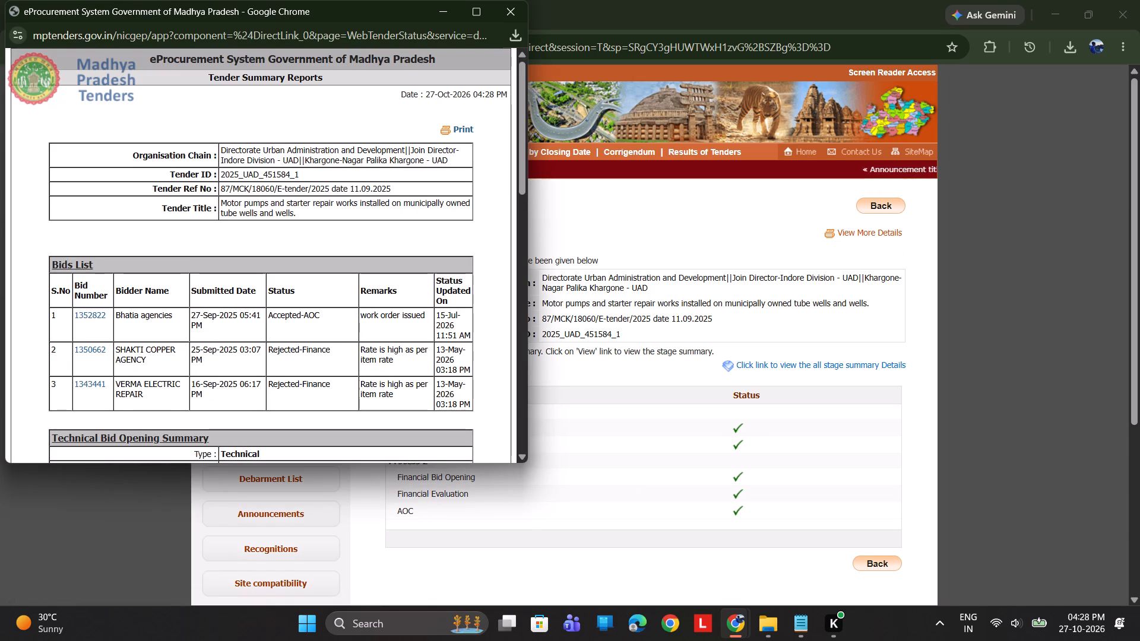
pyautogui.moveTo(472, 405); pyautogui.dragTo(72, 319)
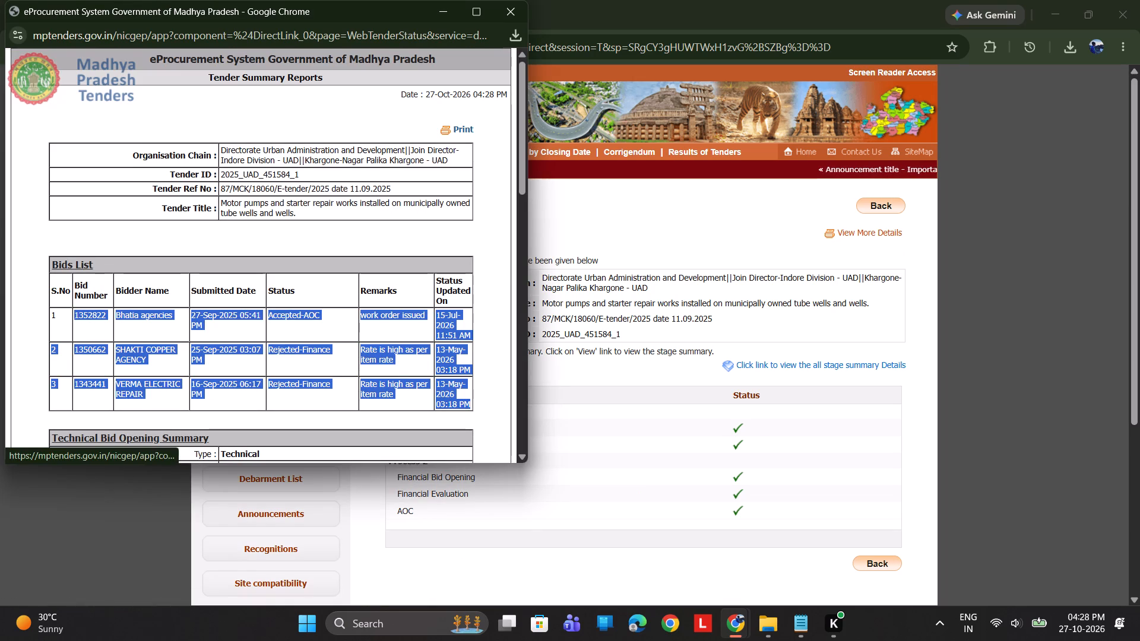
pyautogui.moveTo(72, 319); pyautogui.dragTo(50, 316)
pyautogui.hotkey('ctrl', 'c')
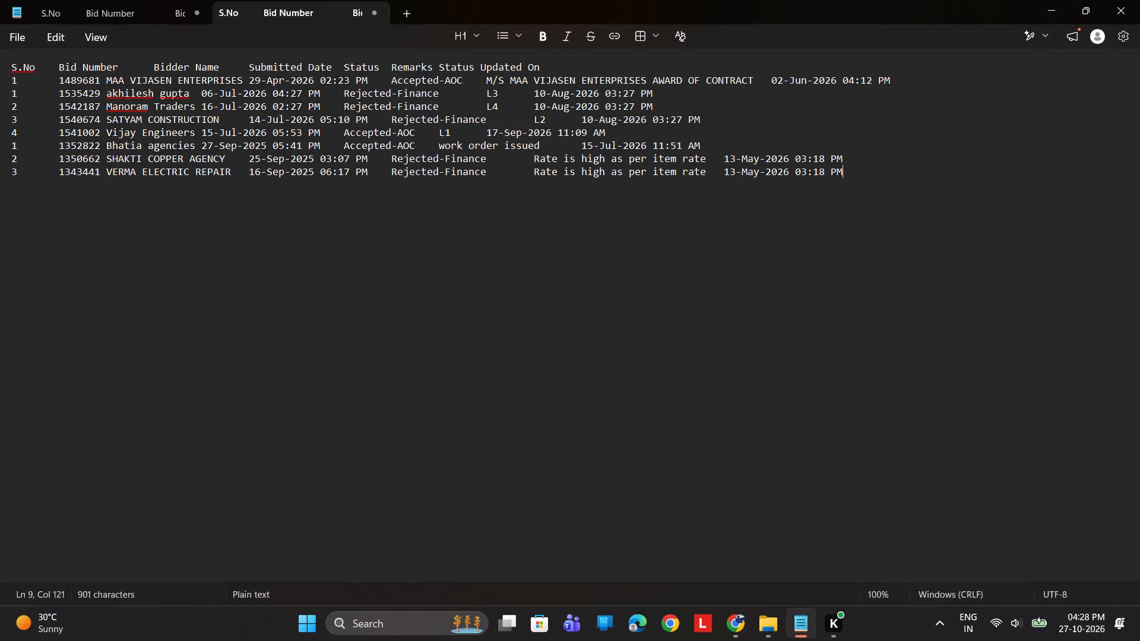
pyautogui.press('Return')
pyautogui.hotkey('ctrl', 'v')
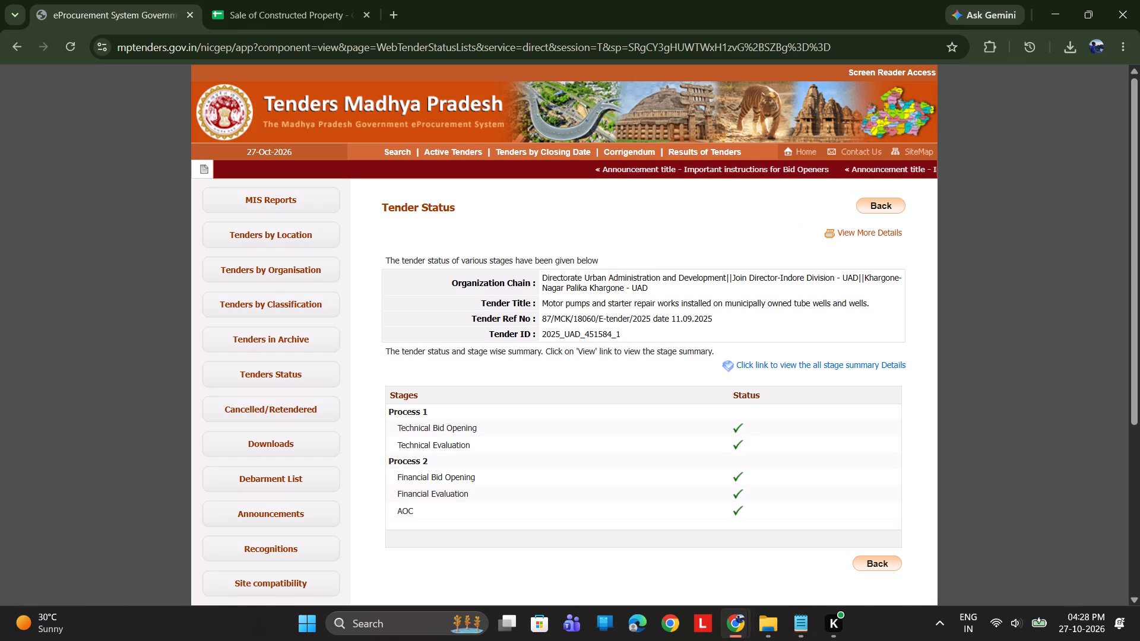
# Copy the single bid row, without the header, from tender 2025_UAD_421508_1's all-stage summary onto a new line in Notepad.
pyautogui.click(872, 565)
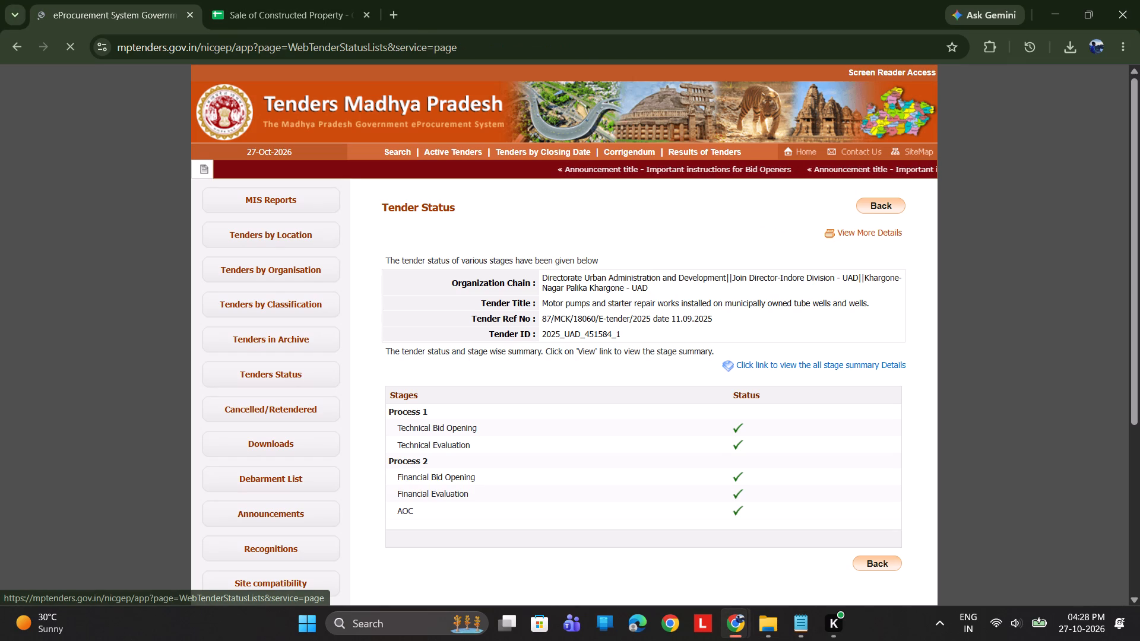
pyautogui.scroll(-4, 767, 392)
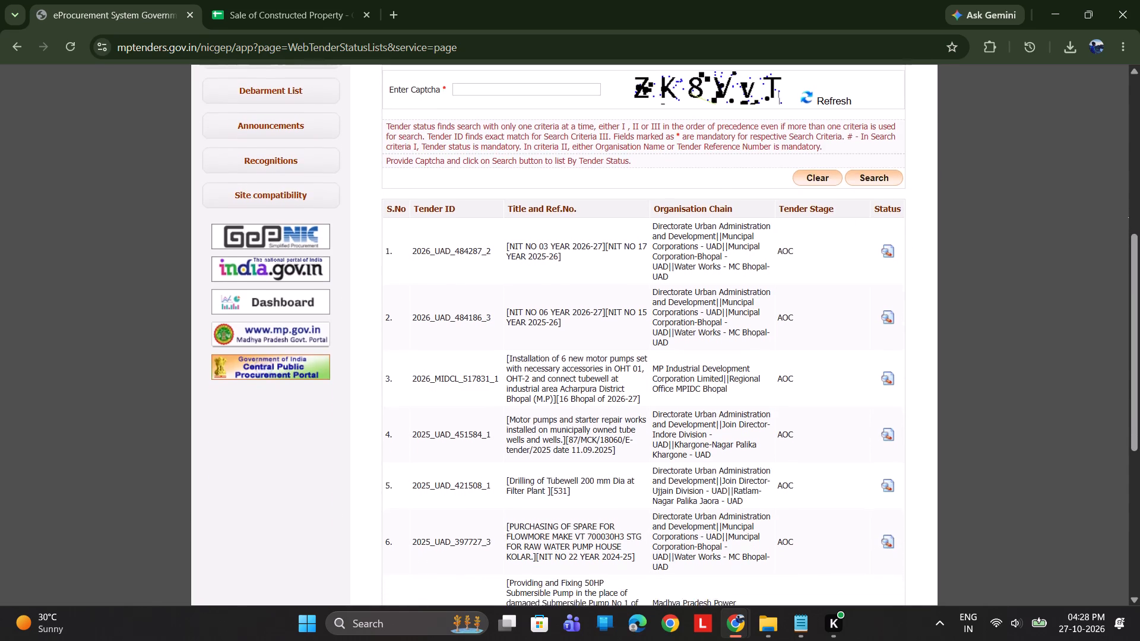
pyautogui.scroll(-1, 767, 392)
pyautogui.click(887, 339)
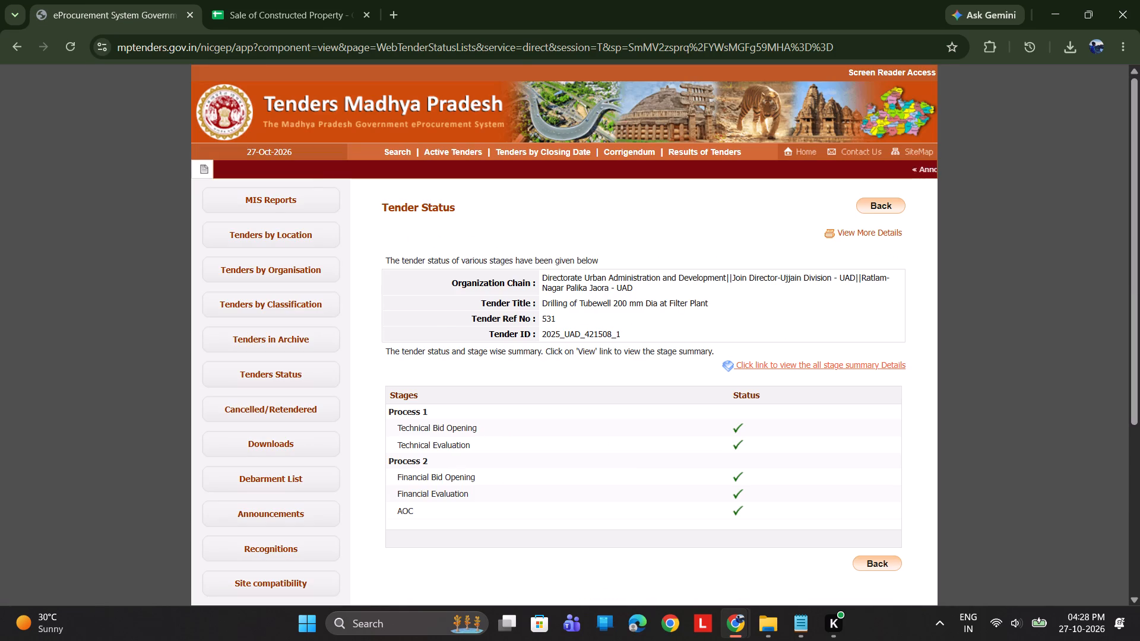
pyautogui.click(824, 361)
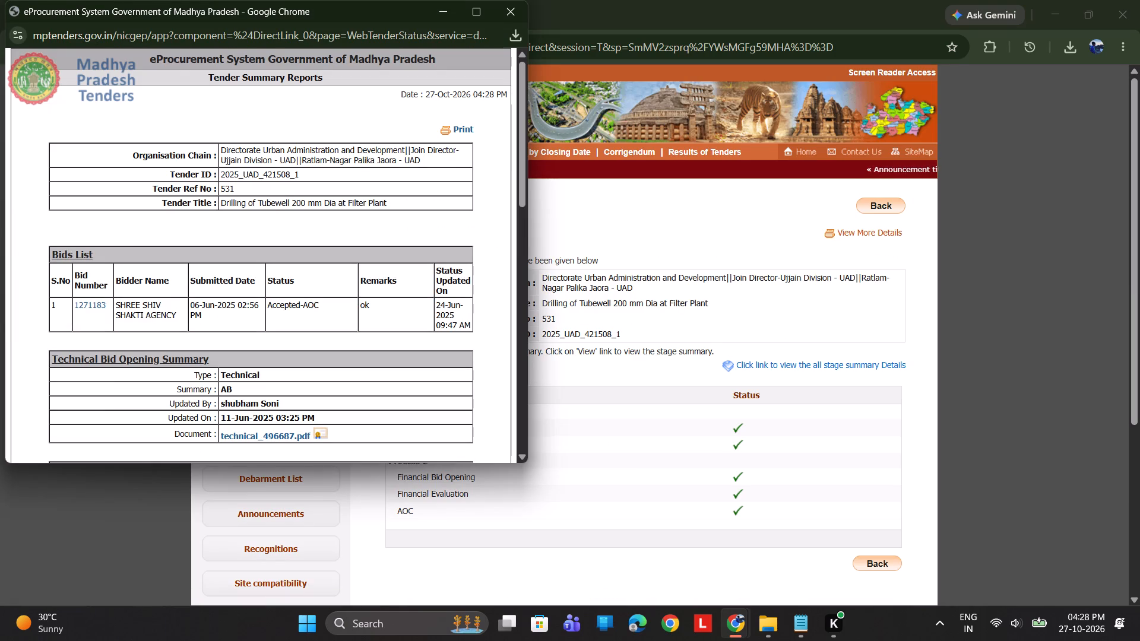
pyautogui.moveTo(469, 325); pyautogui.dragTo(52, 309)
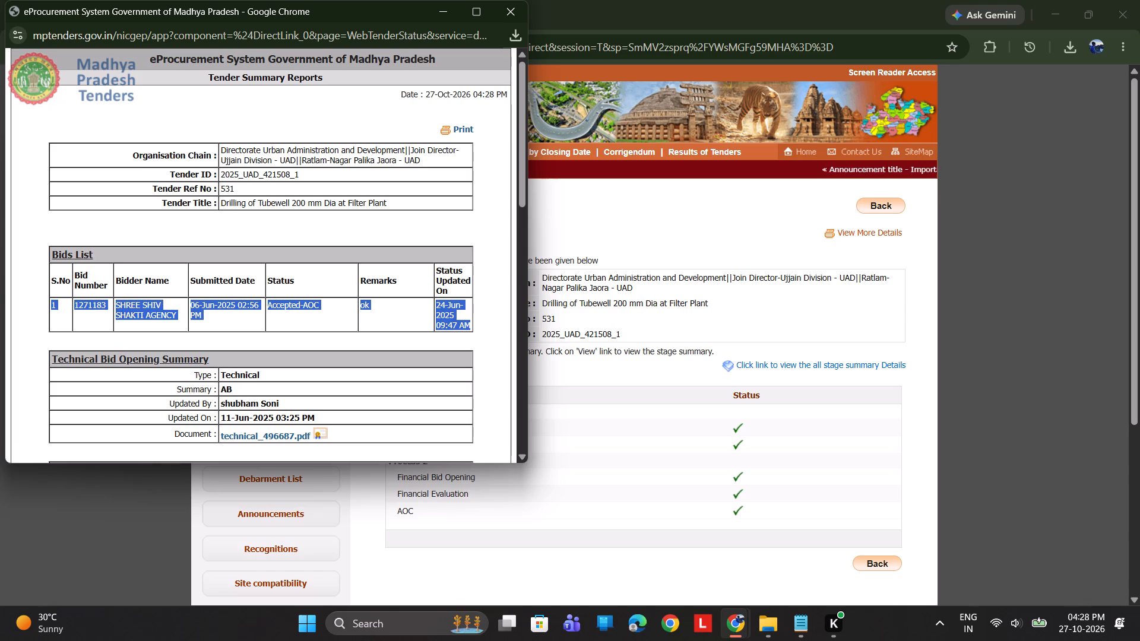
pyautogui.moveTo(52, 309); pyautogui.dragTo(50, 309)
pyautogui.hotkey('ctrl', 'c')
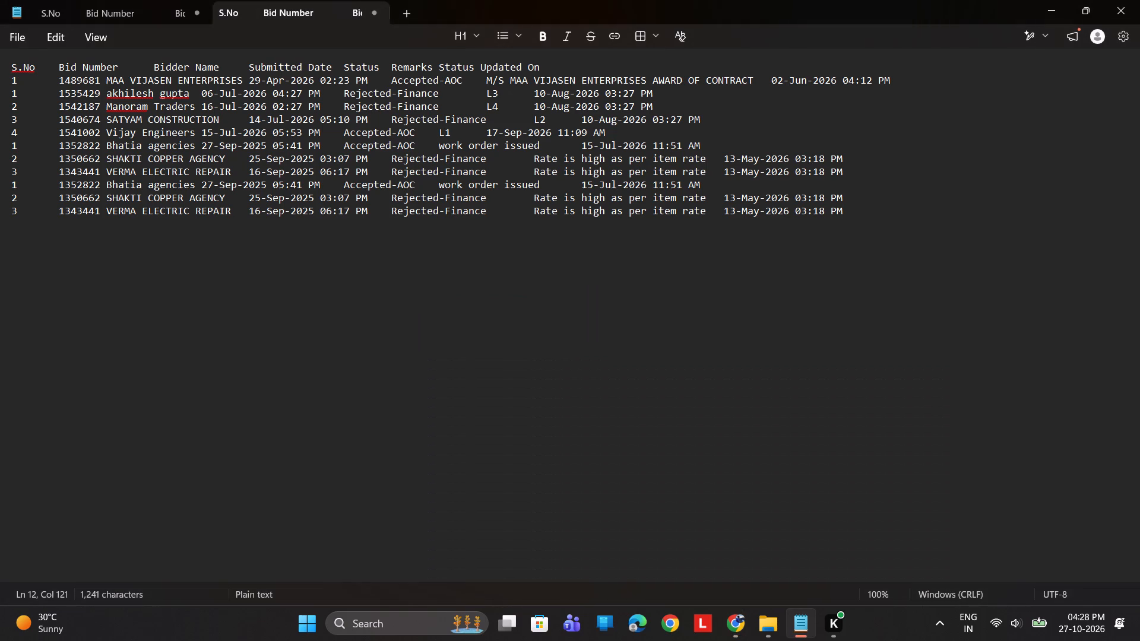
pyautogui.press('Return')
pyautogui.hotkey('ctrl', 'v')
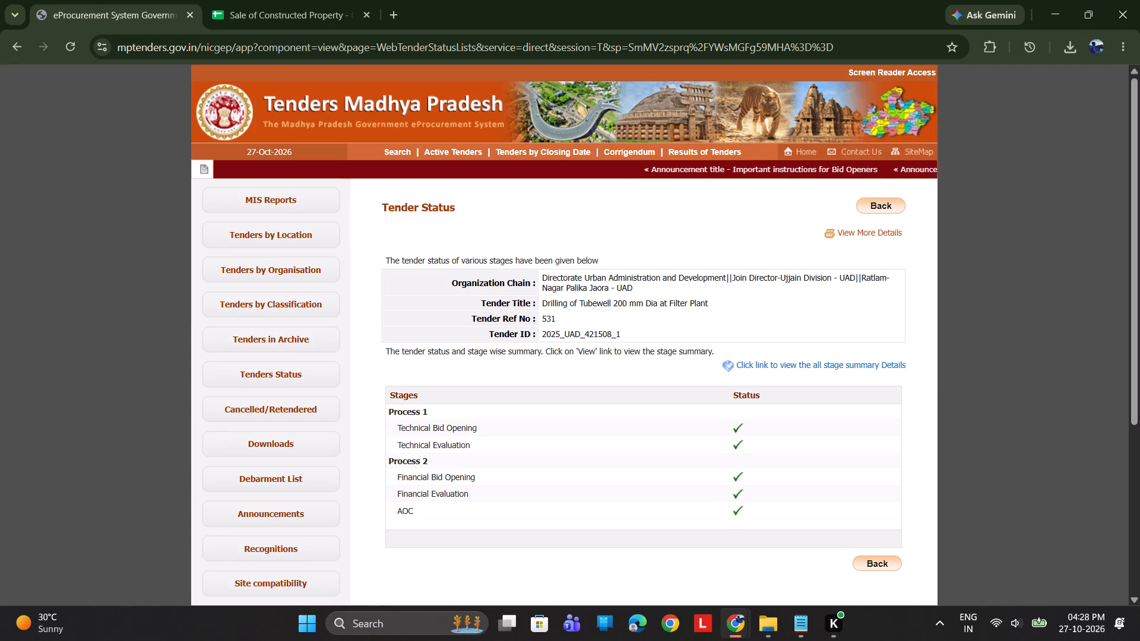
pyautogui.click(828, 367)
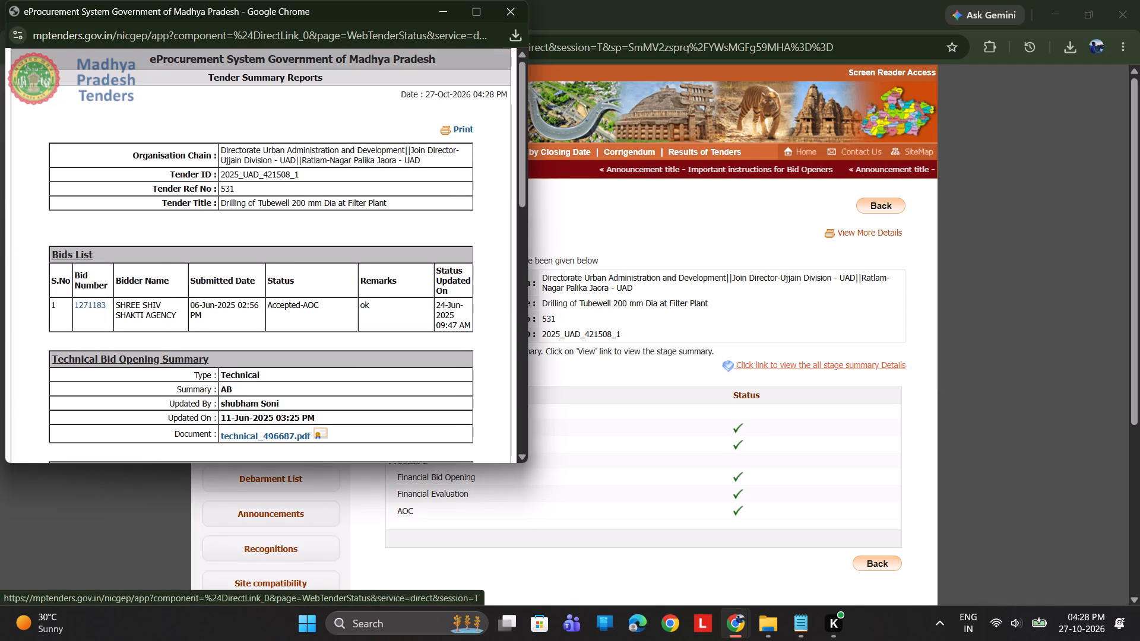
# Copy all four bid rows, without the header, from tender 2025_MPPMC_454178_1's all-stage summary onto a new line in Notepad.
pyautogui.click(889, 559)
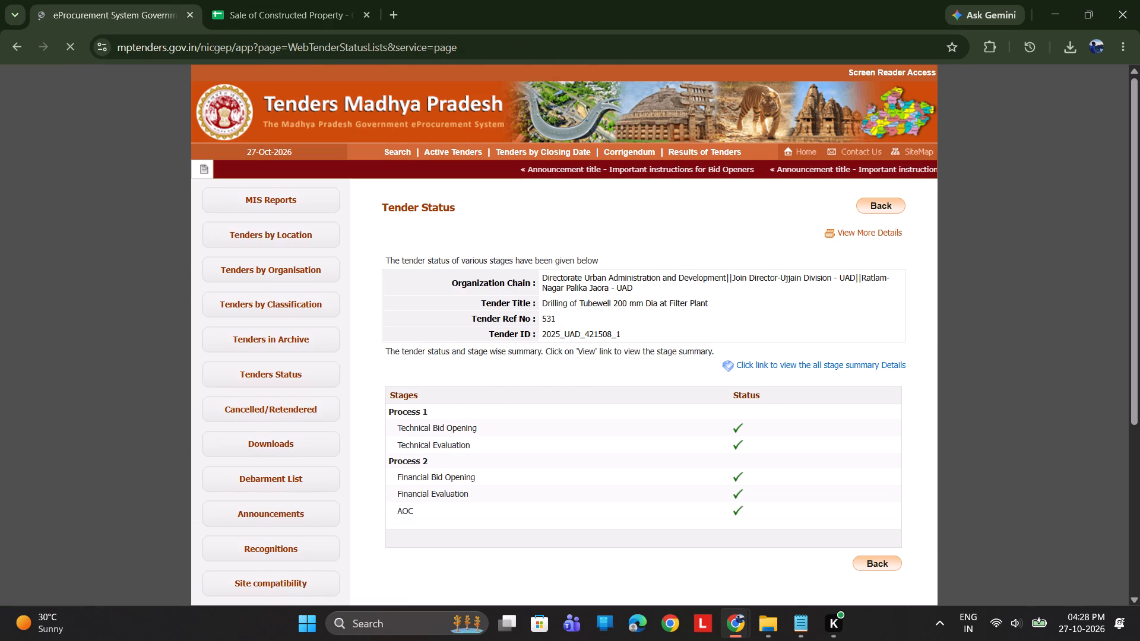
pyautogui.scroll(-2, 828, 446)
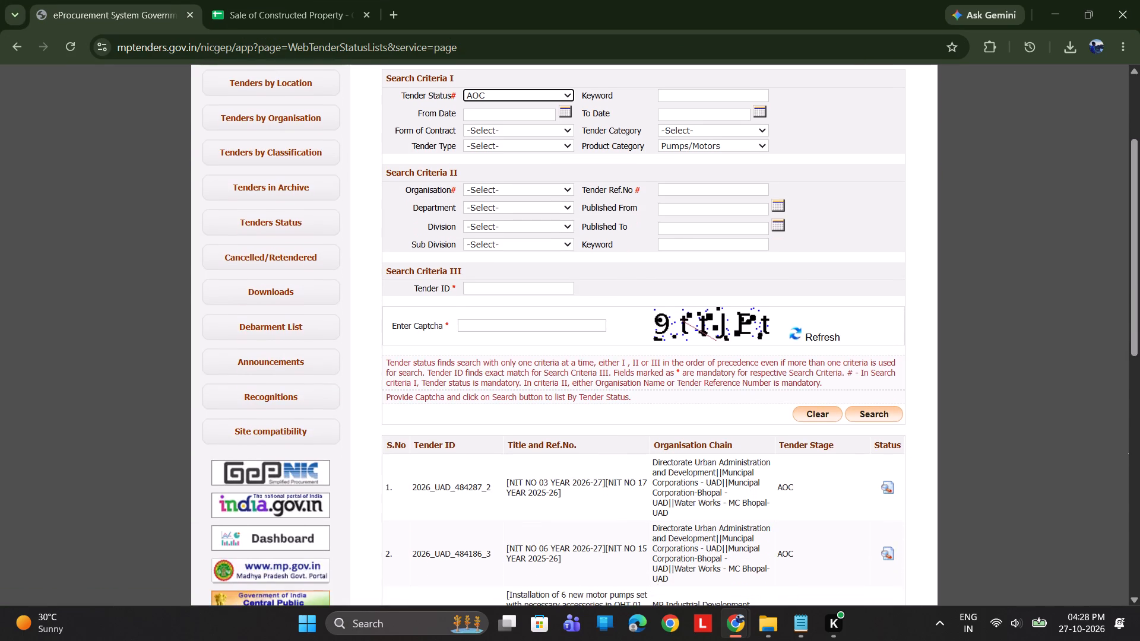
pyautogui.scroll(-4, 828, 446)
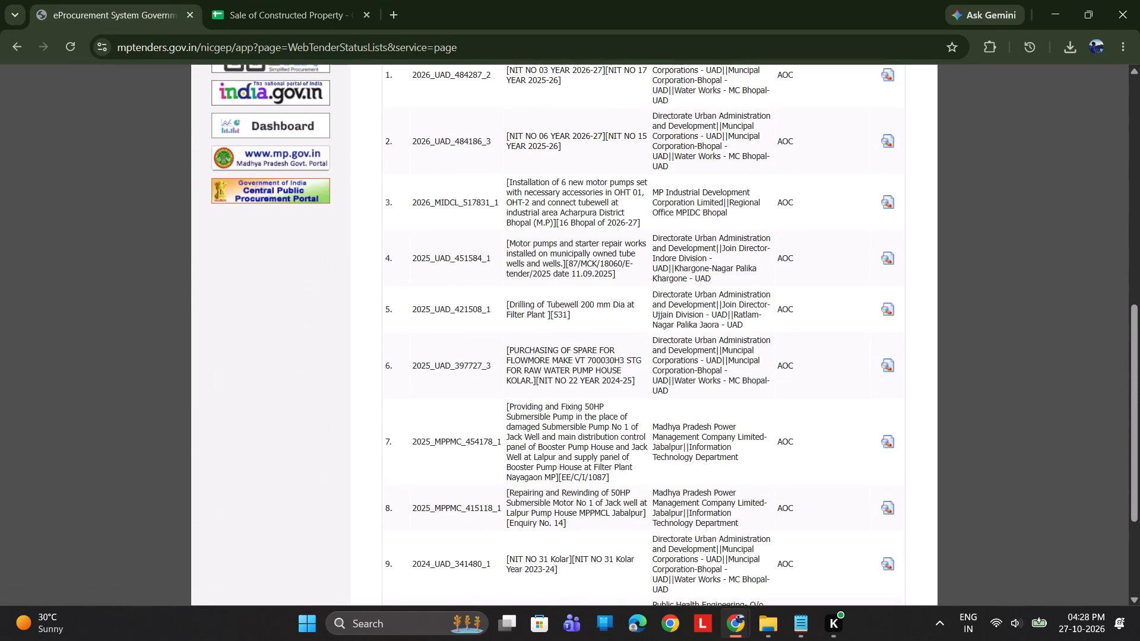
pyautogui.click(888, 444)
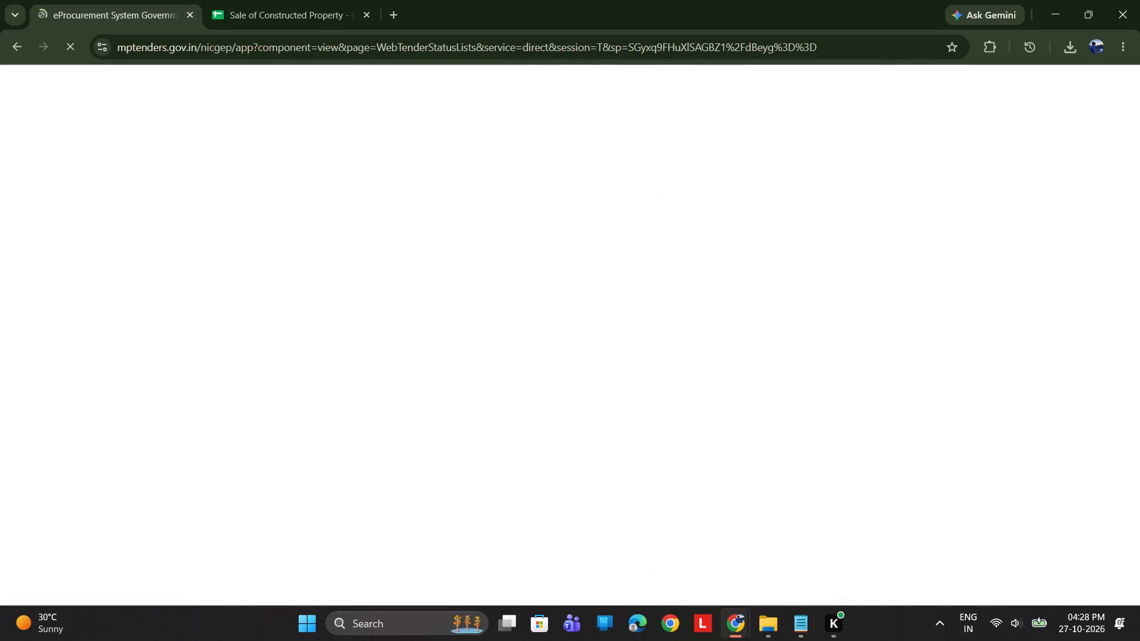
pyautogui.click(818, 381)
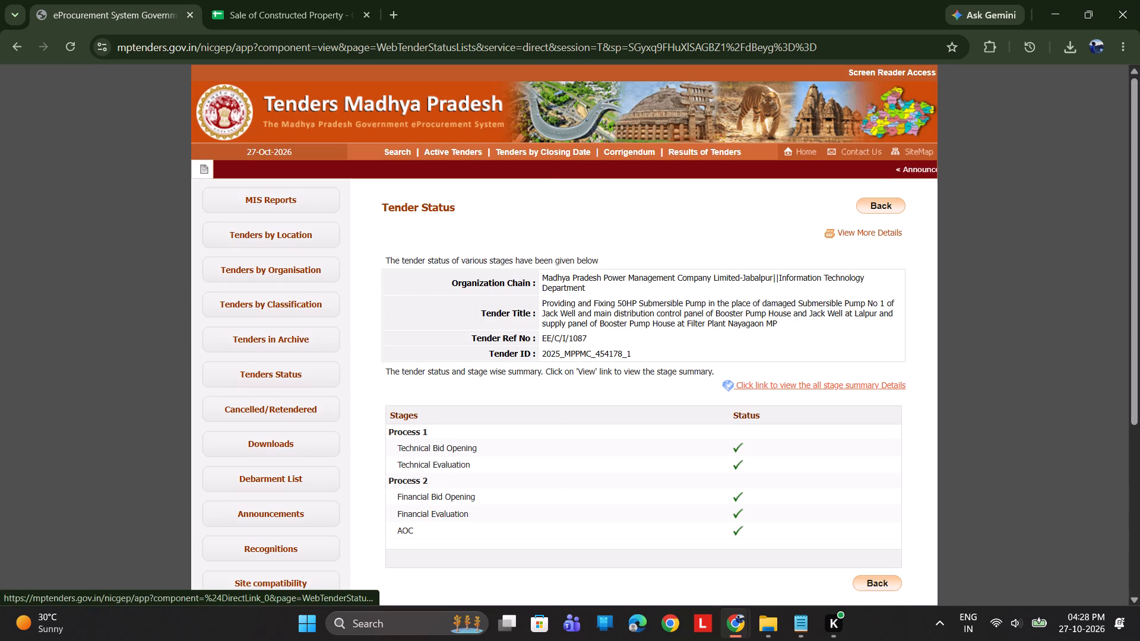
pyautogui.scroll(-3, 347, 311)
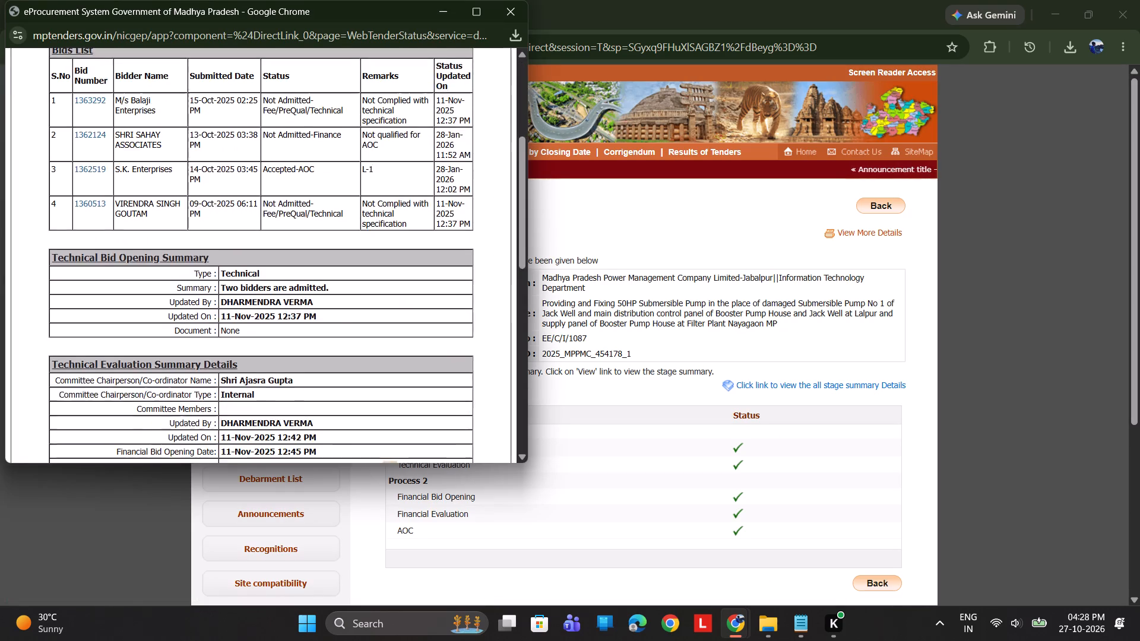
pyautogui.scroll(2, 347, 311)
pyautogui.moveTo(469, 412); pyautogui.dragTo(299, 386)
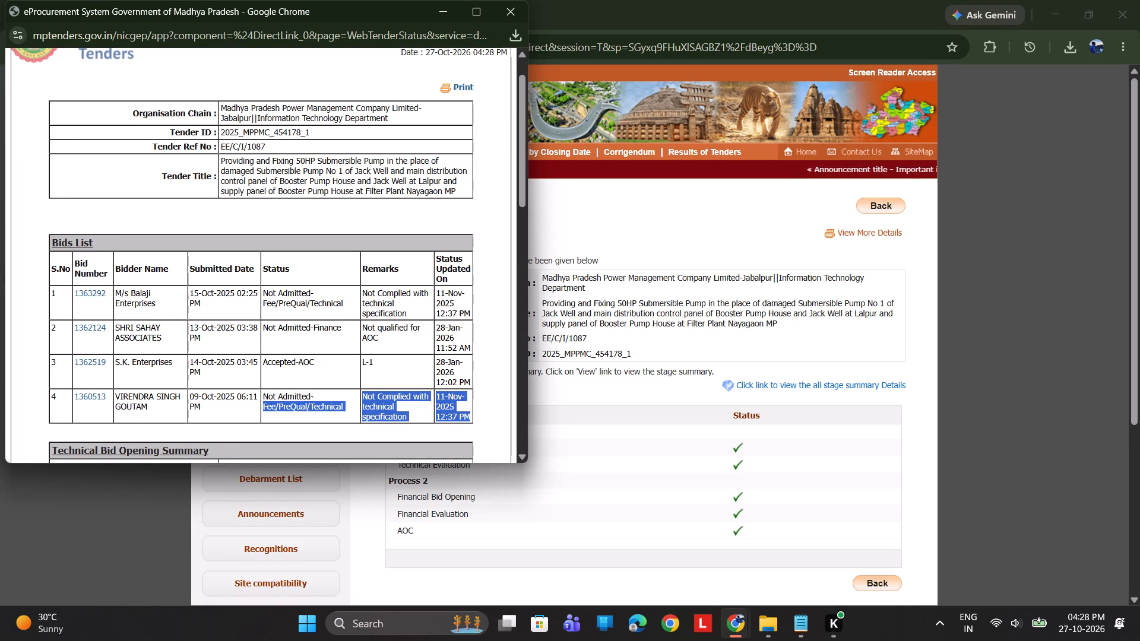
pyautogui.moveTo(299, 386); pyautogui.dragTo(48, 296)
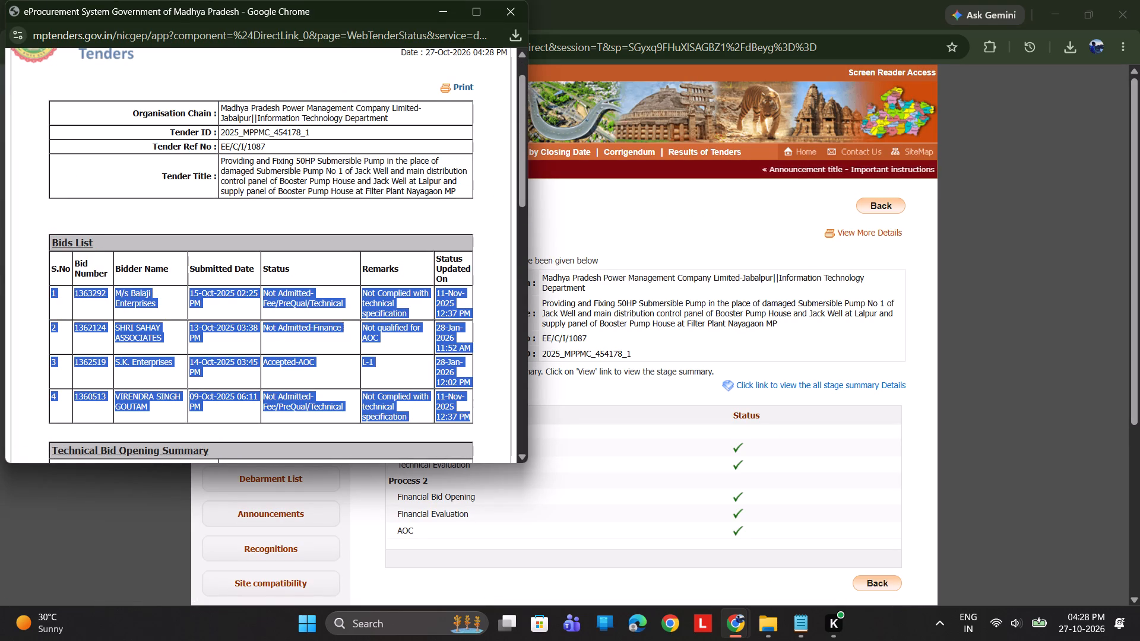
pyautogui.moveTo(48, 296); pyautogui.dragTo(52, 300)
pyautogui.hotkey('ctrl', 'c')
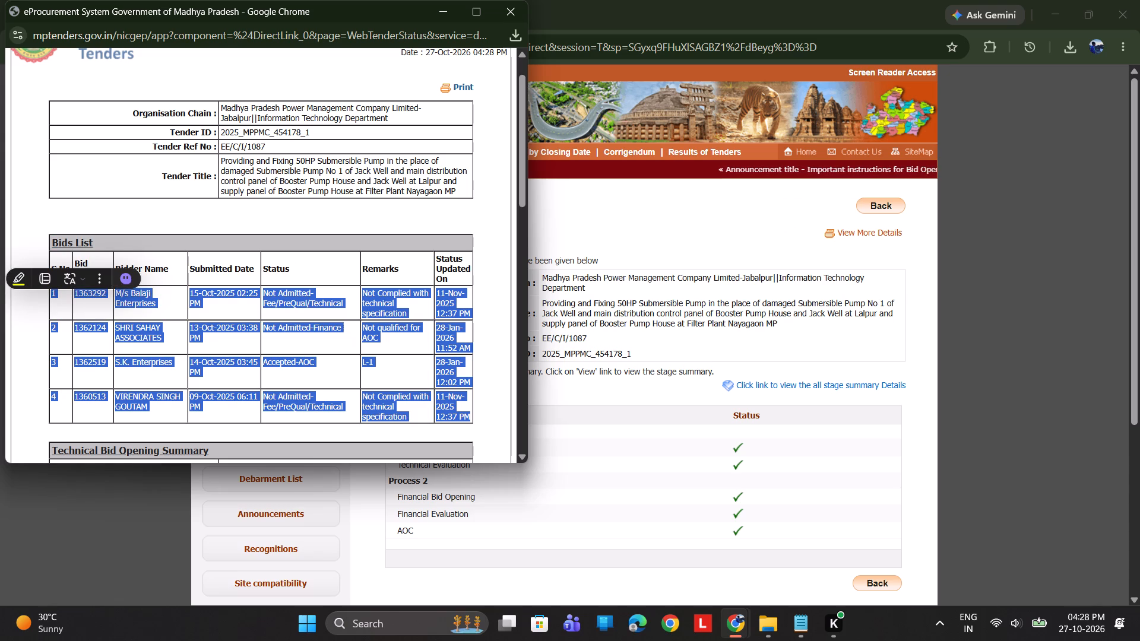
pyautogui.click(382, 294)
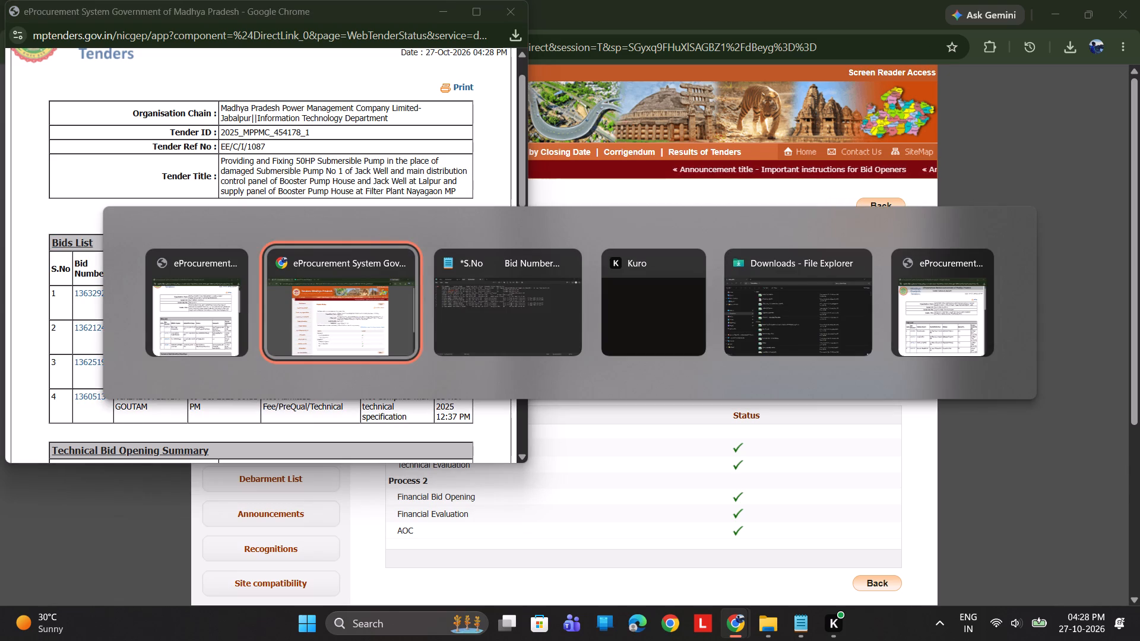
pyautogui.press('Return')
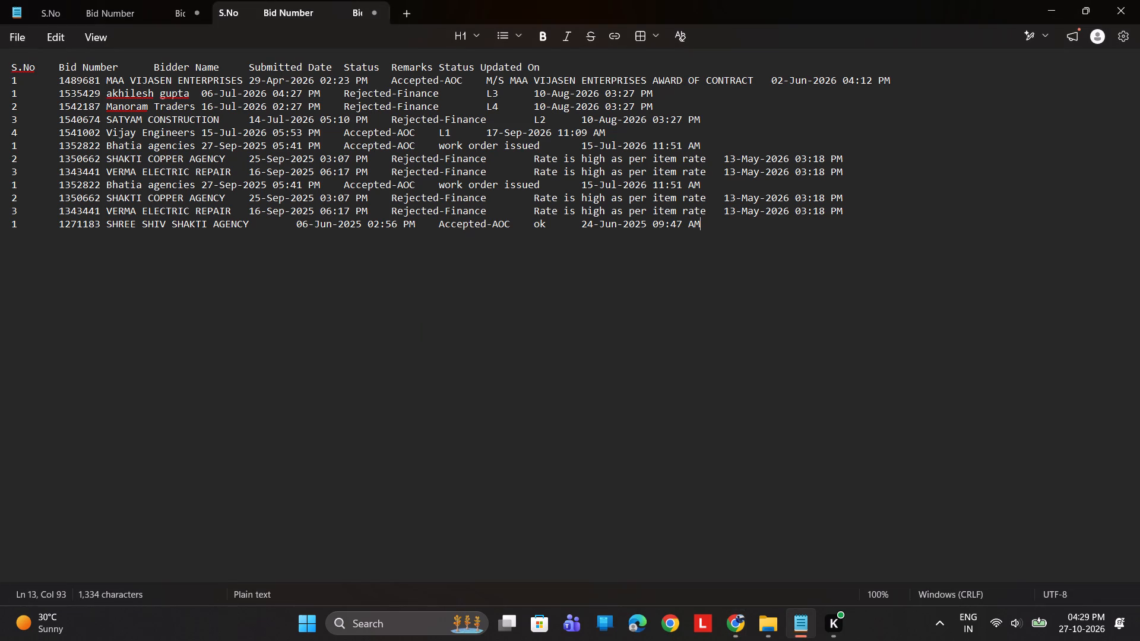
pyautogui.hotkey('ctrl', 'v')
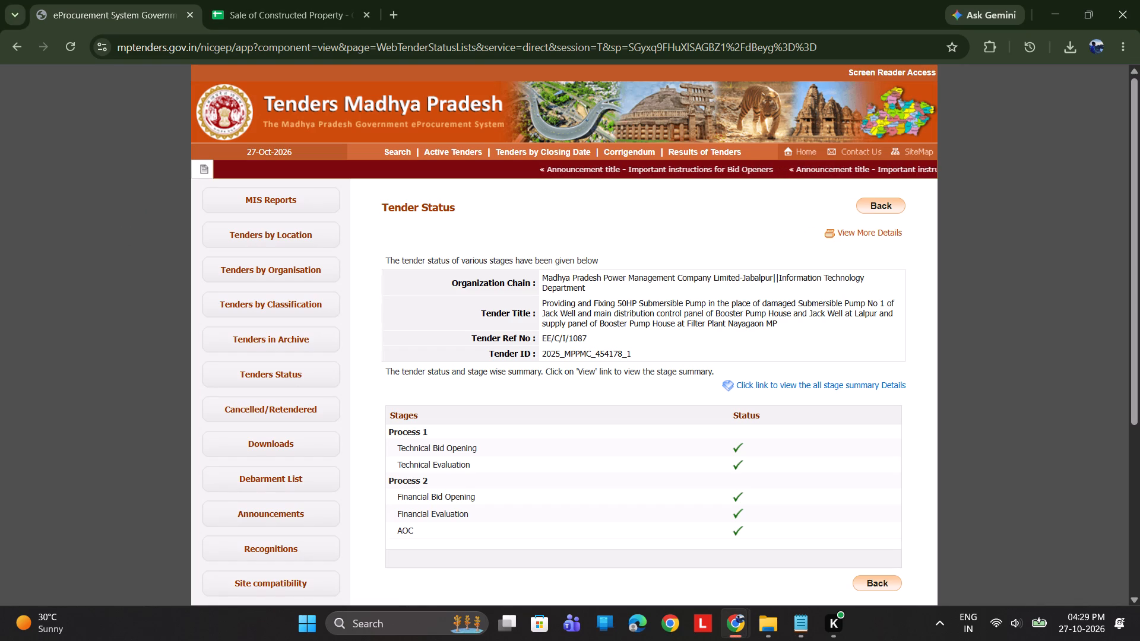
# Copy the three bid rows, without the header, from tender 2025_MPPMC_415118_1's all-stage summary onto a new line in Notepad.
pyautogui.click(878, 577)
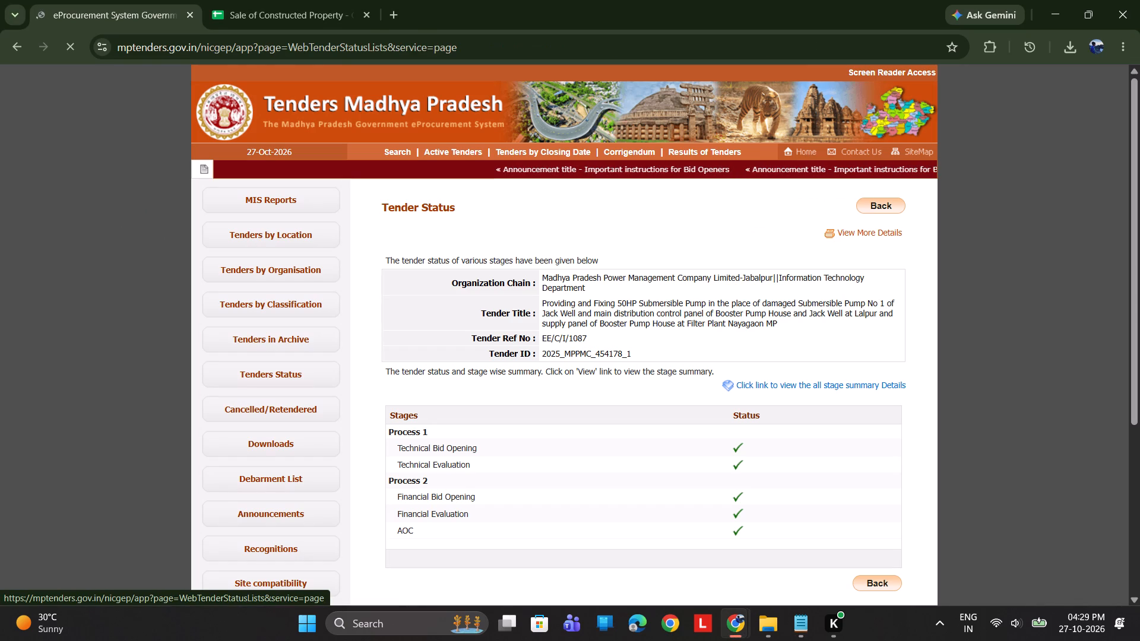
pyautogui.scroll(-5, 761, 467)
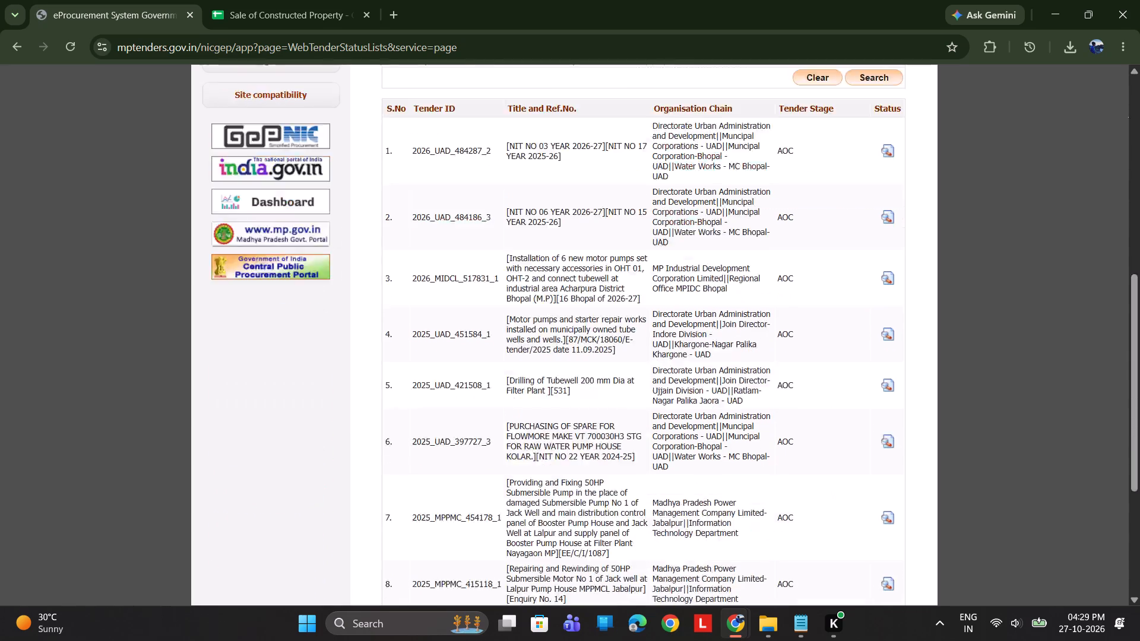
pyautogui.scroll(-1, 761, 467)
pyautogui.scroll(1, 761, 467)
pyautogui.click(890, 379)
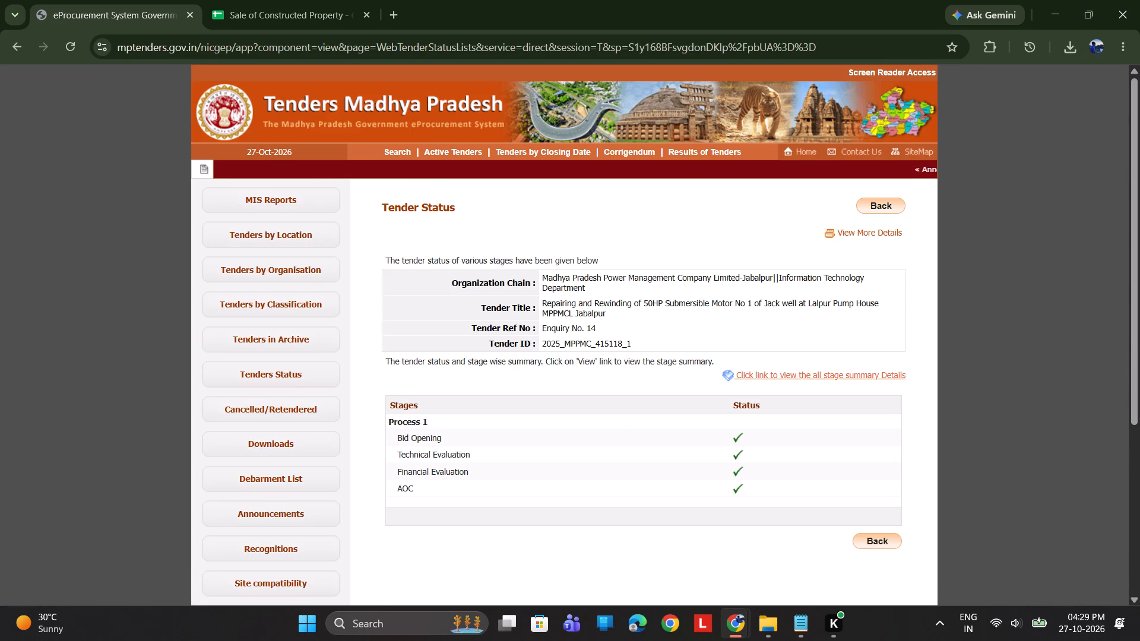
pyautogui.click(833, 376)
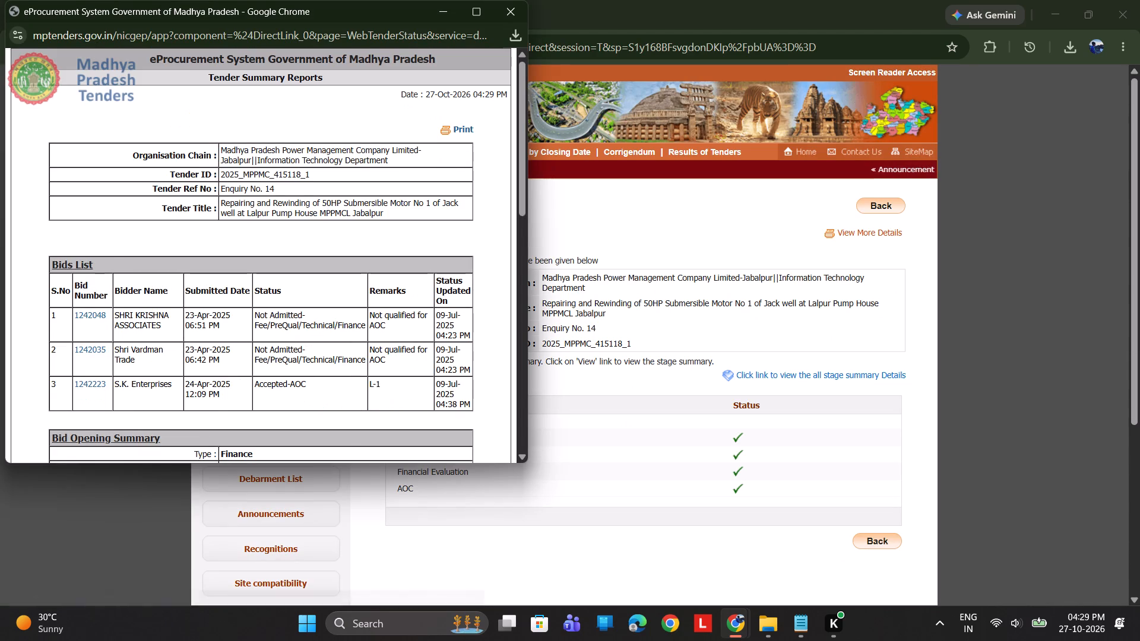
pyautogui.moveTo(470, 402); pyautogui.dragTo(50, 321)
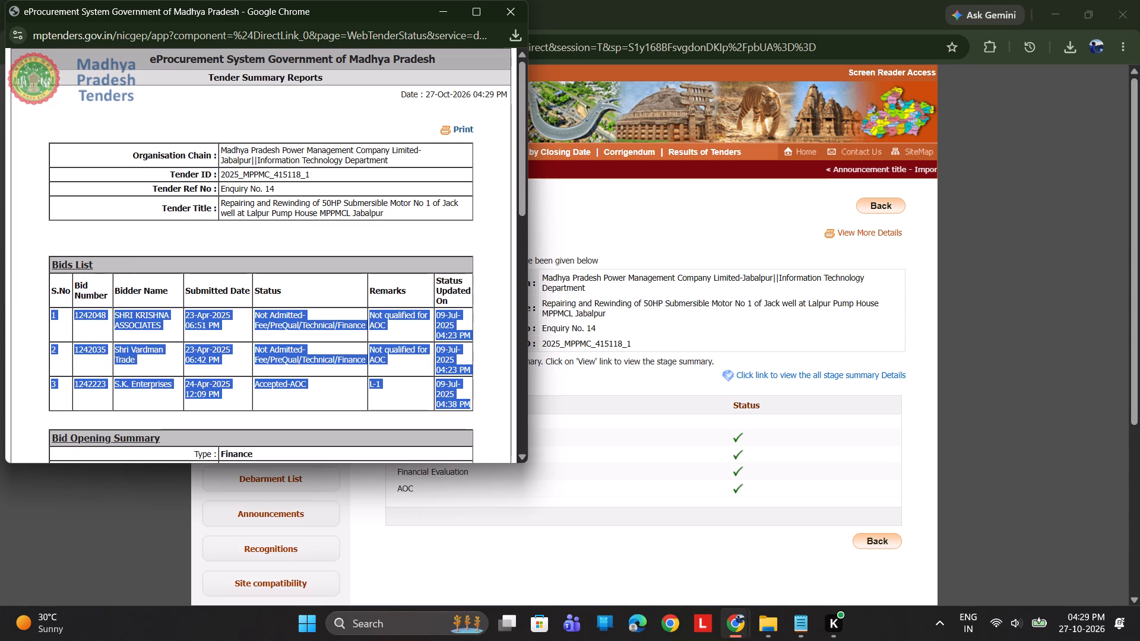
pyautogui.hotkey('ctrl', 'c')
pyautogui.click(50, 321)
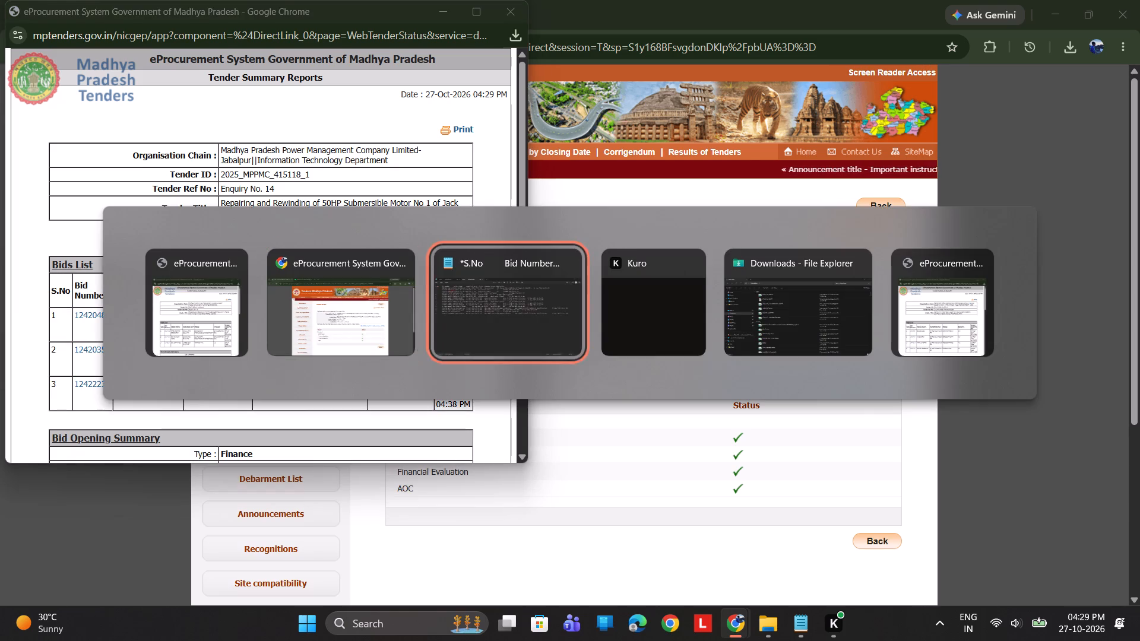
pyautogui.press('Return')
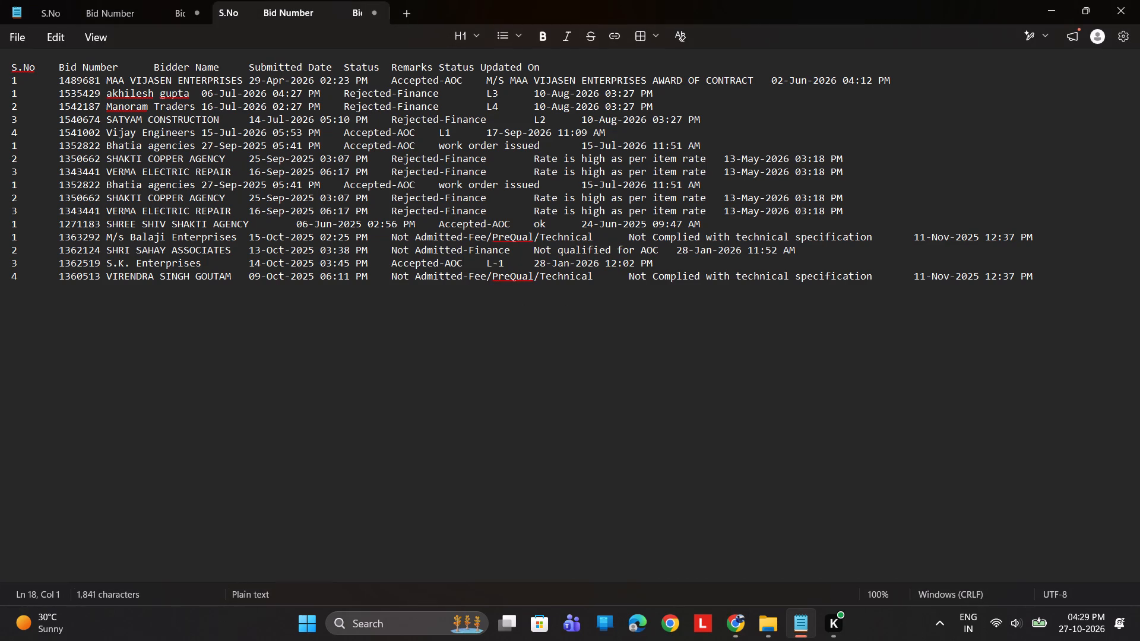
pyautogui.hotkey('ctrl', 'v')
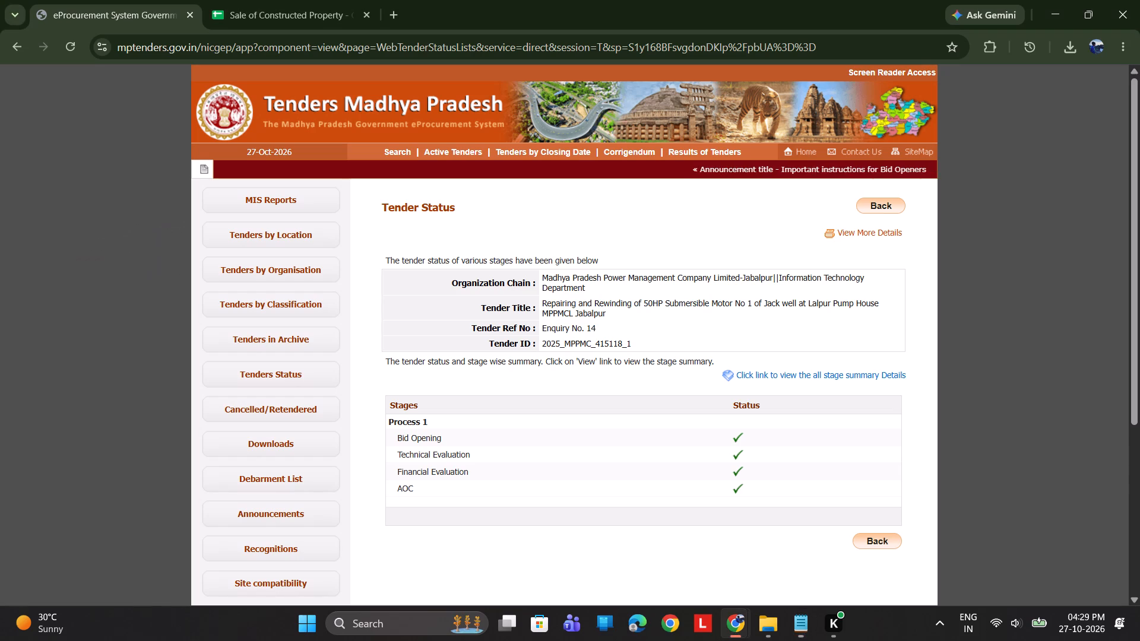
# Copy all five bid rows, without the header, from tender 2024_UAD_341480_1's all-stage summary onto a new line in Notepad.
pyautogui.click(885, 538)
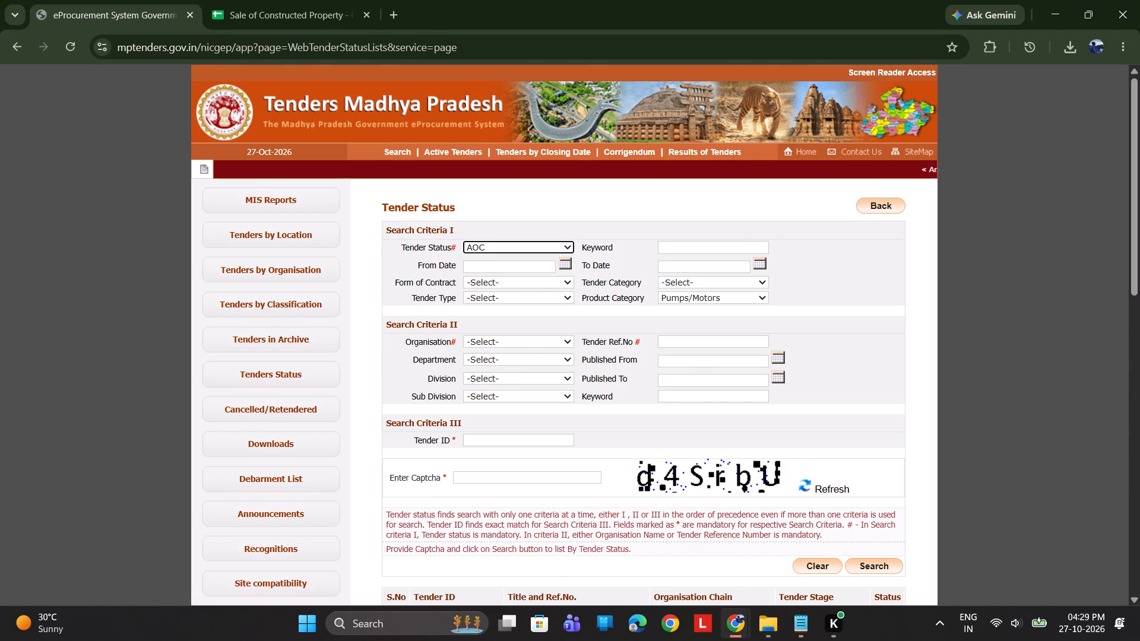
pyautogui.scroll(-6, 799, 469)
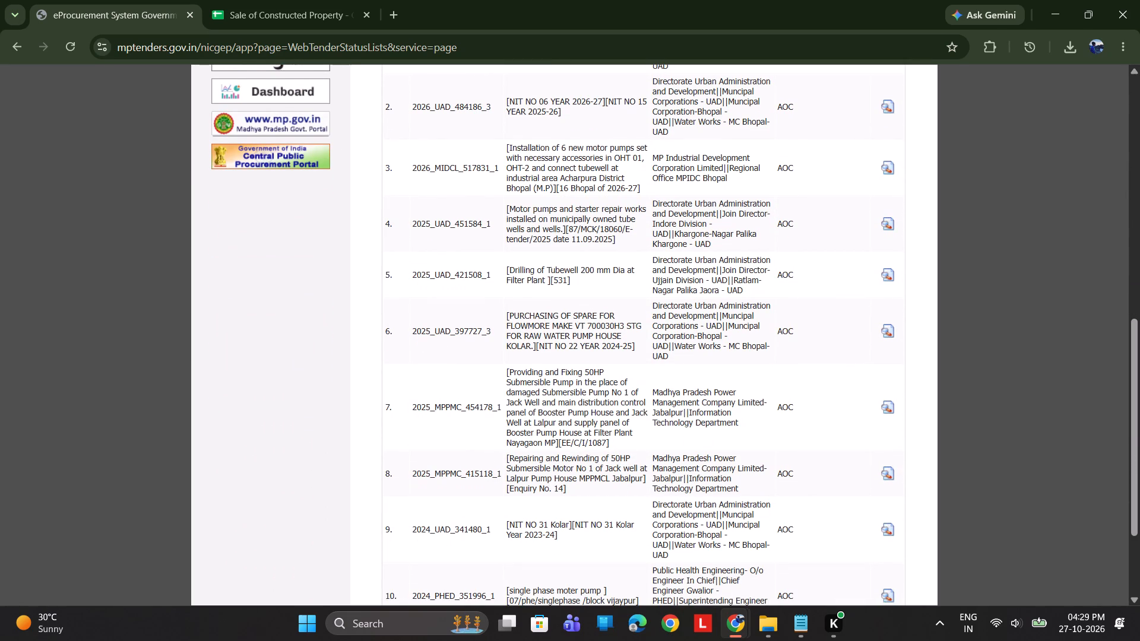
pyautogui.click(892, 532)
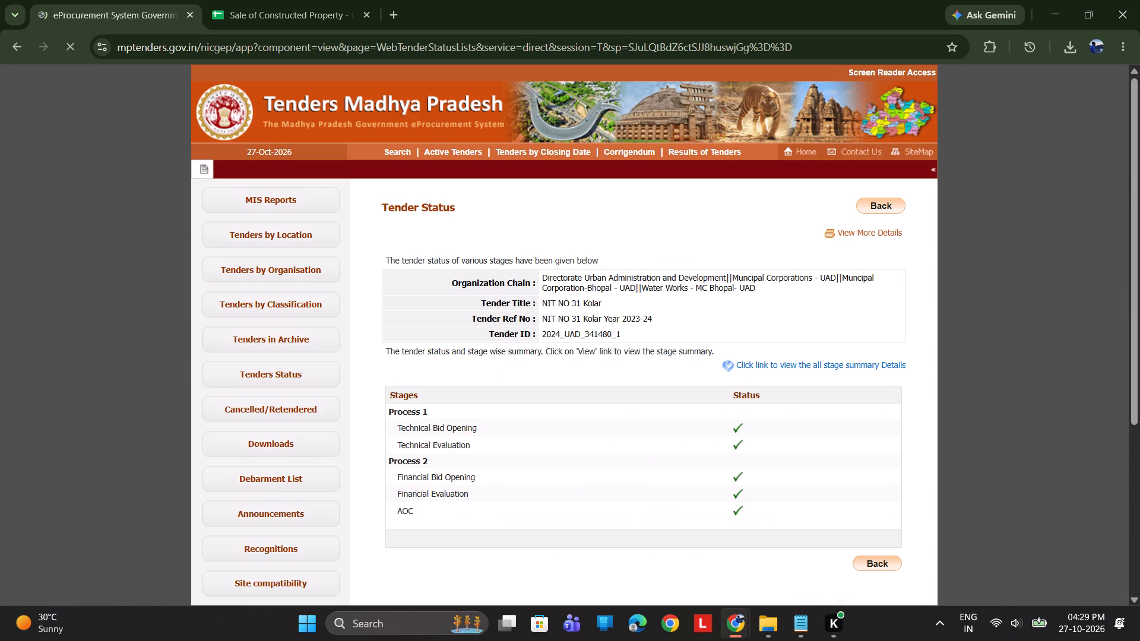
pyautogui.click(825, 367)
pyautogui.scroll(-1, 422, 414)
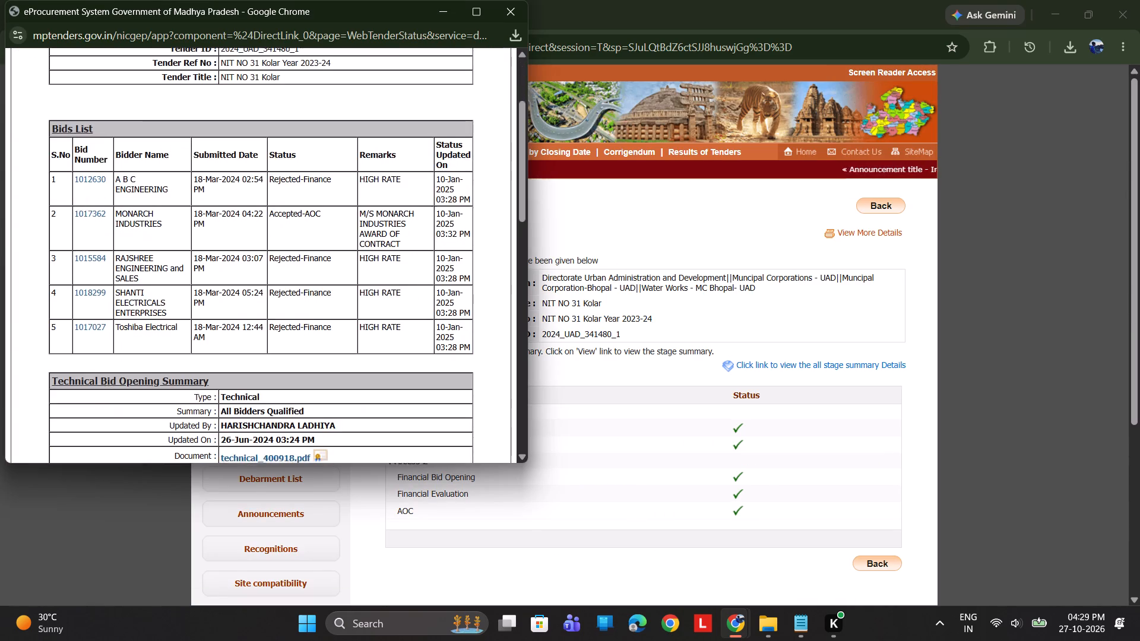
pyautogui.scroll(-1, 422, 414)
pyautogui.scroll(5, 422, 414)
pyautogui.scroll(-1, 422, 414)
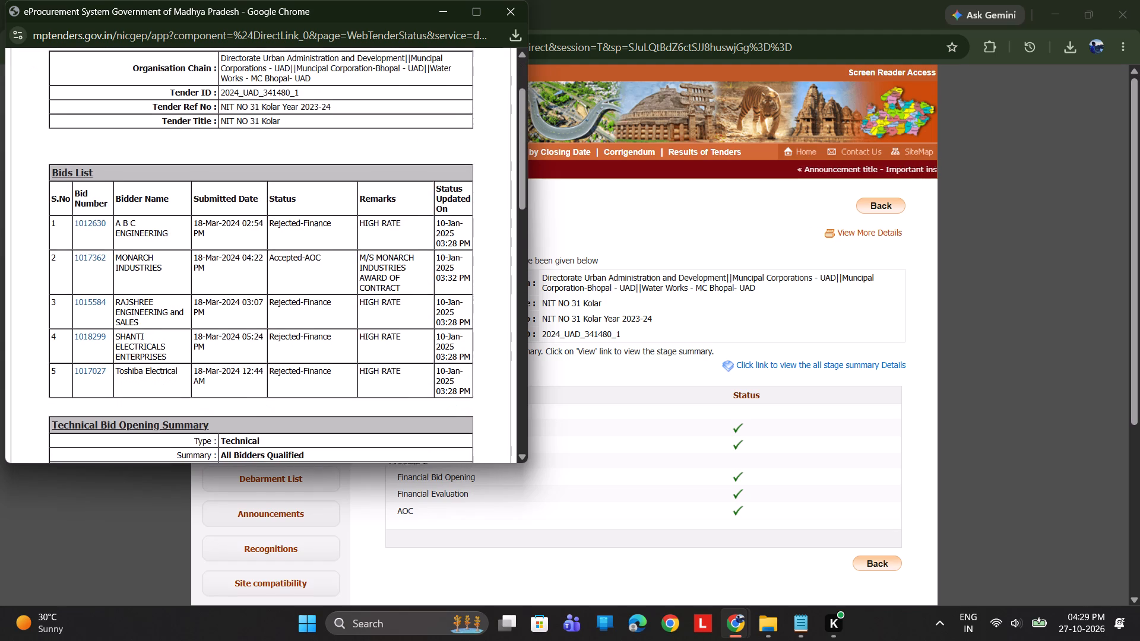
pyautogui.scroll(-1, 422, 414)
pyautogui.moveTo(470, 390); pyautogui.dragTo(38, 220)
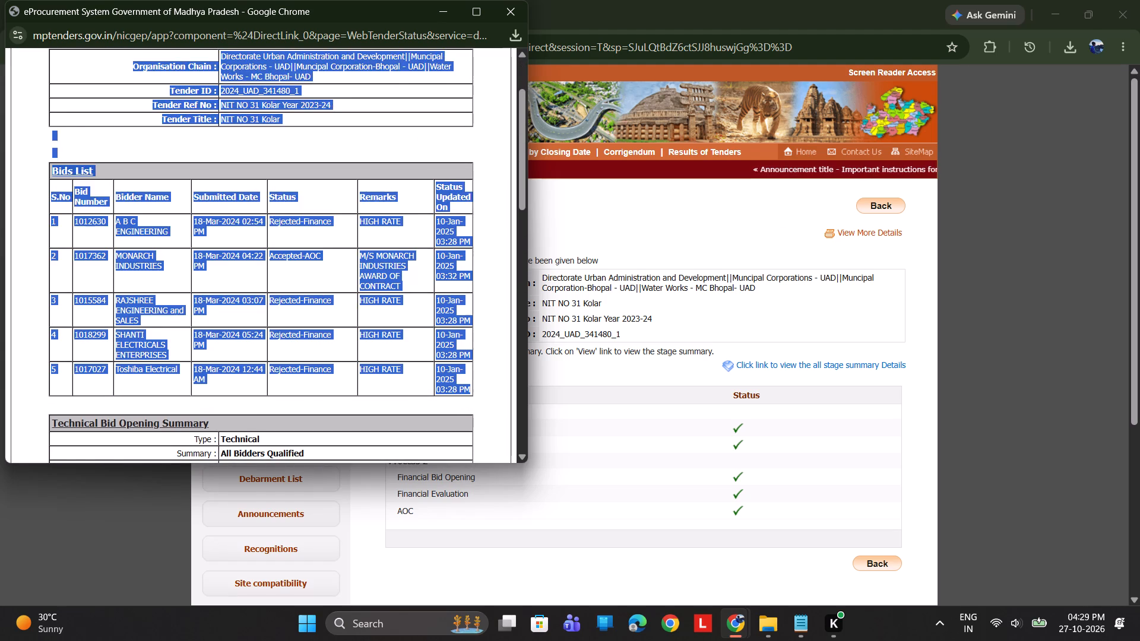
pyautogui.moveTo(38, 220); pyautogui.dragTo(52, 225)
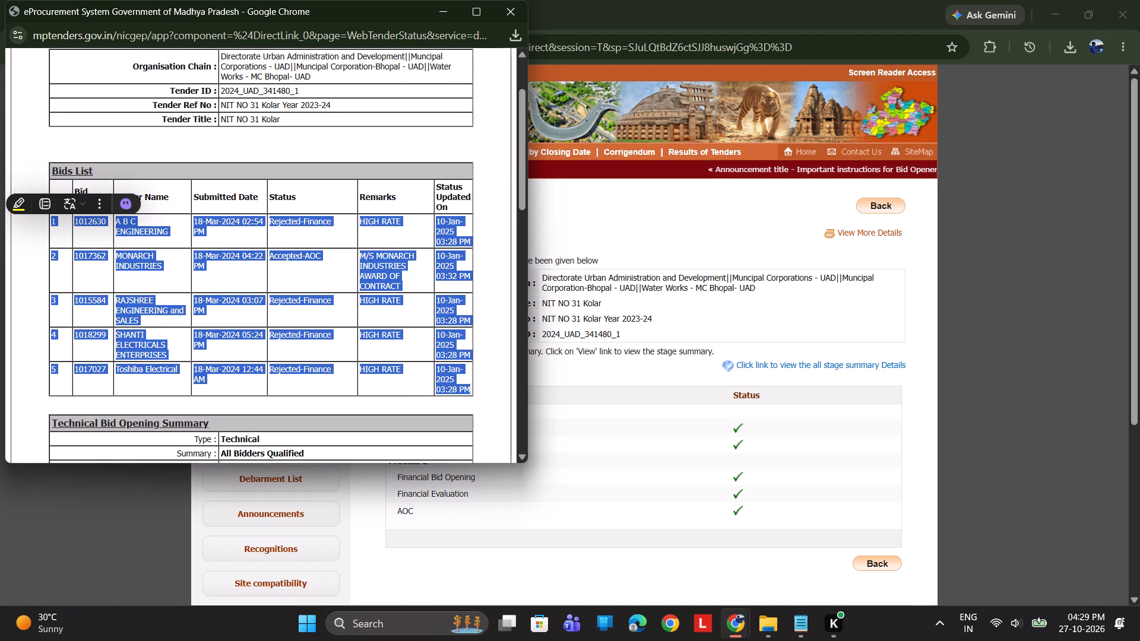
pyautogui.hotkey('ctrl', 'c')
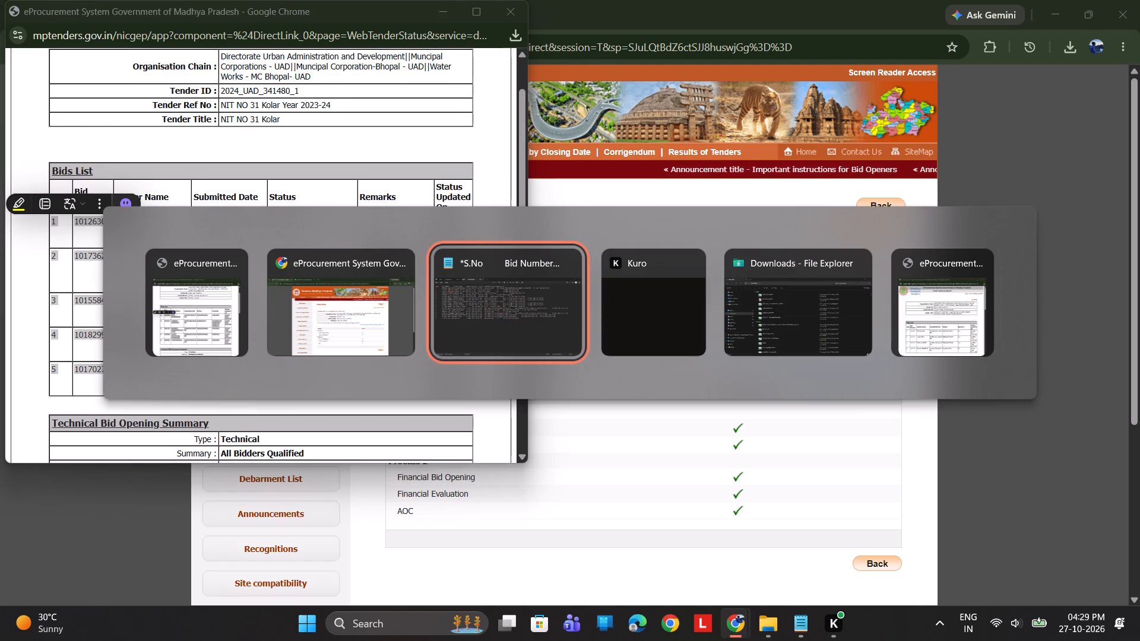
pyautogui.press('Return')
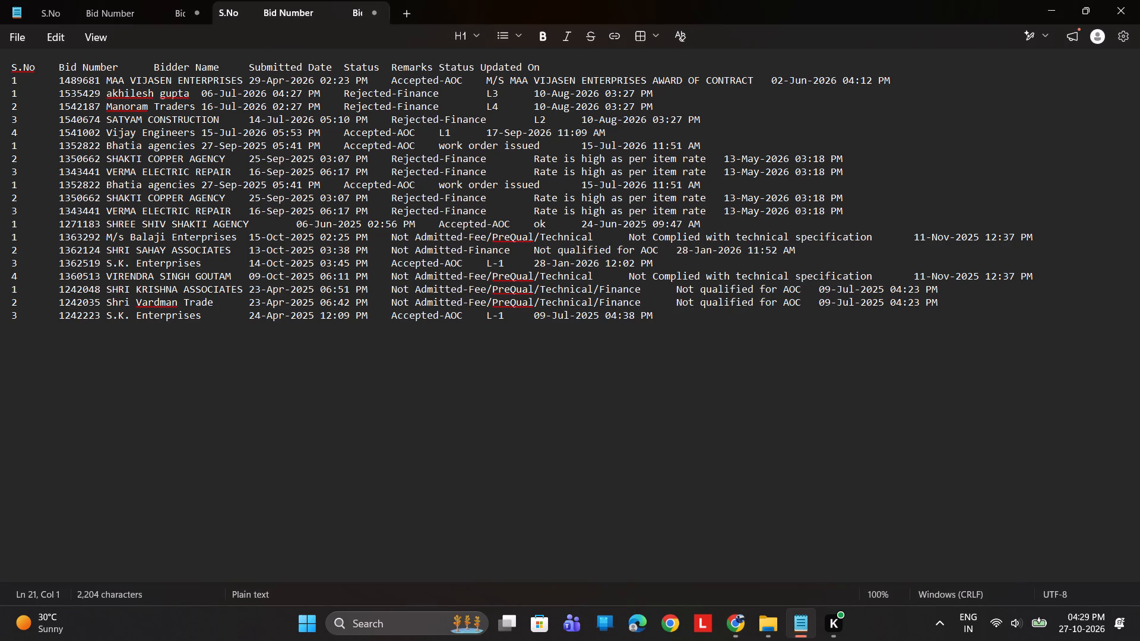
pyautogui.hotkey('ctrl', 'v')
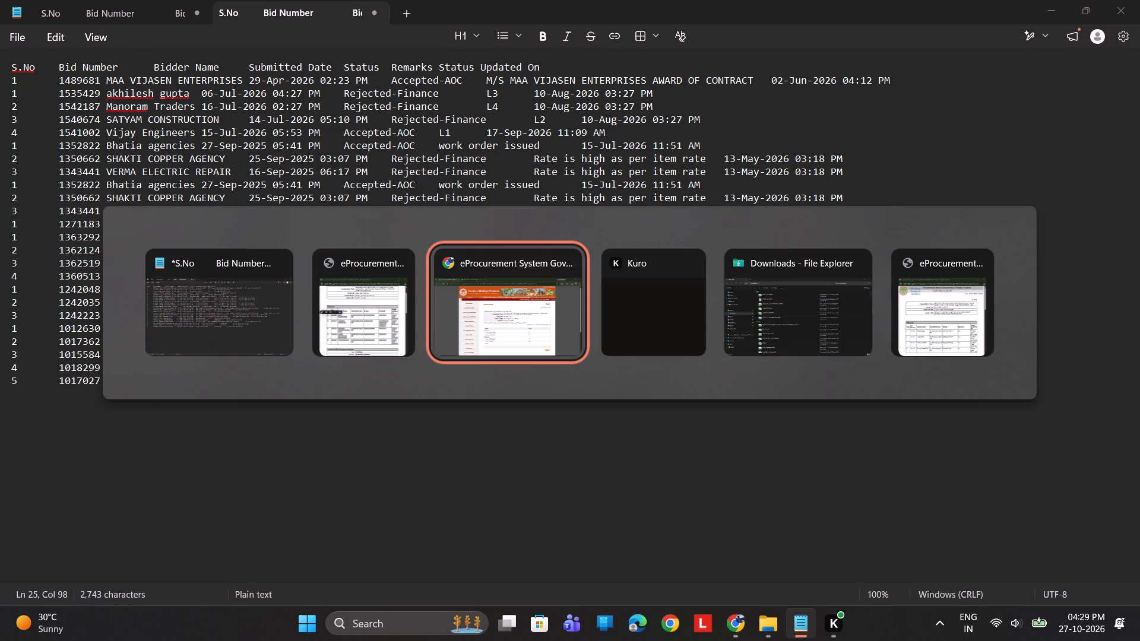
# Copy all six bid rows, without the header, from tender 2024_PHED_351996_1's all-stage summary onto a new line in Notepad.
pyautogui.click(875, 562)
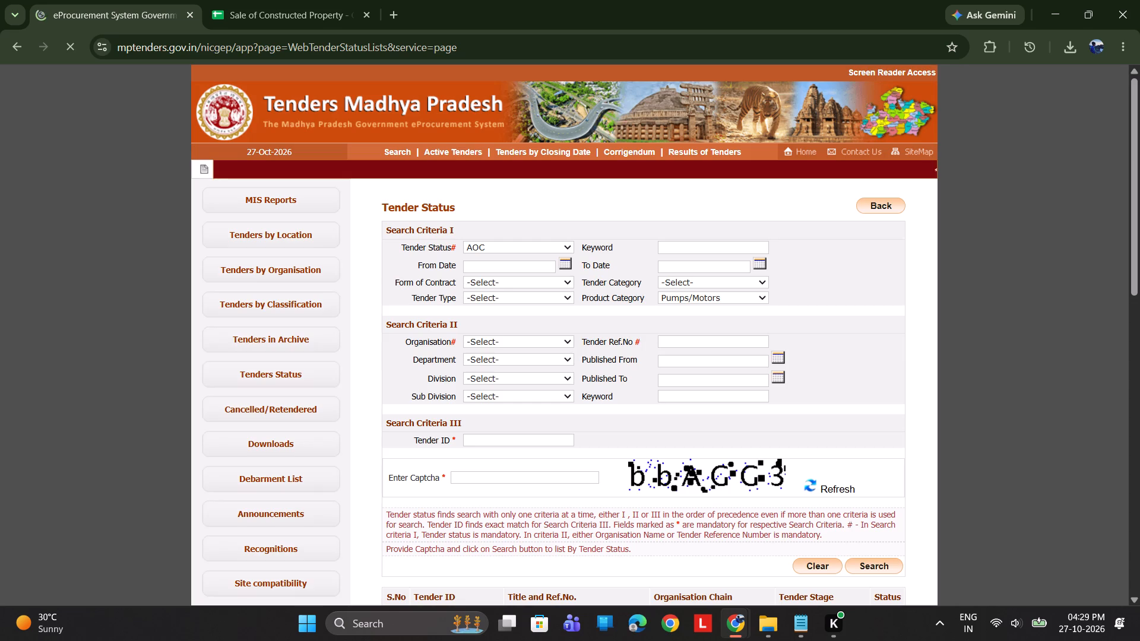
pyautogui.scroll(-8, 695, 443)
pyautogui.click(891, 452)
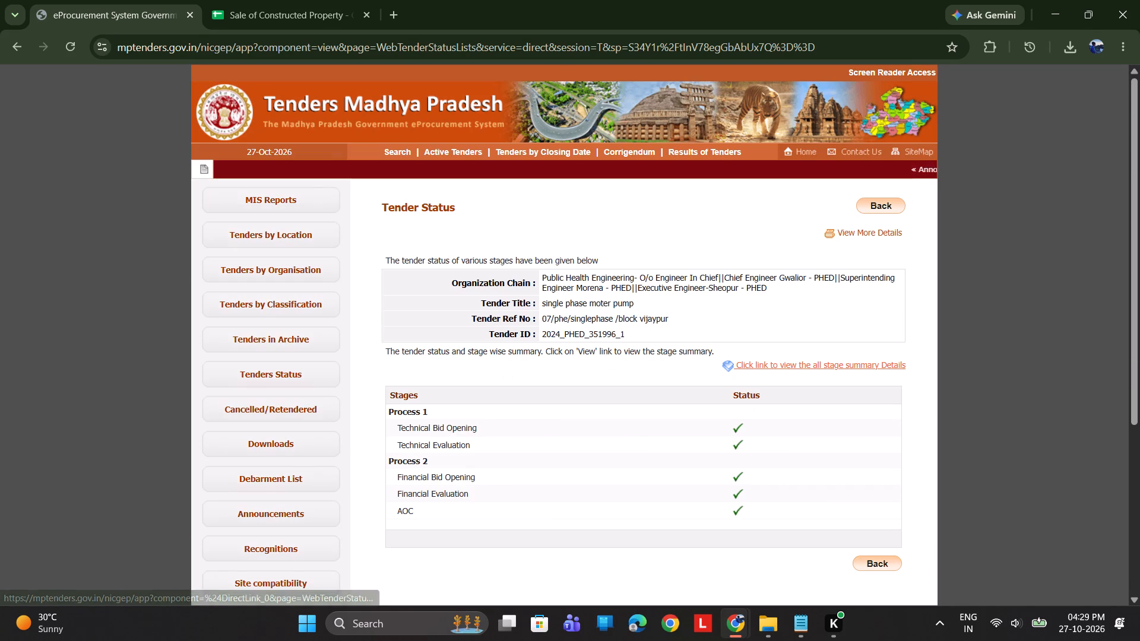
pyautogui.click(804, 361)
pyautogui.scroll(-1, 362, 315)
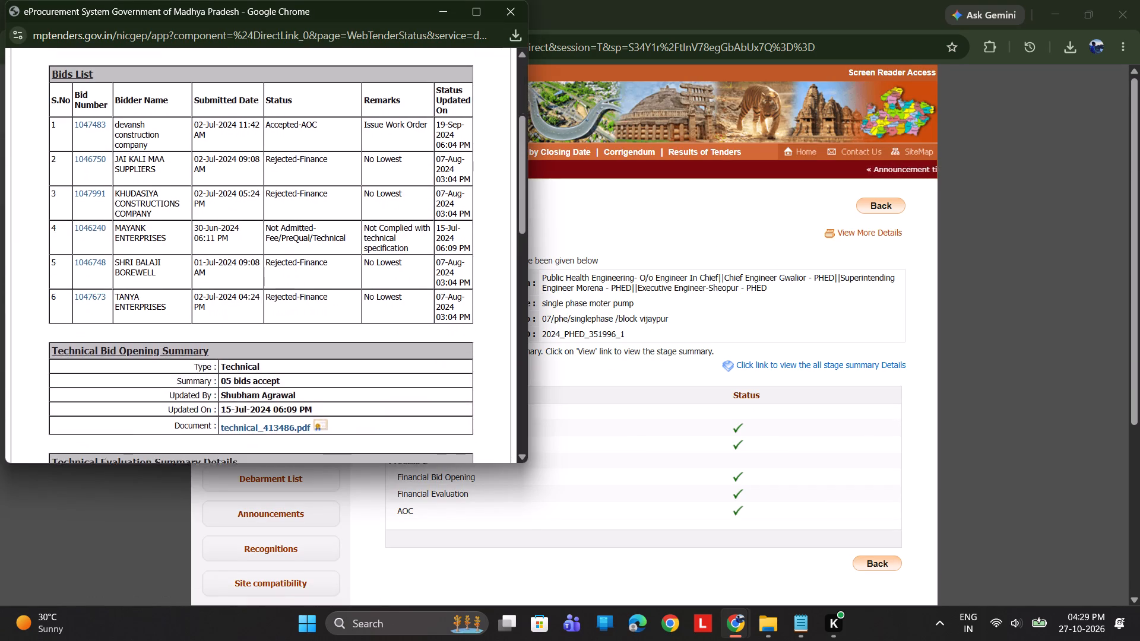
pyautogui.scroll(-1, 362, 315)
pyautogui.moveTo(470, 356); pyautogui.dragTo(15, 180)
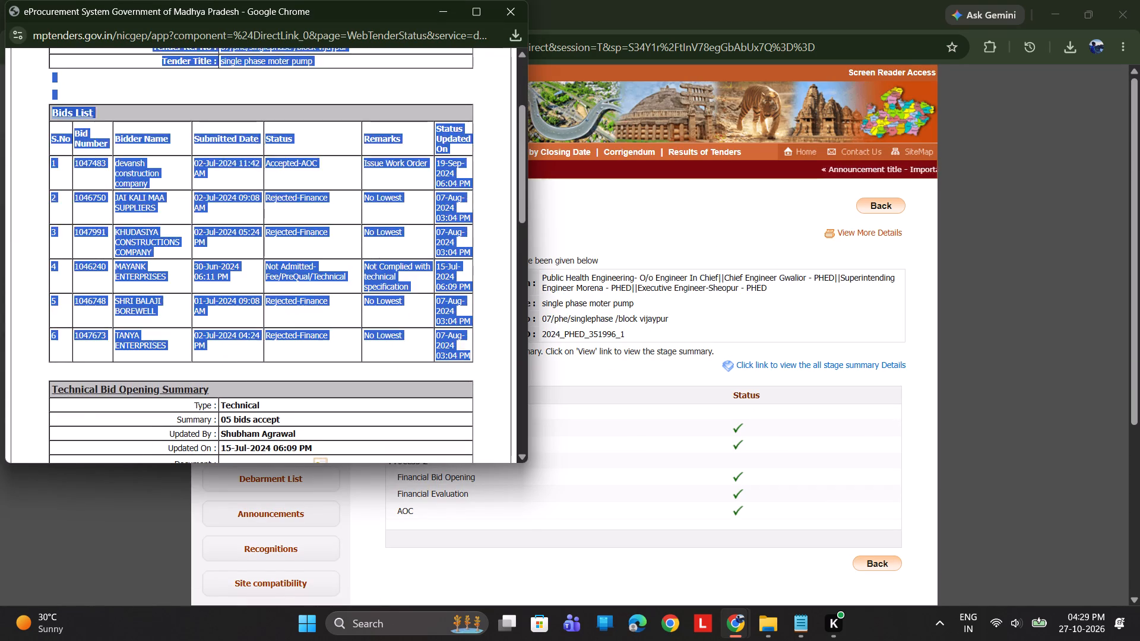
pyautogui.moveTo(15, 180); pyautogui.dragTo(53, 163)
pyautogui.hotkey('ctrl', 'c')
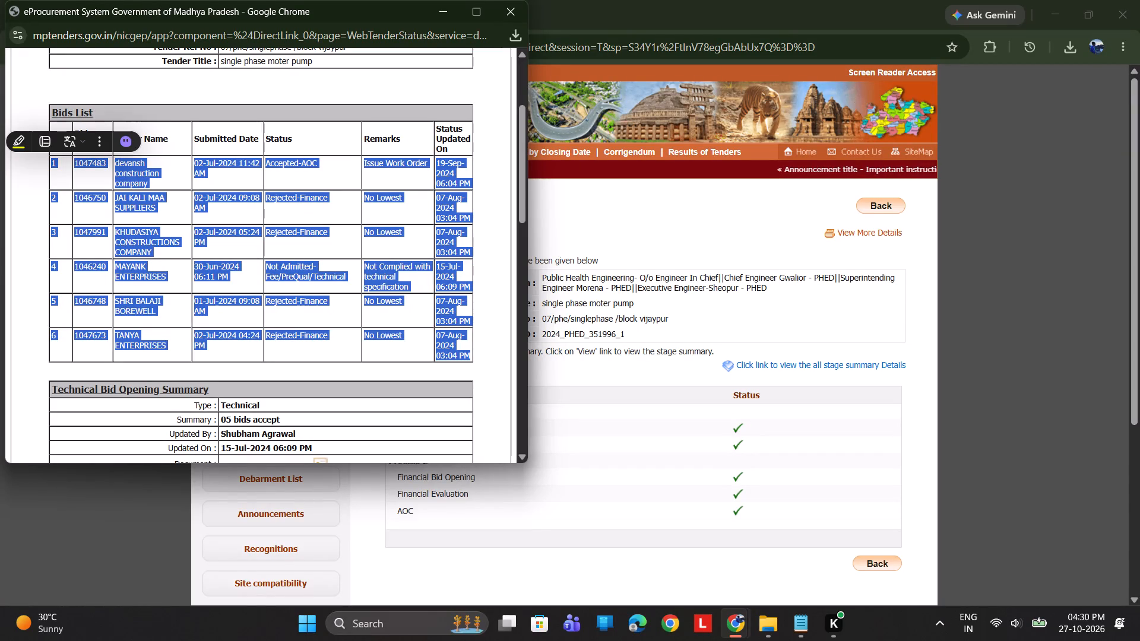
pyautogui.click(263, 219)
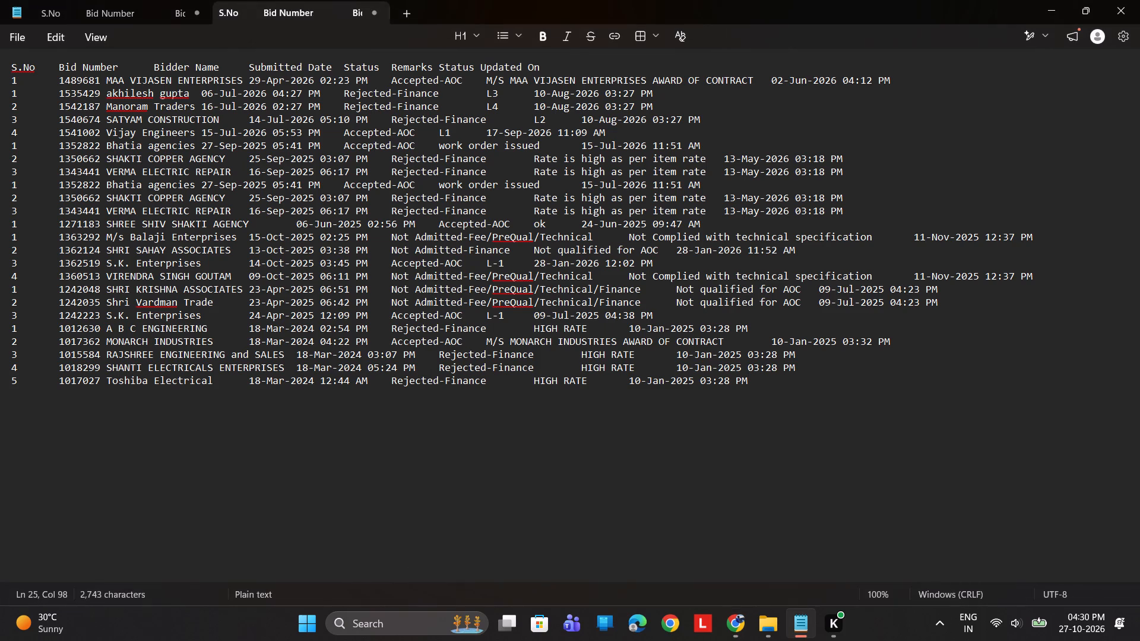
pyautogui.press('Return')
pyautogui.hotkey('ctrl', 'v')
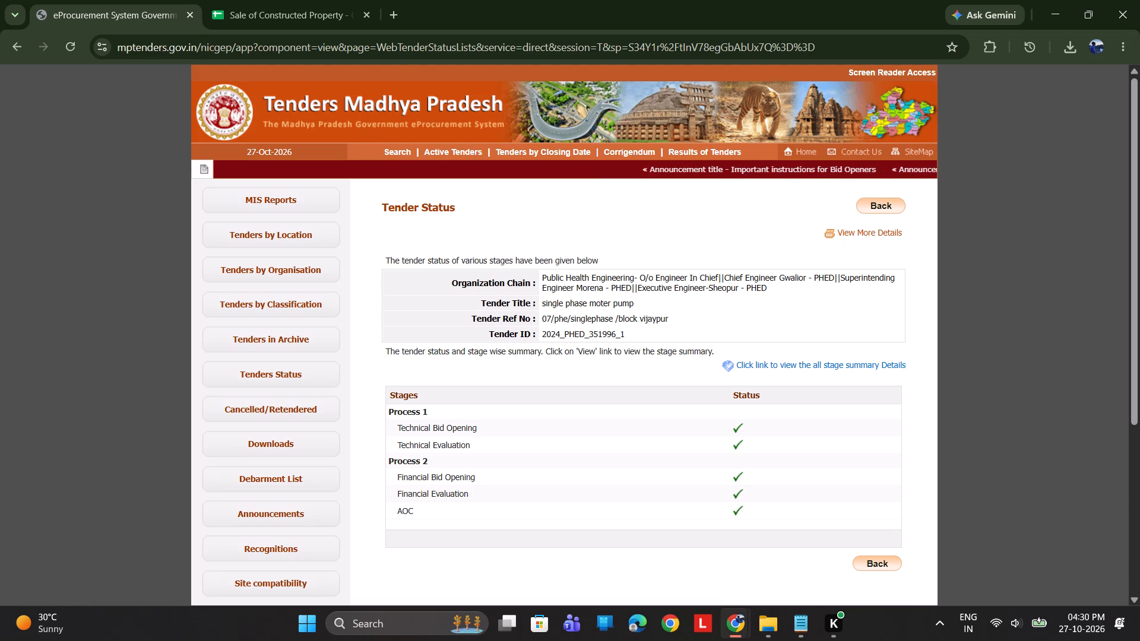
# Return to the AOC tender results list in Chrome and advance to its next page, starting at tender 11.
pyautogui.click(888, 559)
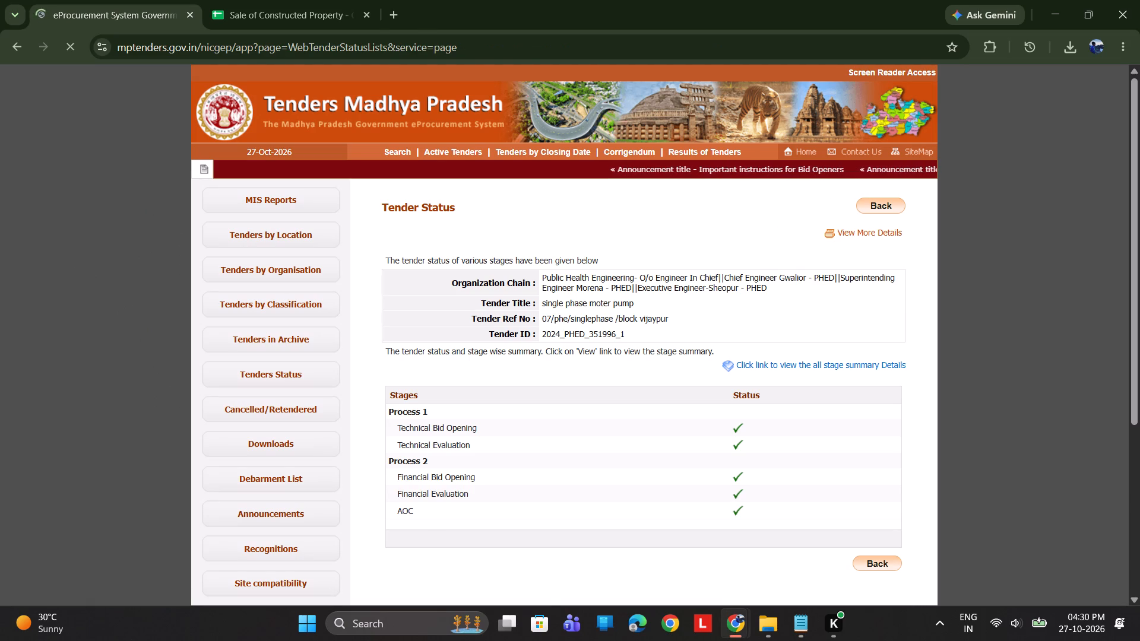
pyautogui.scroll(-7, 704, 438)
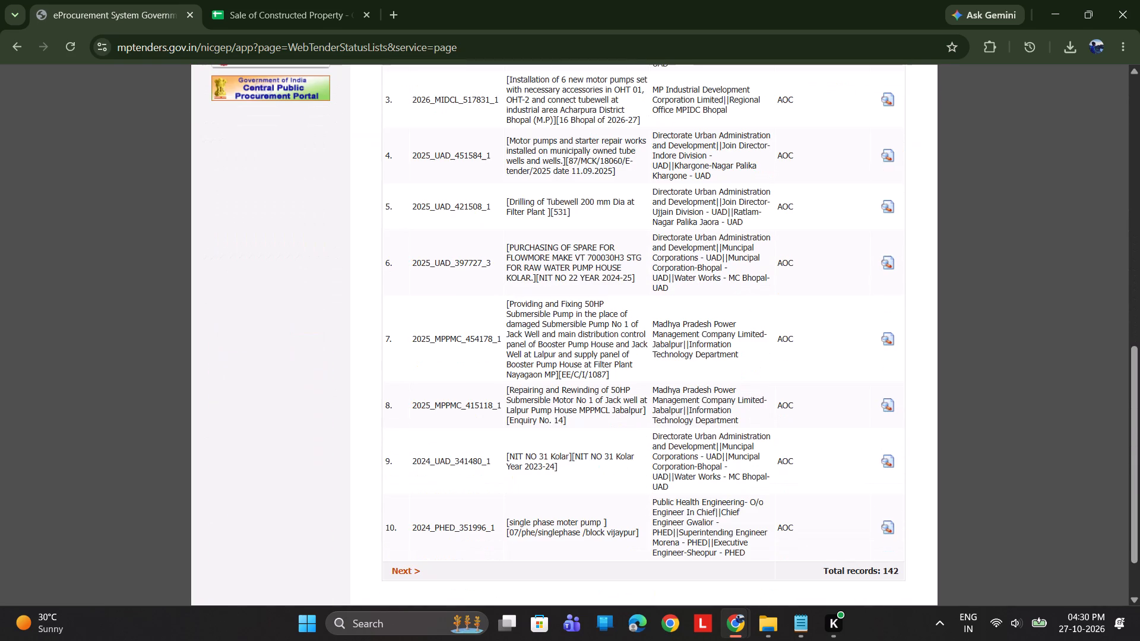
pyautogui.click(416, 499)
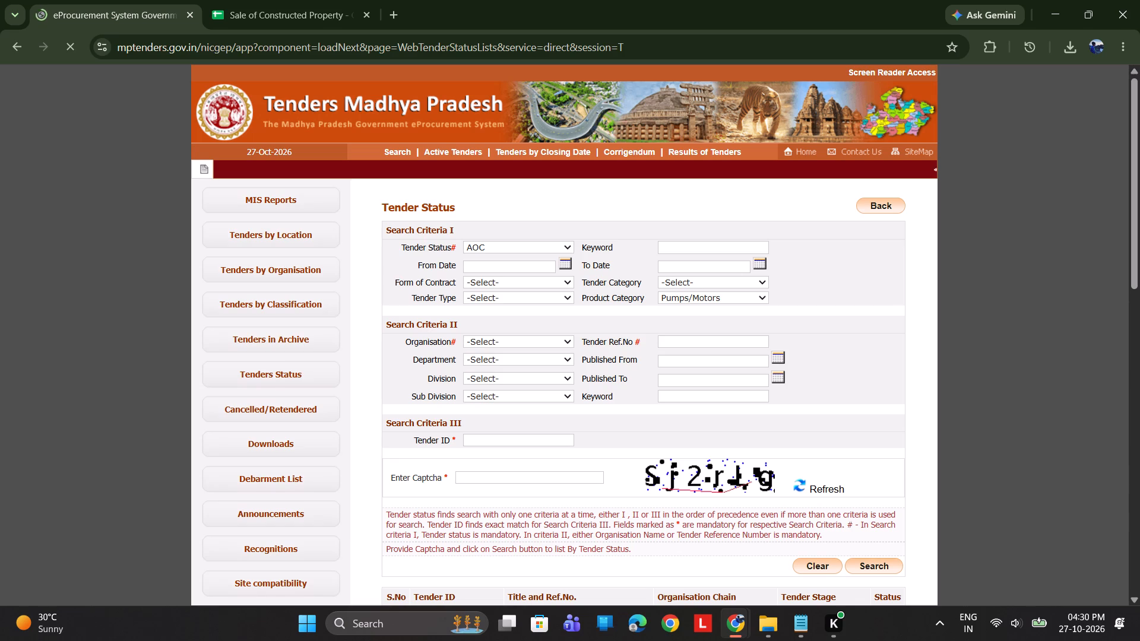
# Copy the three bid rows, without the header, from tender 2024_PHED_351964_1's all-stage summary onto a new line in Notepad.
pyautogui.scroll(-2, 787, 500)
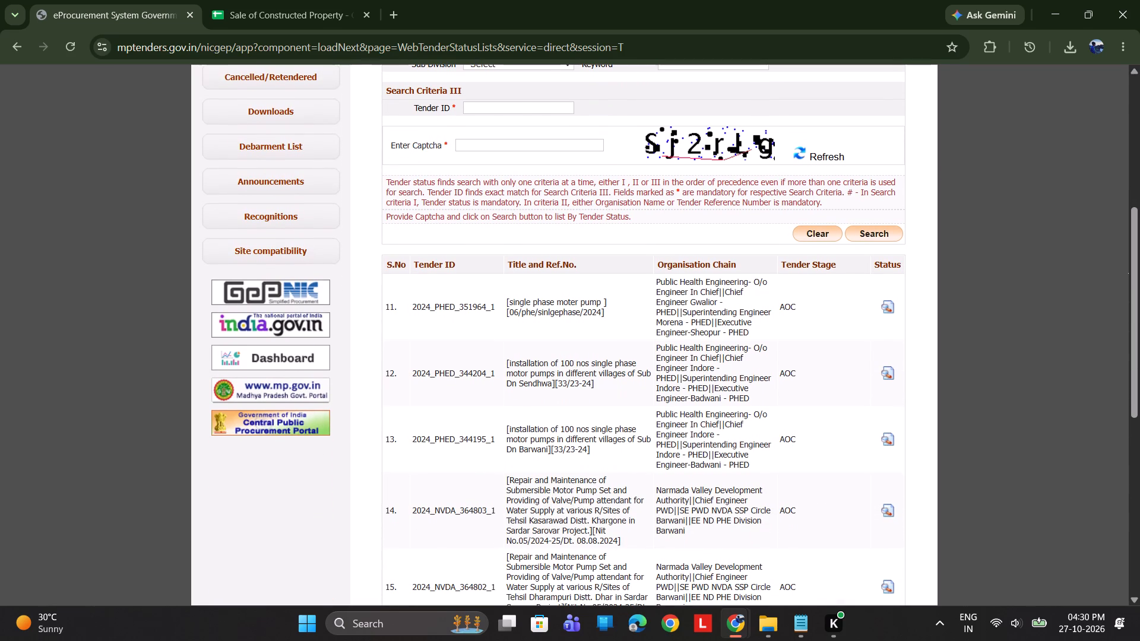
pyautogui.click(888, 300)
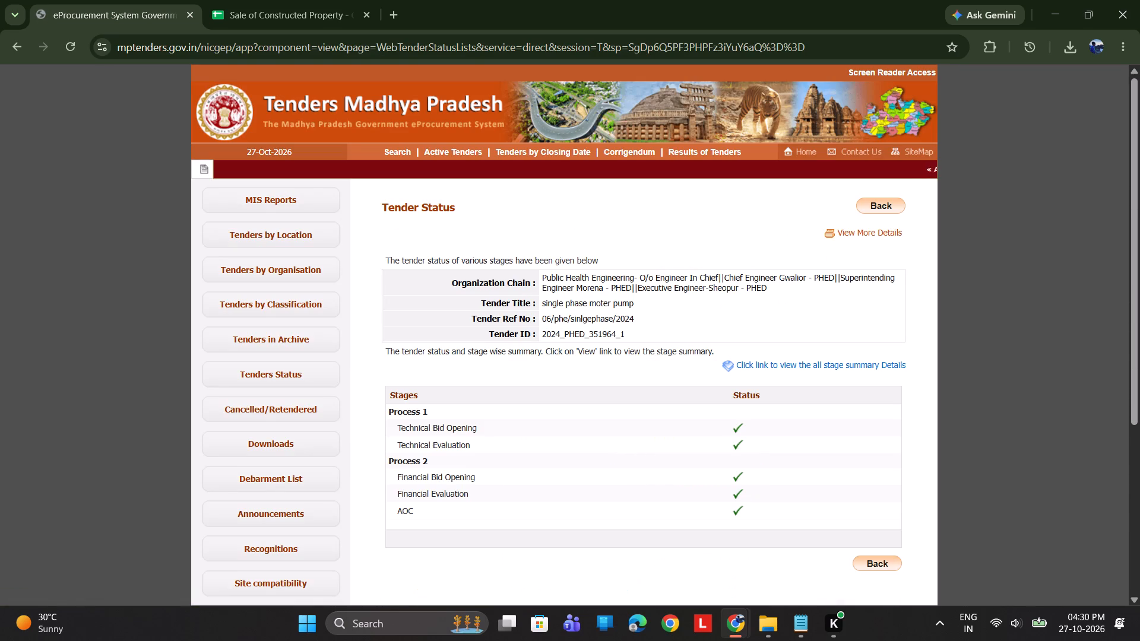
pyautogui.click(820, 367)
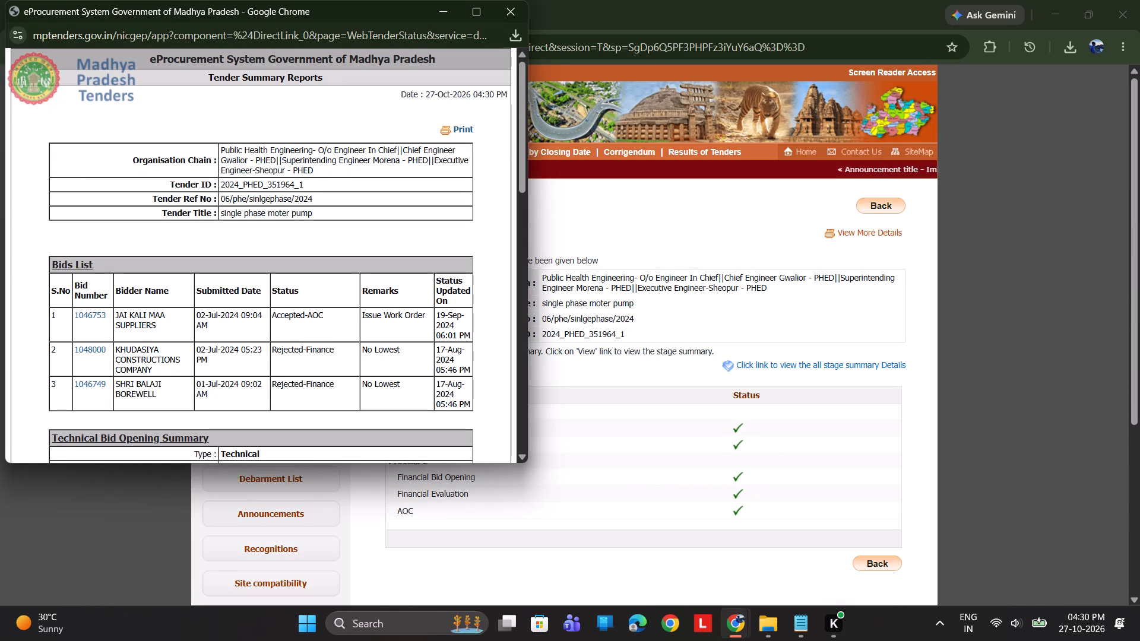
pyautogui.moveTo(471, 404); pyautogui.dragTo(49, 322)
pyautogui.hotkey('ctrl', 'c')
pyautogui.click(425, 391)
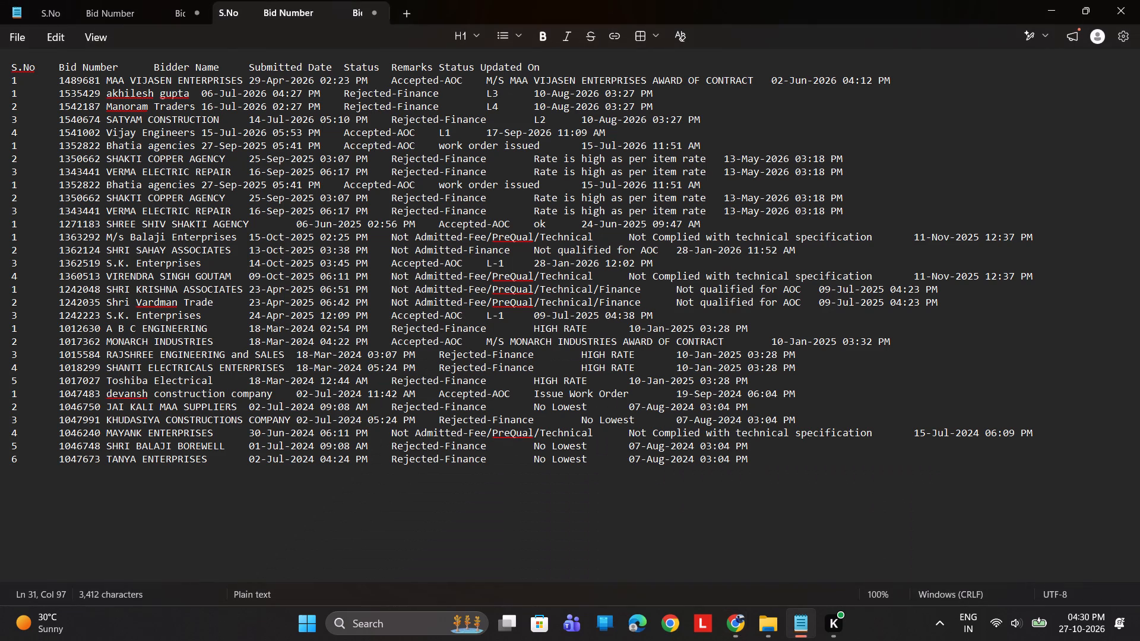
pyautogui.press('Return')
pyautogui.hotkey('ctrl', 'v')
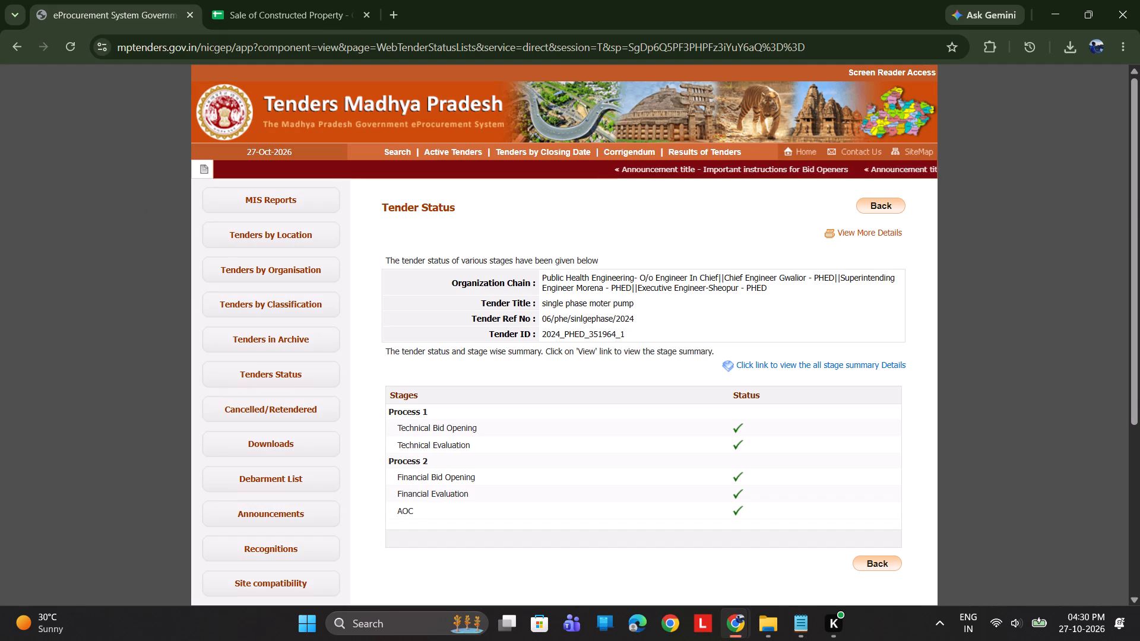
# Copy all six bid rows, without the header, from tender 2024_PHED_344204_1's all-stage summary onto a new line in Notepad.
pyautogui.click(887, 563)
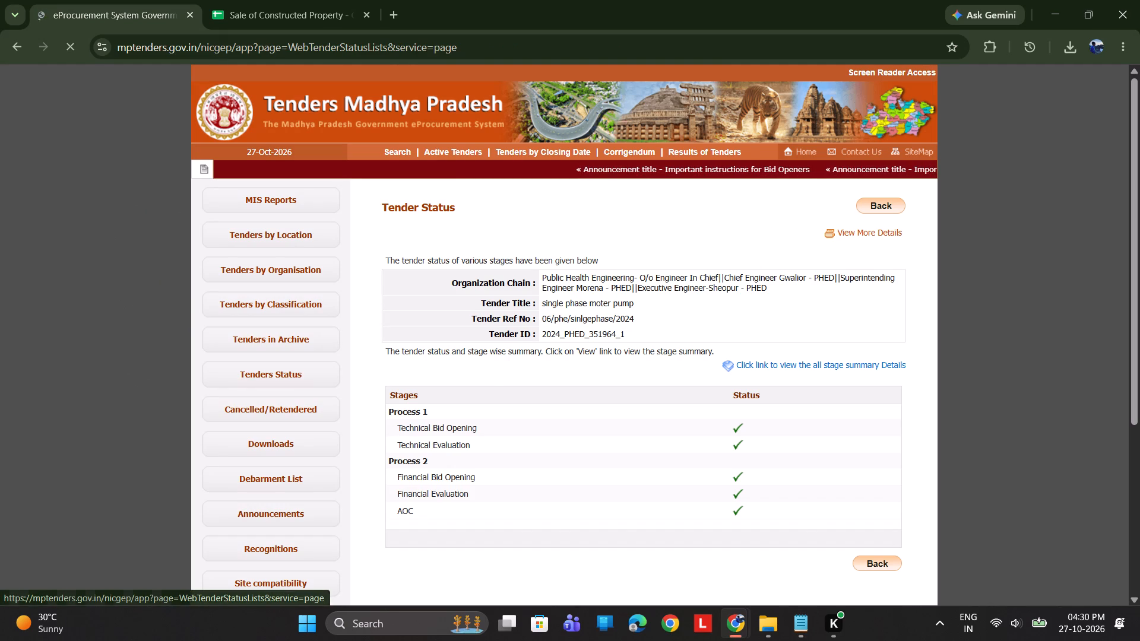
pyautogui.scroll(-4, 791, 421)
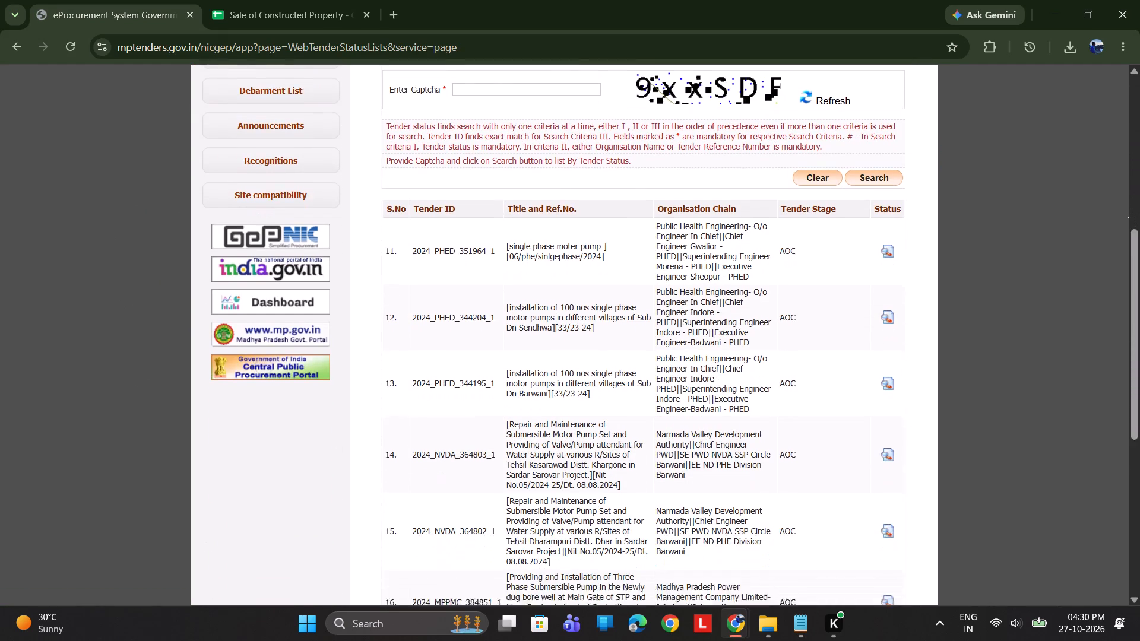
pyautogui.scroll(-1, 791, 421)
pyautogui.click(881, 260)
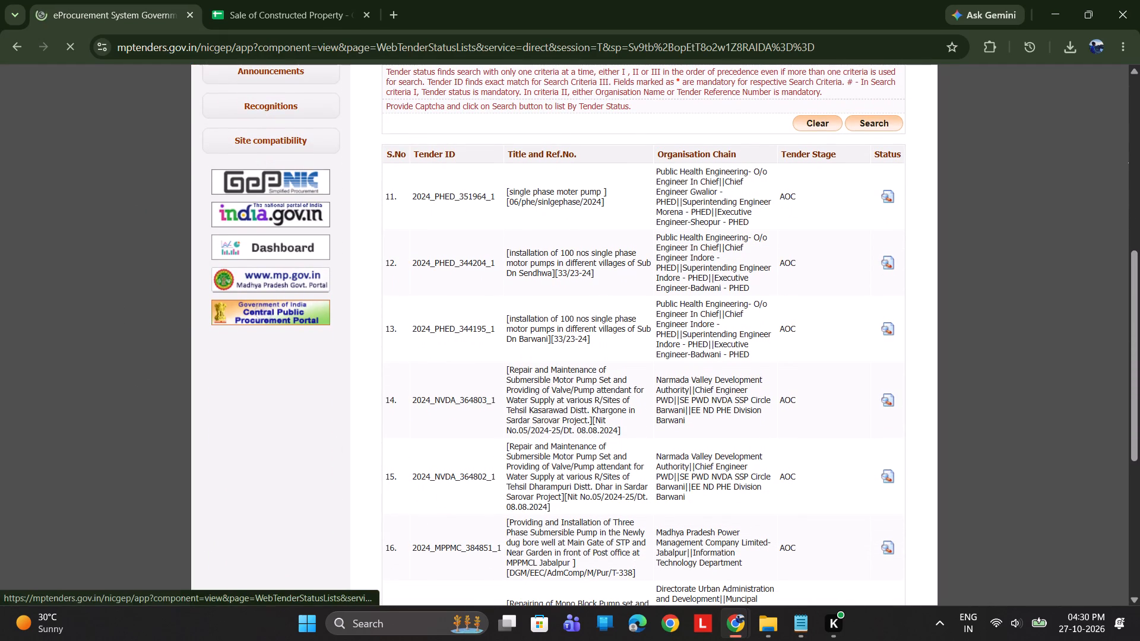
pyautogui.click(796, 372)
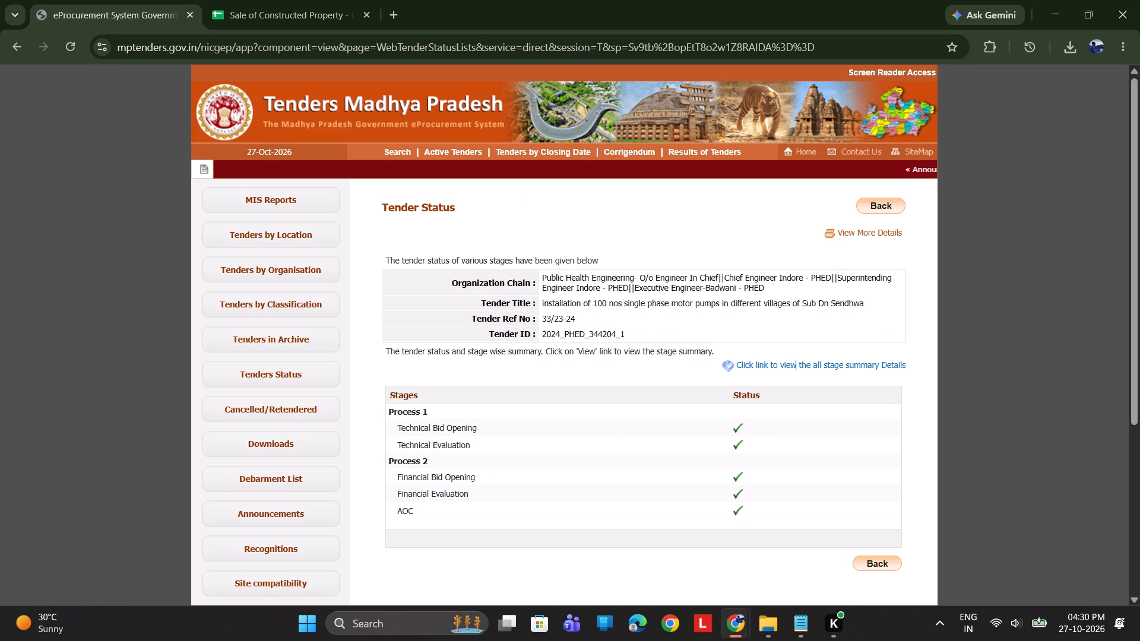
pyautogui.click(799, 367)
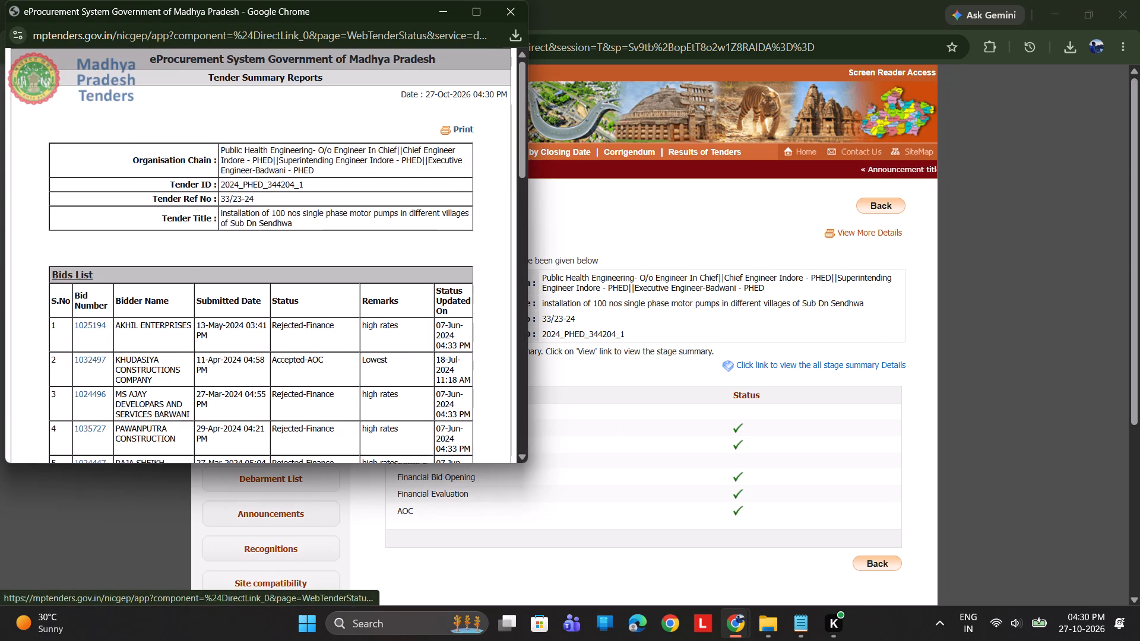
pyautogui.scroll(-1, 420, 387)
pyautogui.moveTo(471, 380); pyautogui.dragTo(462, 380)
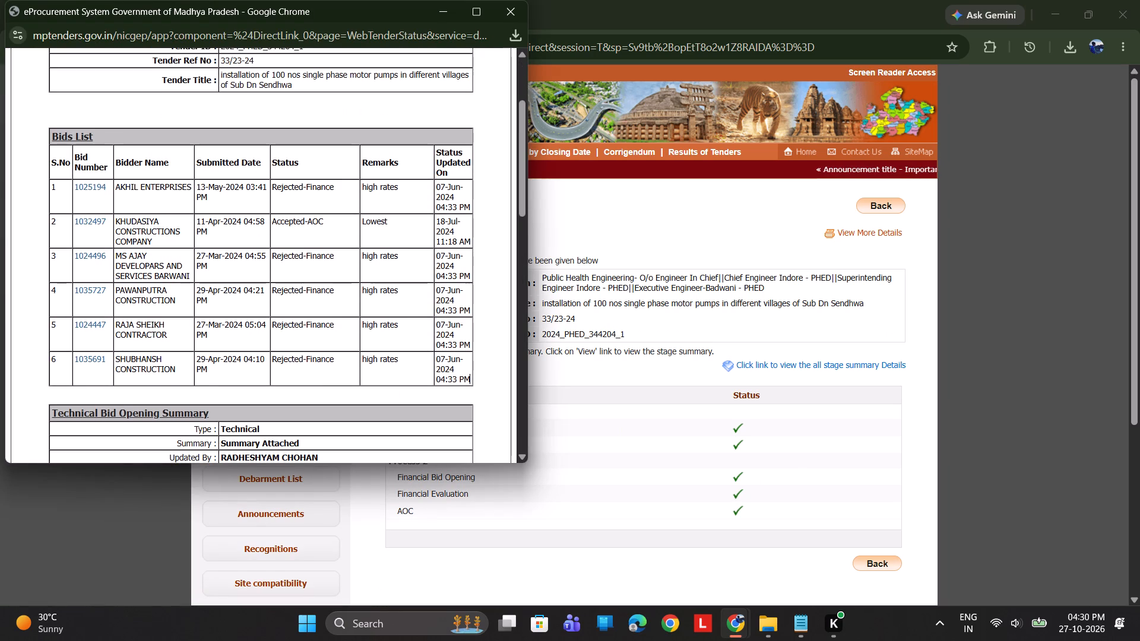
pyautogui.moveTo(462, 380); pyautogui.dragTo(52, 190)
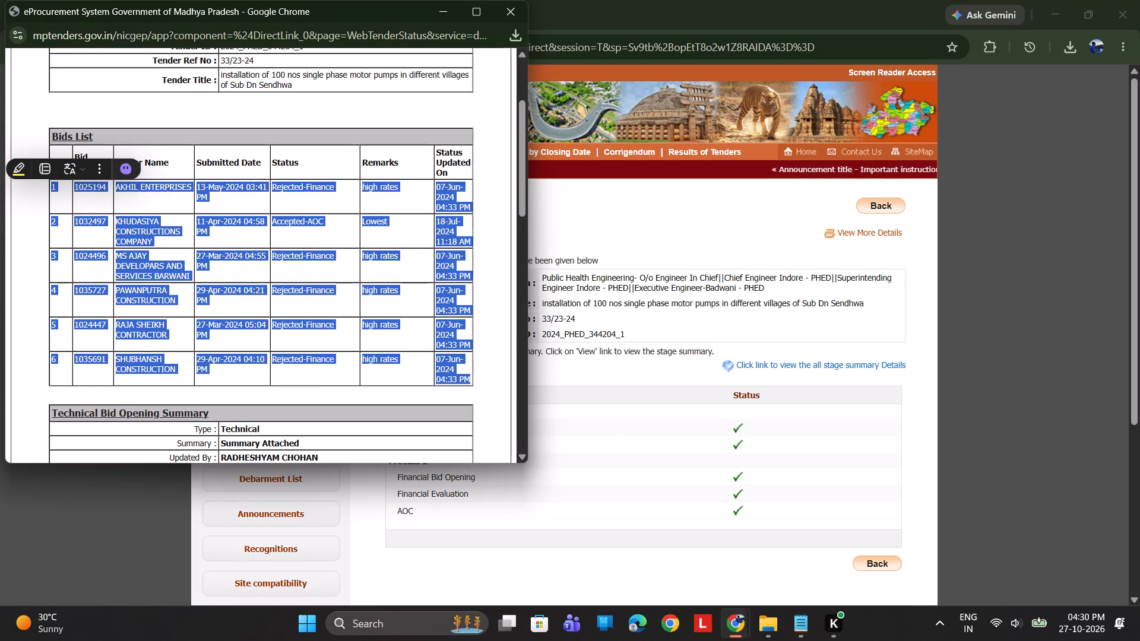
pyautogui.hotkey('ctrl', 'c')
pyautogui.click(206, 224)
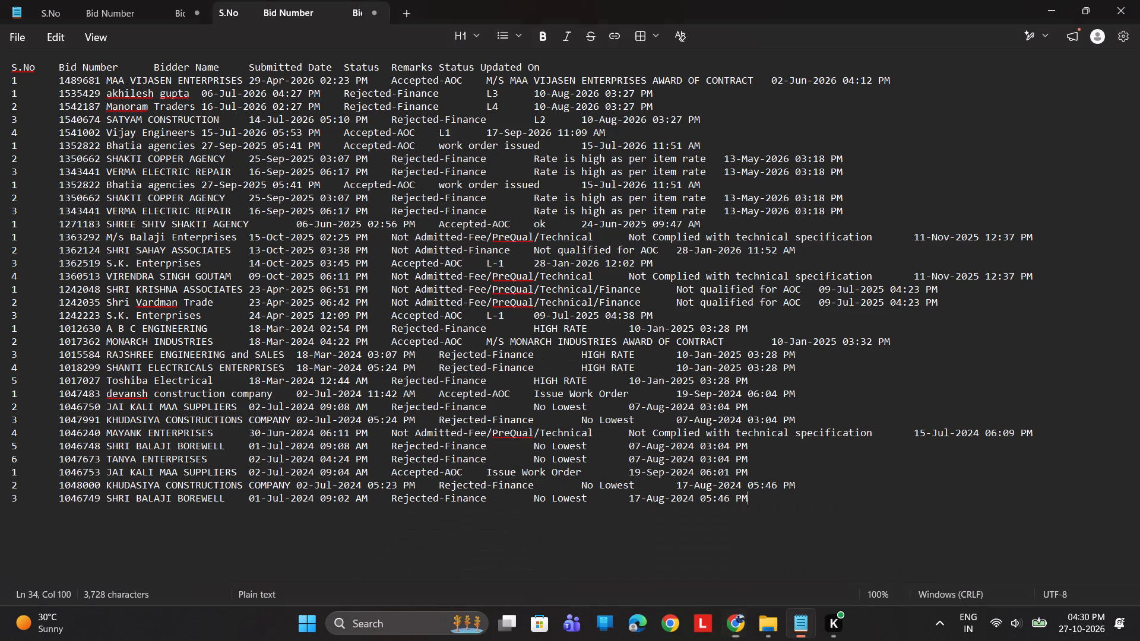
pyautogui.press('Return')
pyautogui.hotkey('ctrl', 'v')
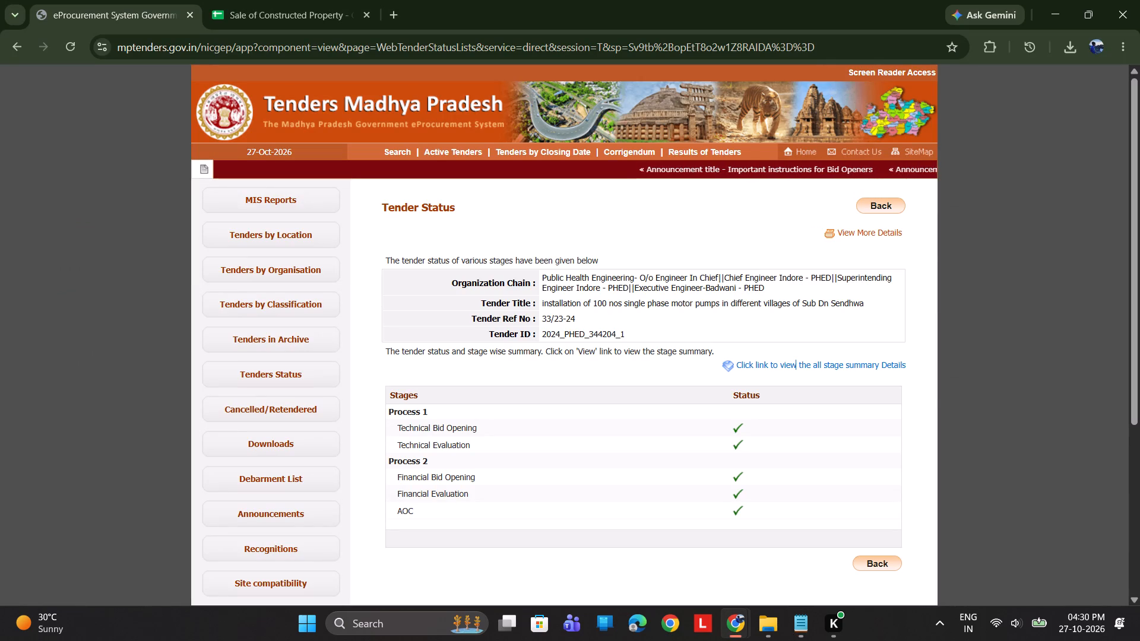
# Copy both bid rows, without the header, from tender 2024_NVDA_364803_1's all-stage summary onto a new line in Notepad.
pyautogui.click(879, 565)
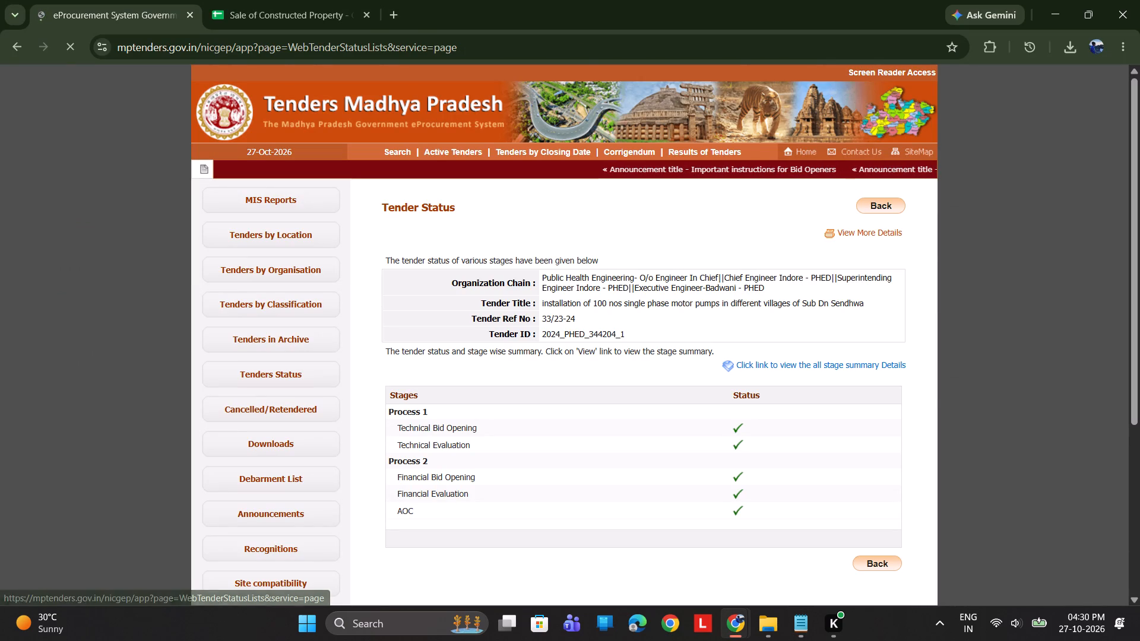
pyautogui.scroll(-5, 775, 434)
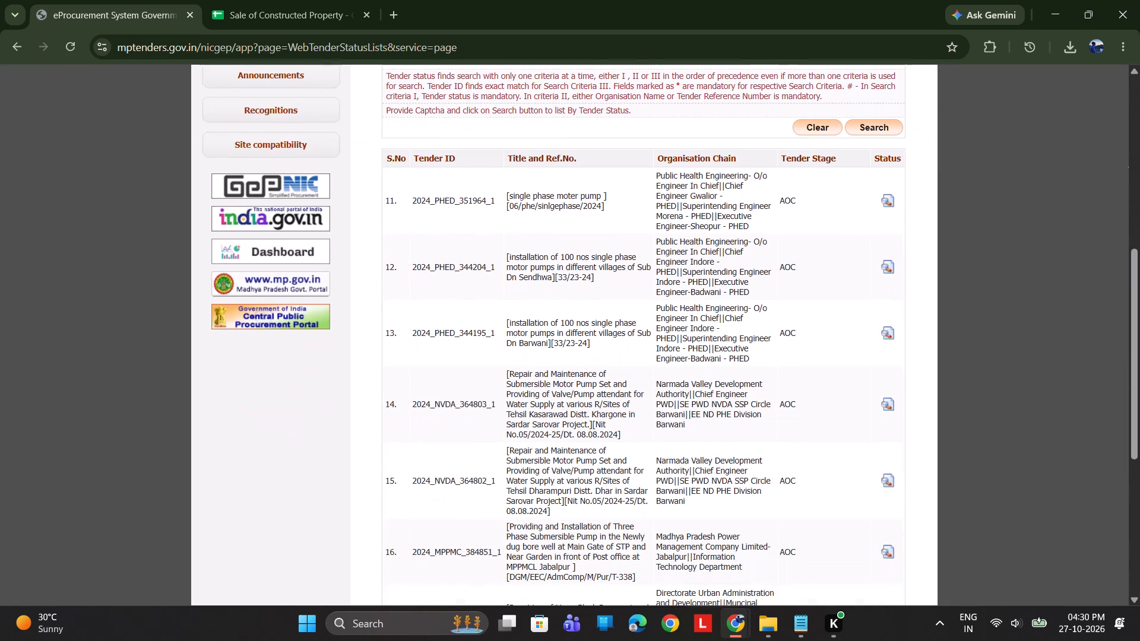
pyautogui.scroll(-1, 775, 434)
pyautogui.click(882, 366)
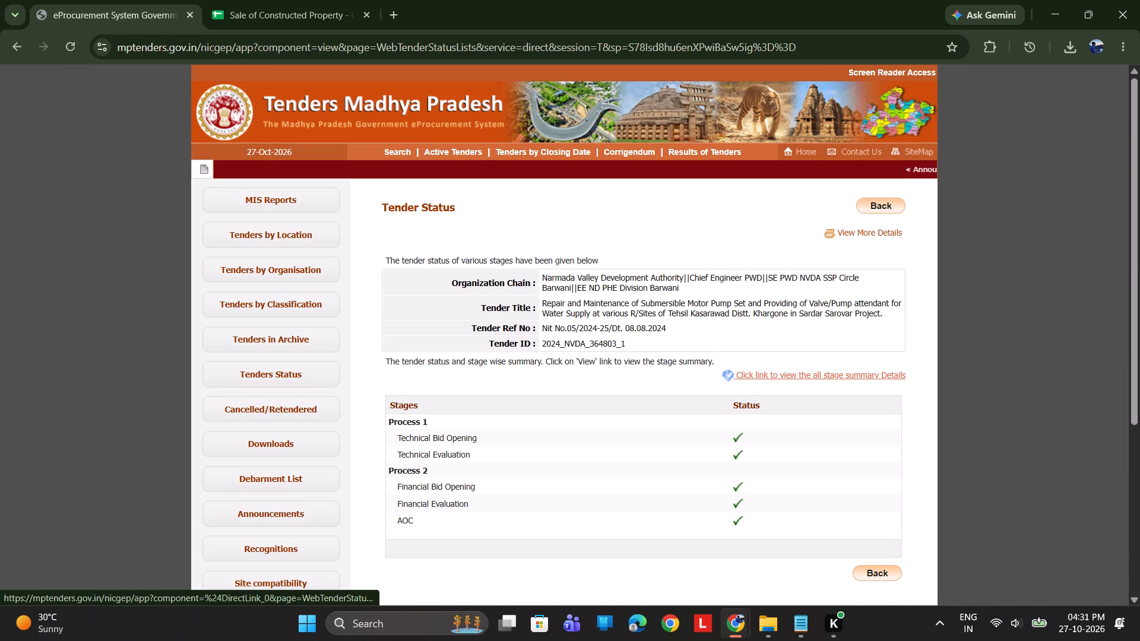
pyautogui.click(824, 377)
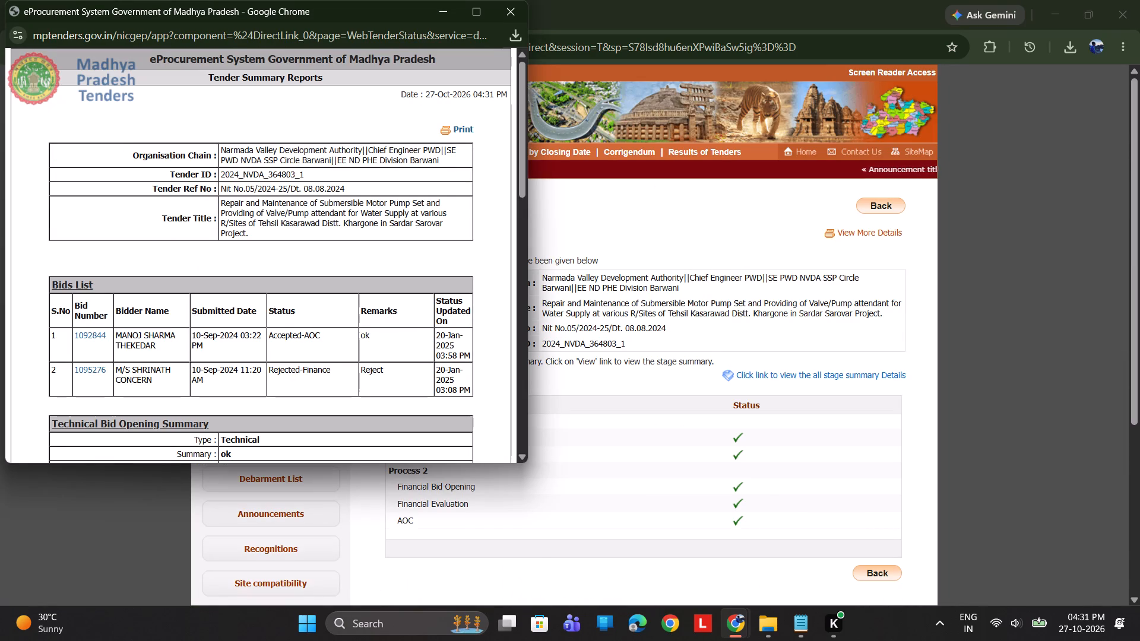
pyautogui.moveTo(468, 389); pyautogui.dragTo(50, 340)
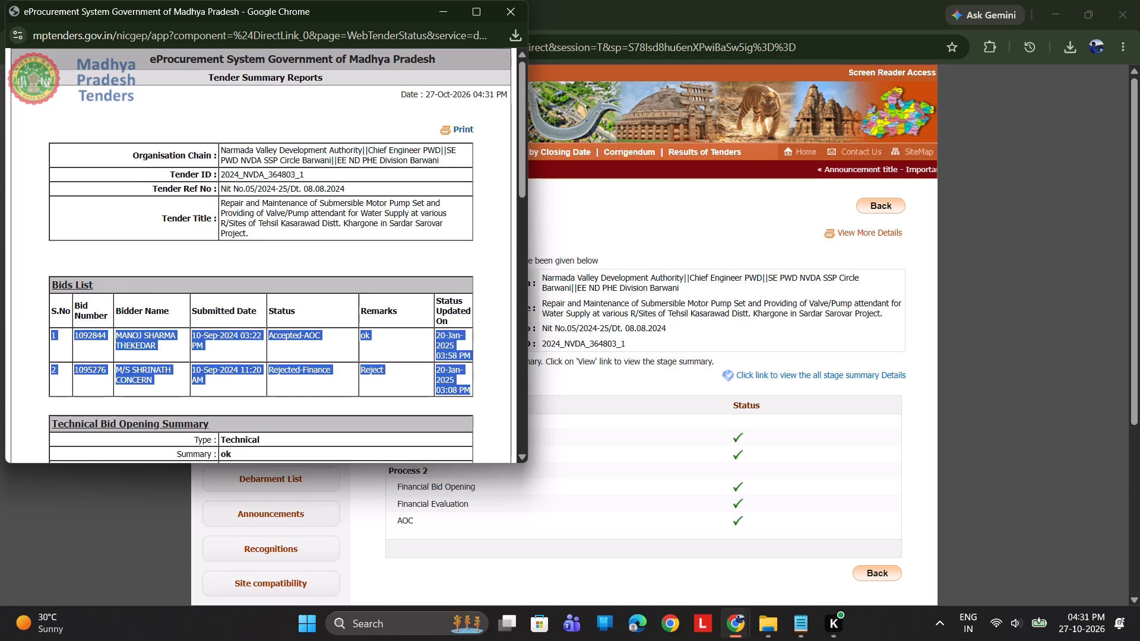
pyautogui.hotkey('ctrl', 'c')
pyautogui.click(154, 351)
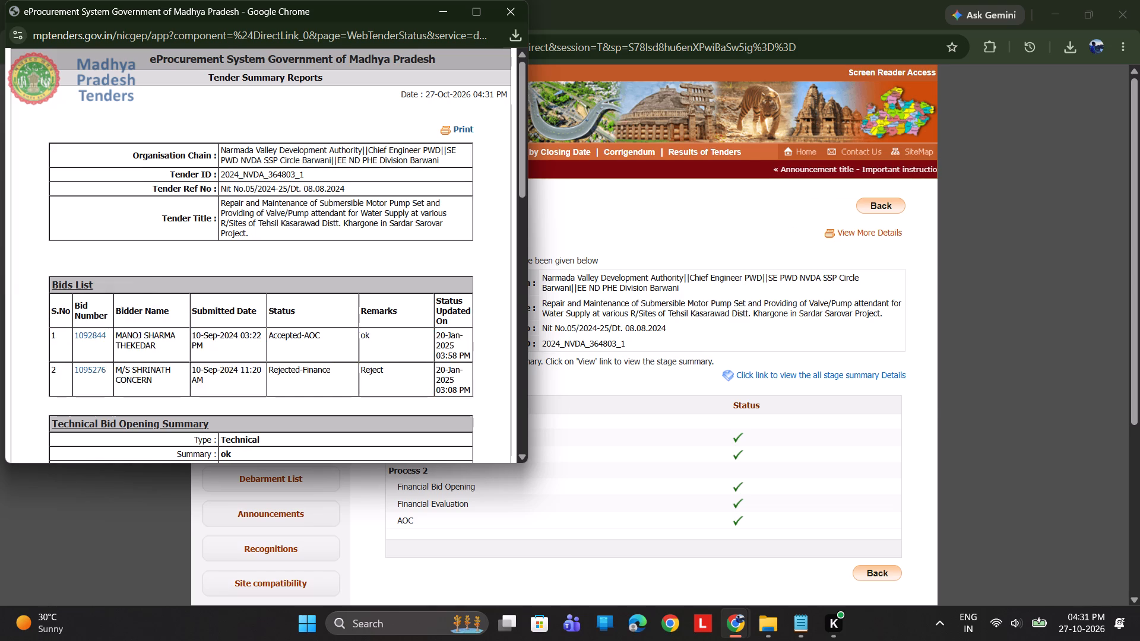
pyautogui.press('Return')
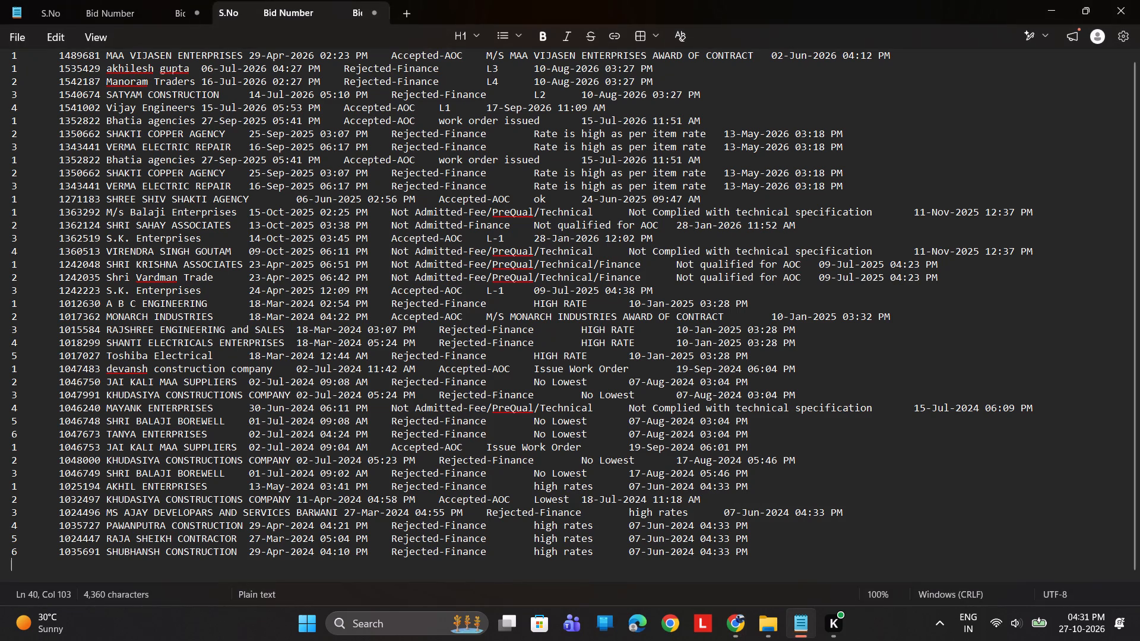
pyautogui.hotkey('ctrl', 'v')
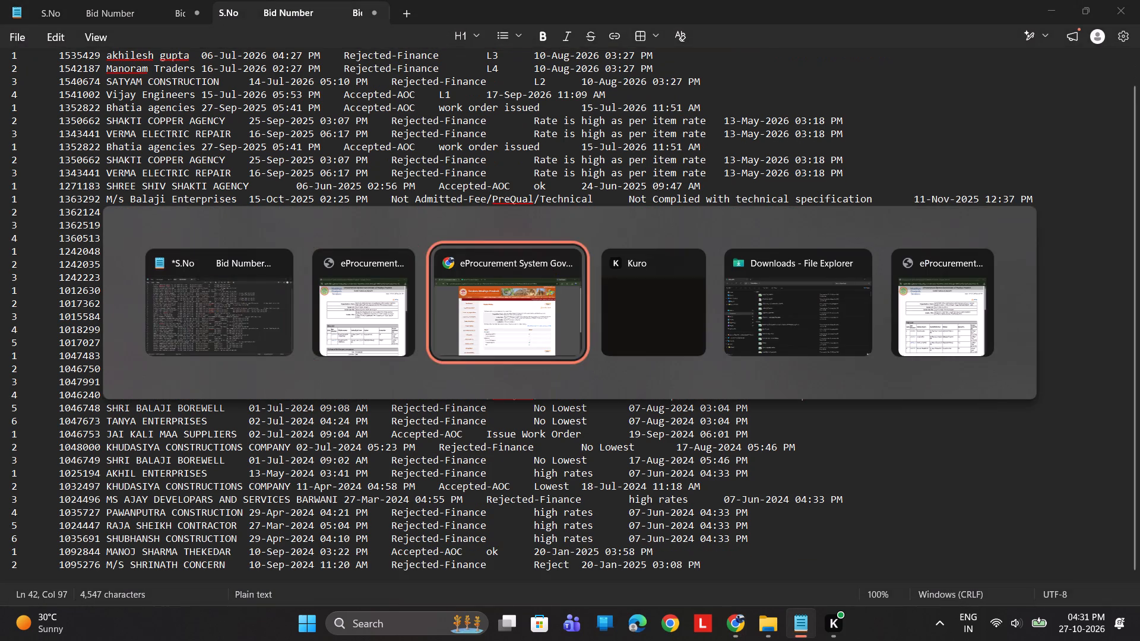
# Copy all eight bid rows, without the header, from tender 2024_MPPMC_384851_1's all-stage summary onto a new line in Notepad.
pyautogui.click(875, 576)
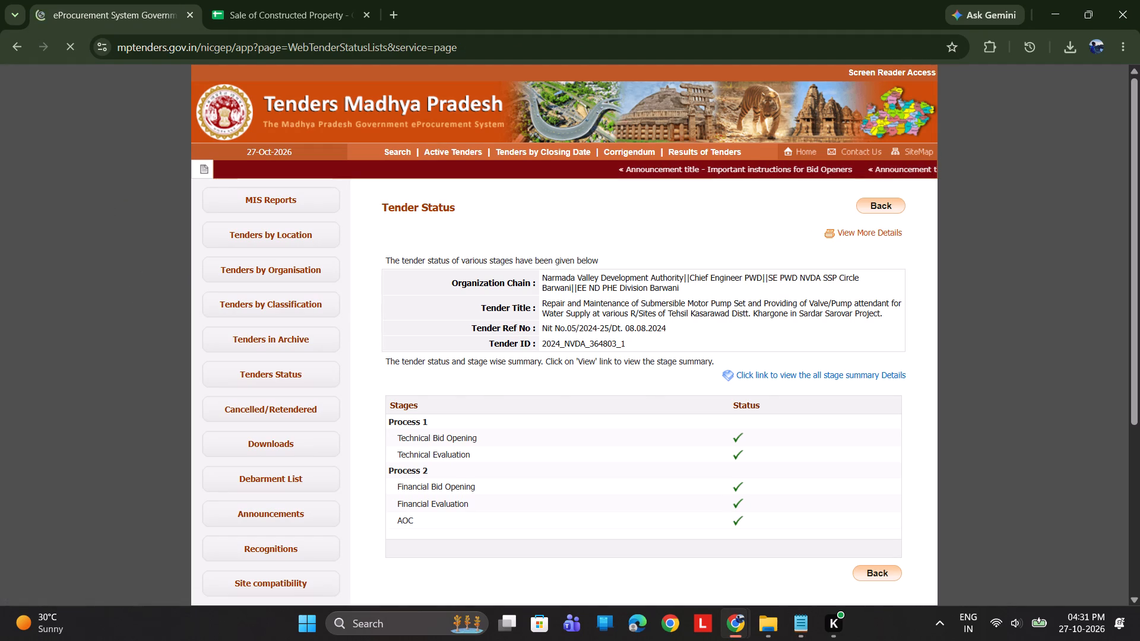
pyautogui.scroll(-5, 794, 477)
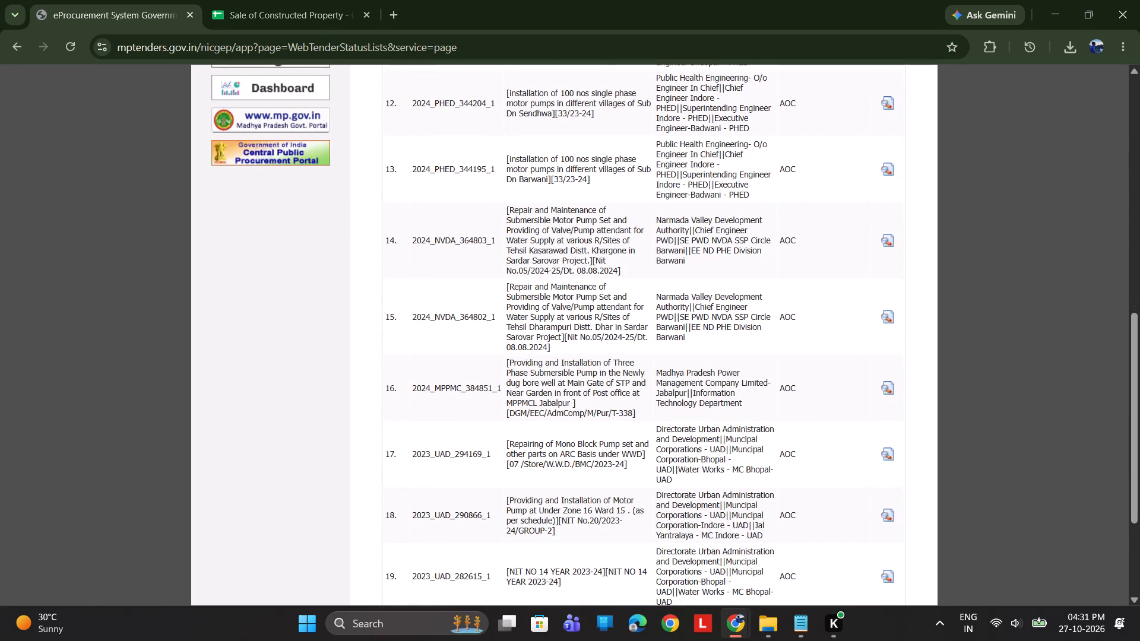
pyautogui.click(887, 388)
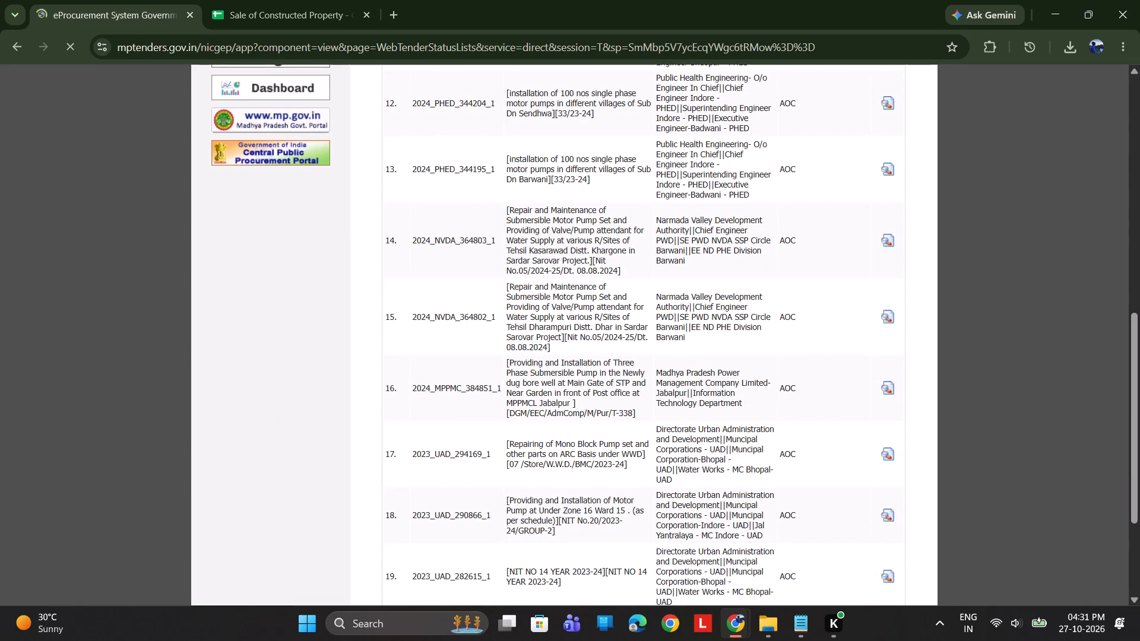
pyautogui.click(828, 376)
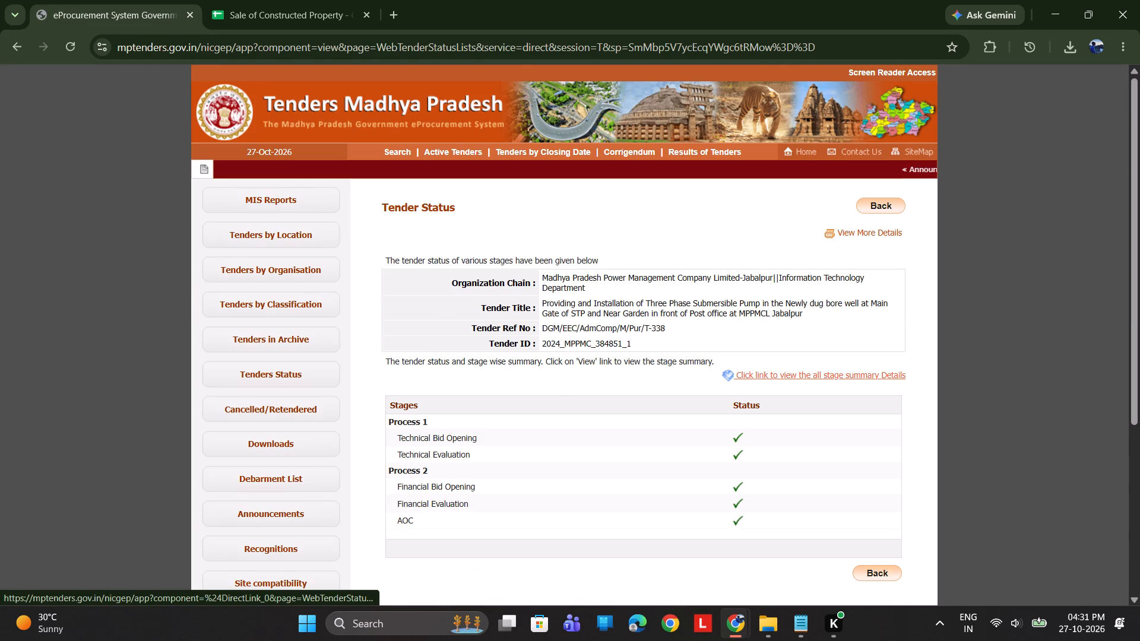
pyautogui.scroll(-2, 486, 361)
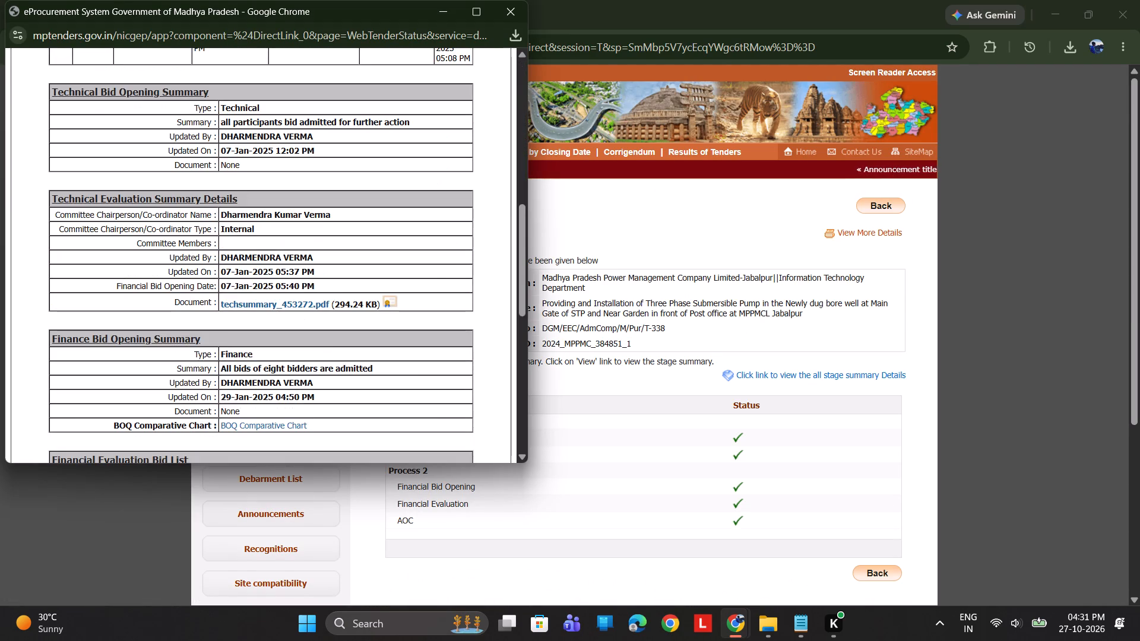
pyautogui.scroll(5, 475, 353)
pyautogui.scroll(-4, 475, 353)
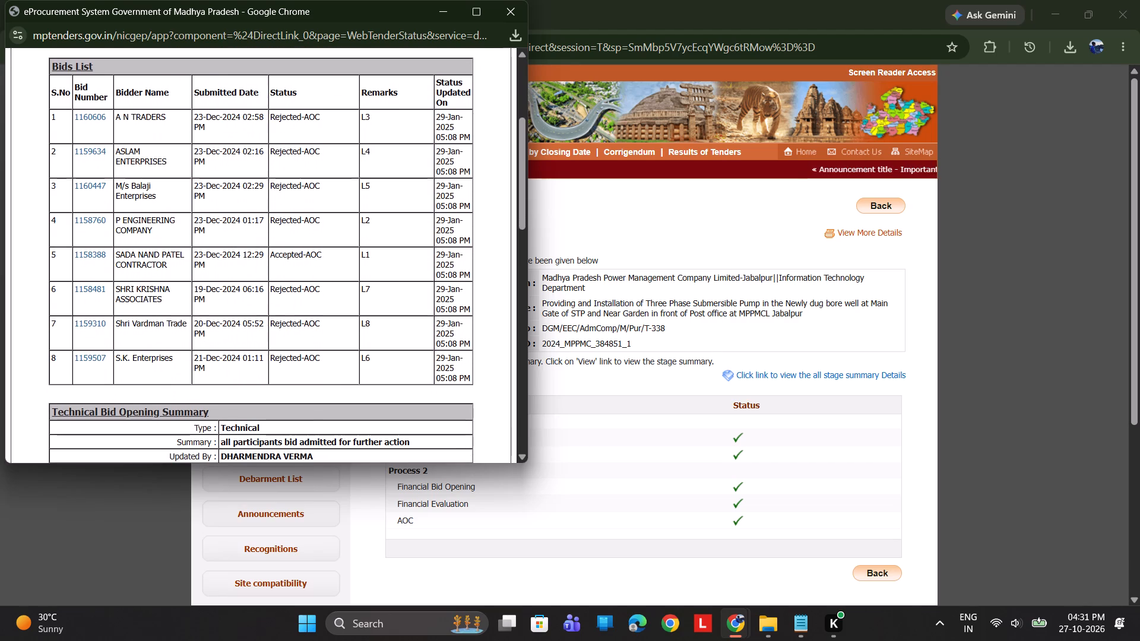
pyautogui.moveTo(470, 377); pyautogui.dragTo(55, 116)
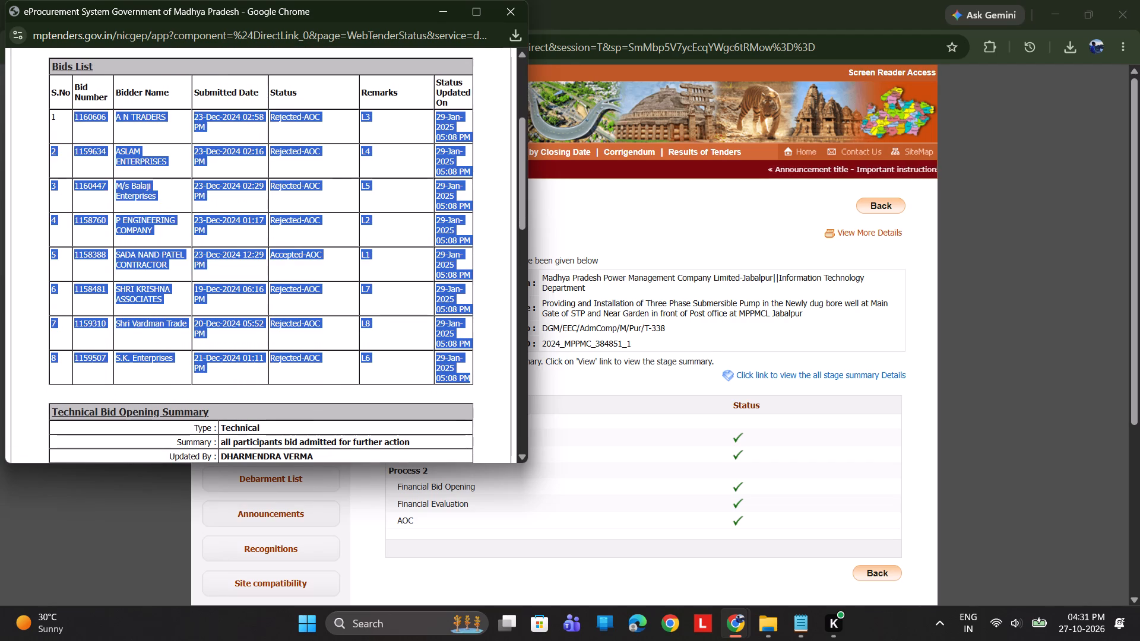
pyautogui.moveTo(55, 116); pyautogui.dragTo(49, 127)
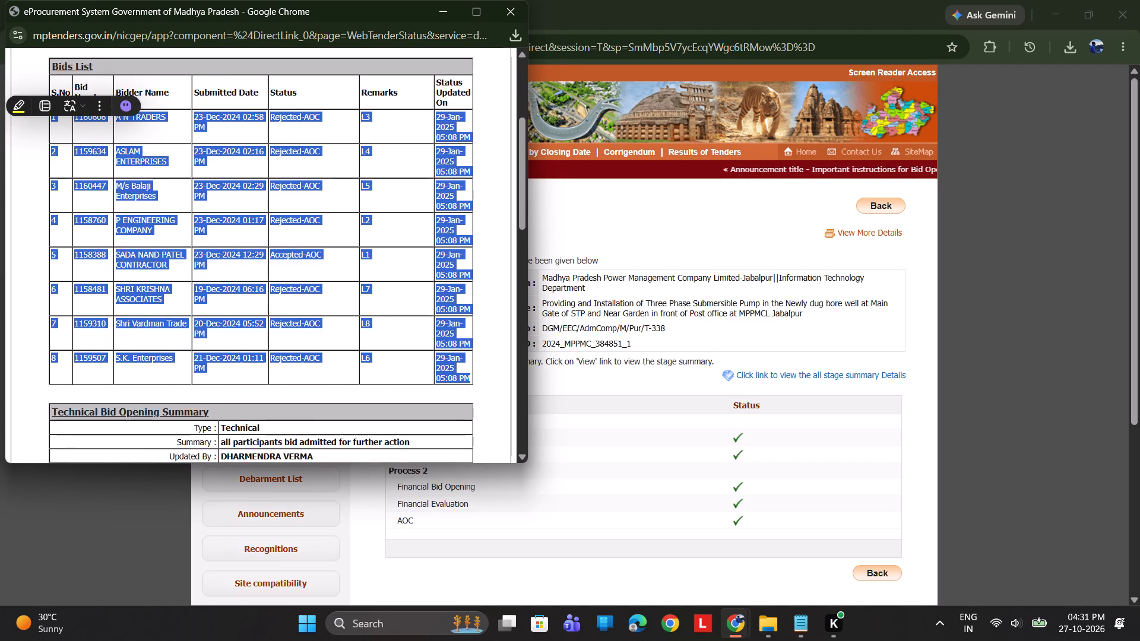
pyautogui.hotkey('ctrl', 'c')
pyautogui.click(245, 210)
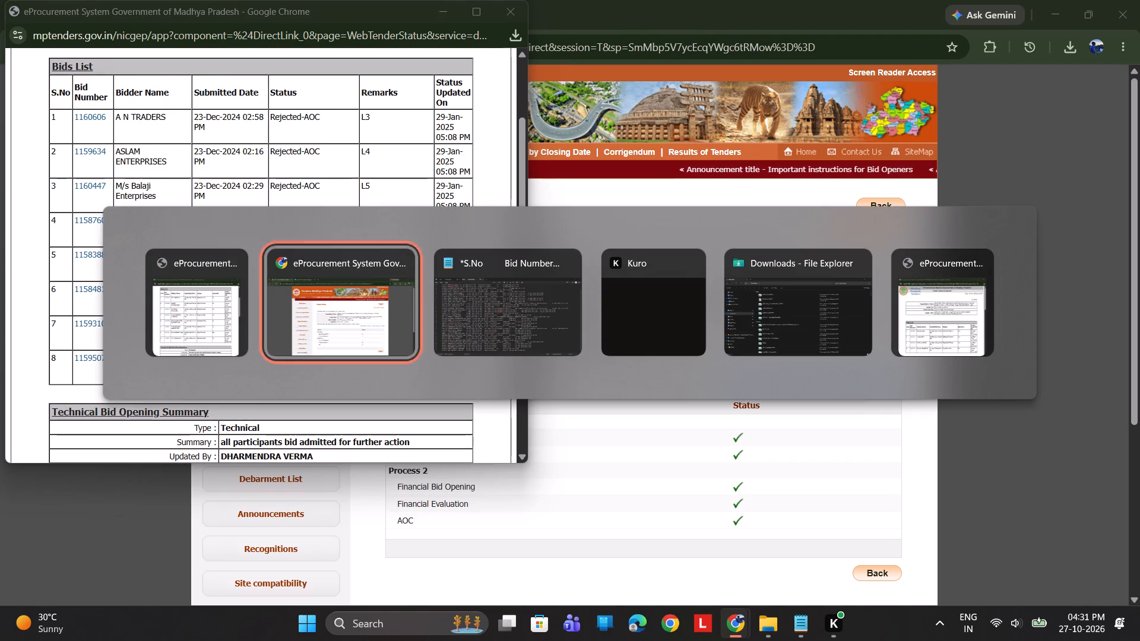
pyautogui.press('Return')
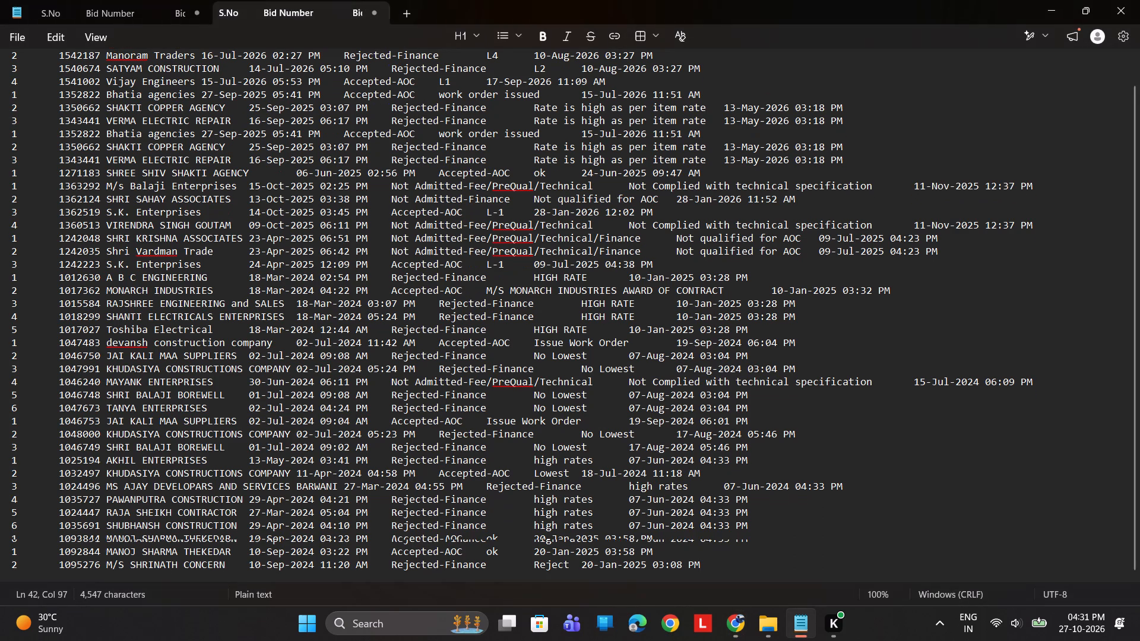
pyautogui.hotkey('ctrl', 'v')
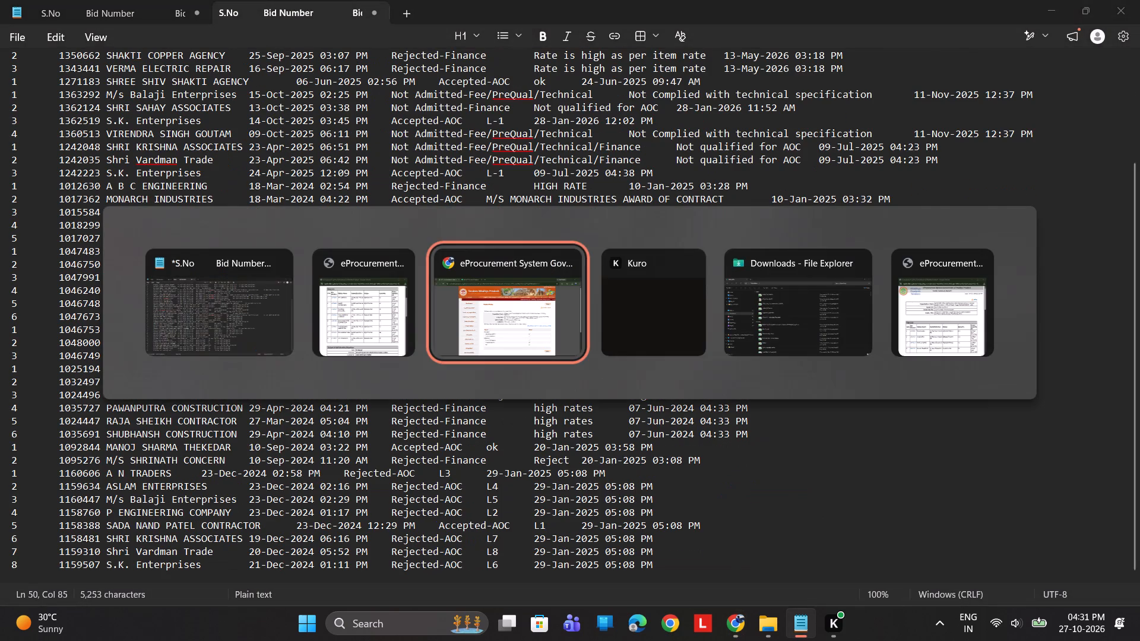
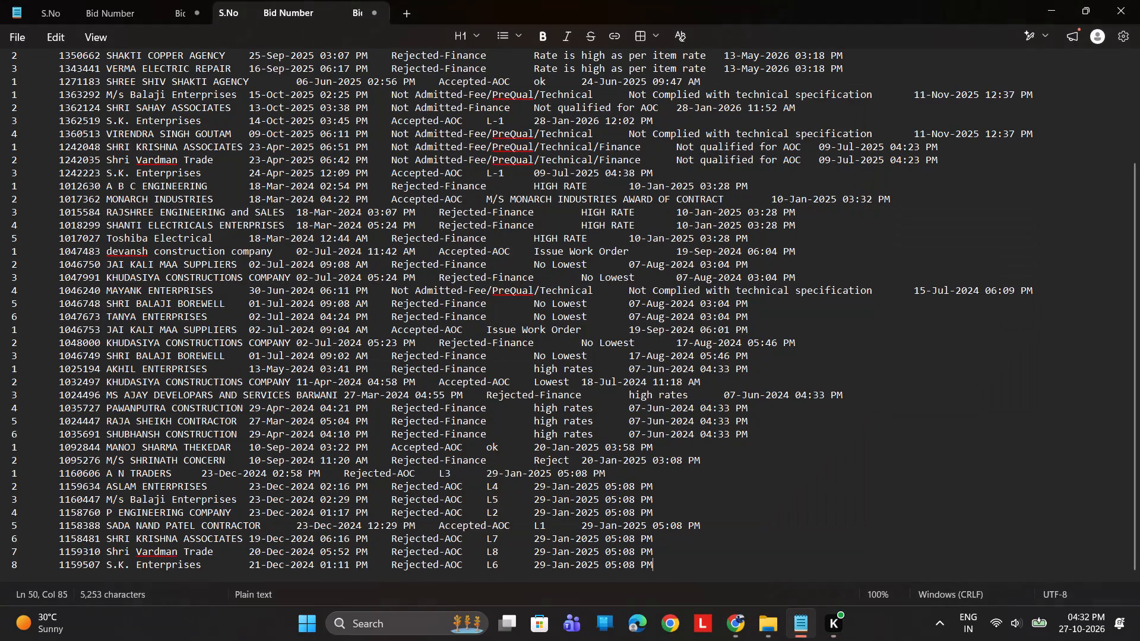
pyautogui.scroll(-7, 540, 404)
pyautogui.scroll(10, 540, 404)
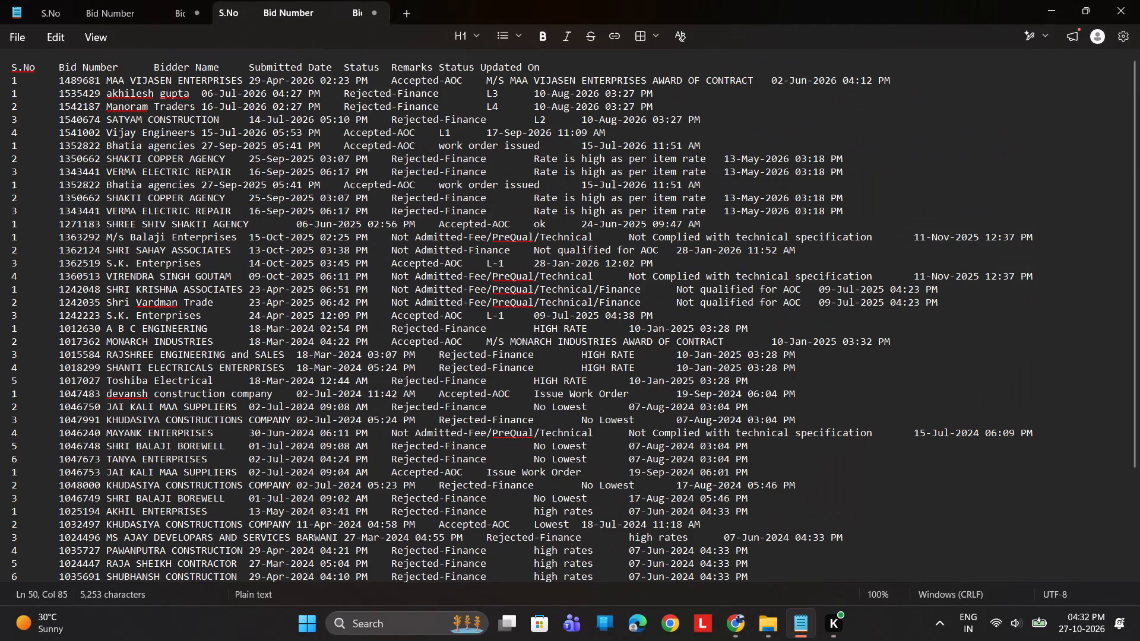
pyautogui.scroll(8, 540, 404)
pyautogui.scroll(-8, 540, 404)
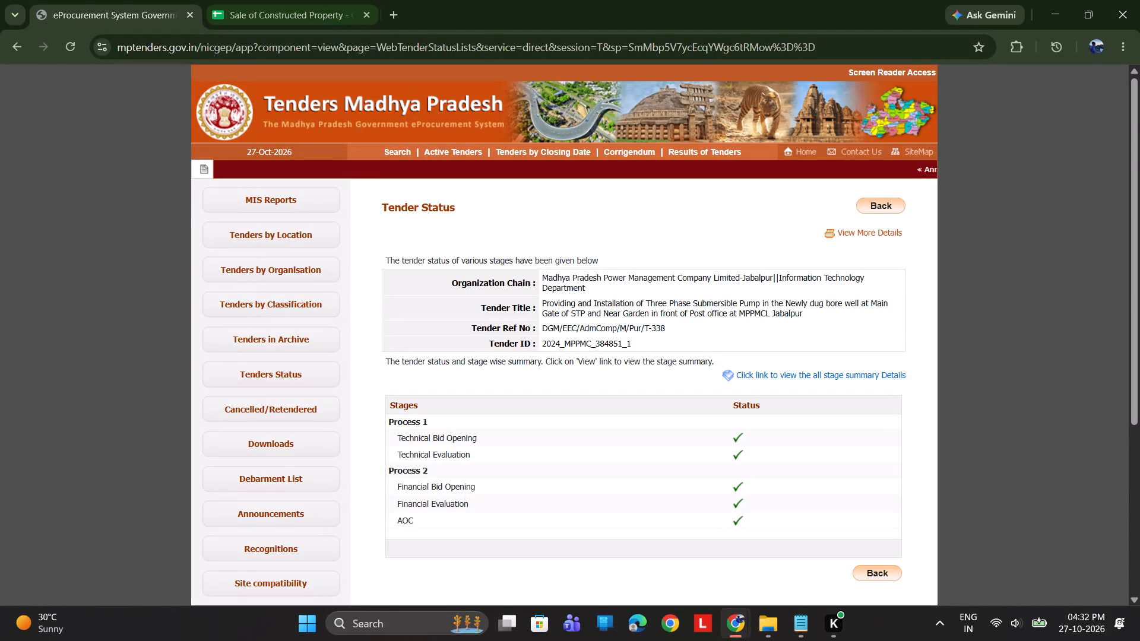
# Copy all eleven bid rows, without the header, from tender 2023_UAD_294169_1's all-stage summary onto a new line in Notepad.
pyautogui.scroll(-1, 638, 522)
pyautogui.click(882, 405)
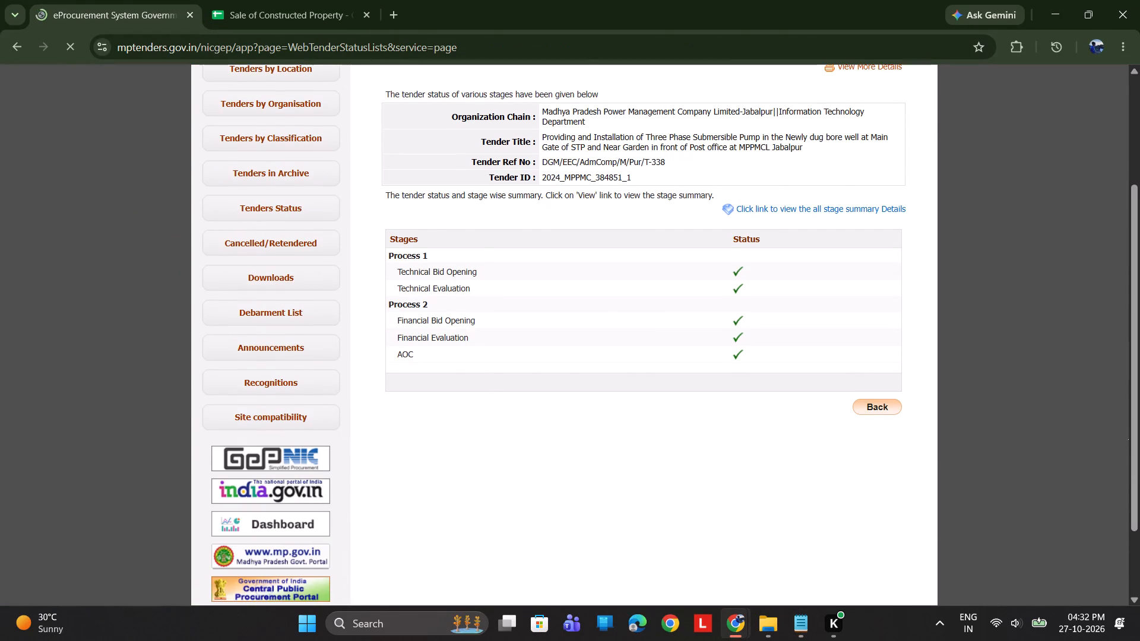
pyautogui.scroll(-6, 782, 522)
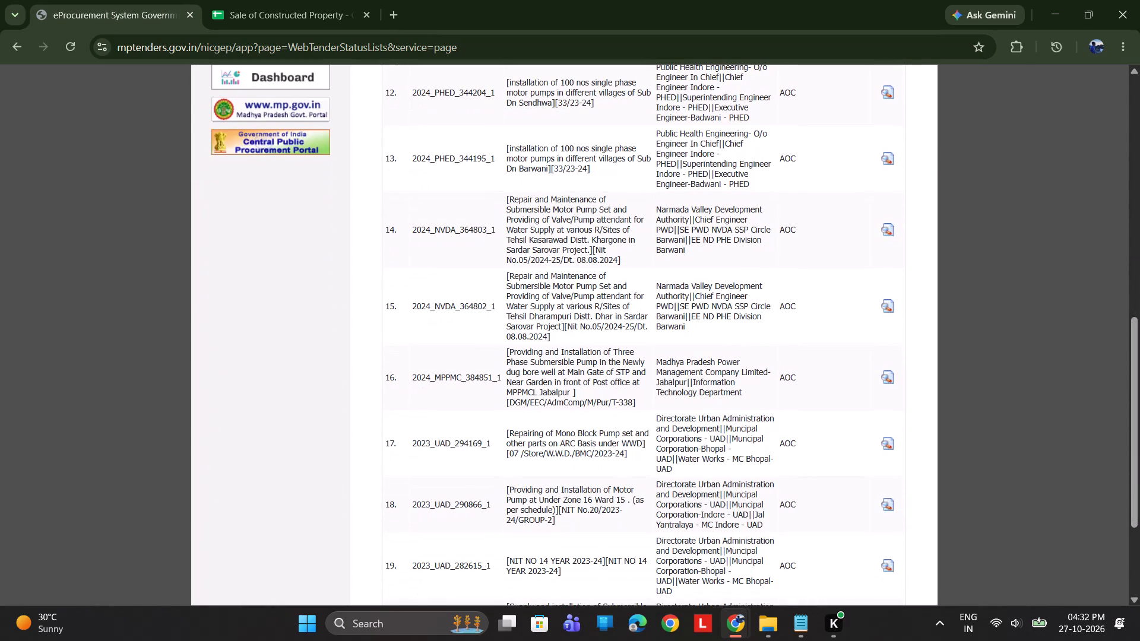
pyautogui.click(883, 444)
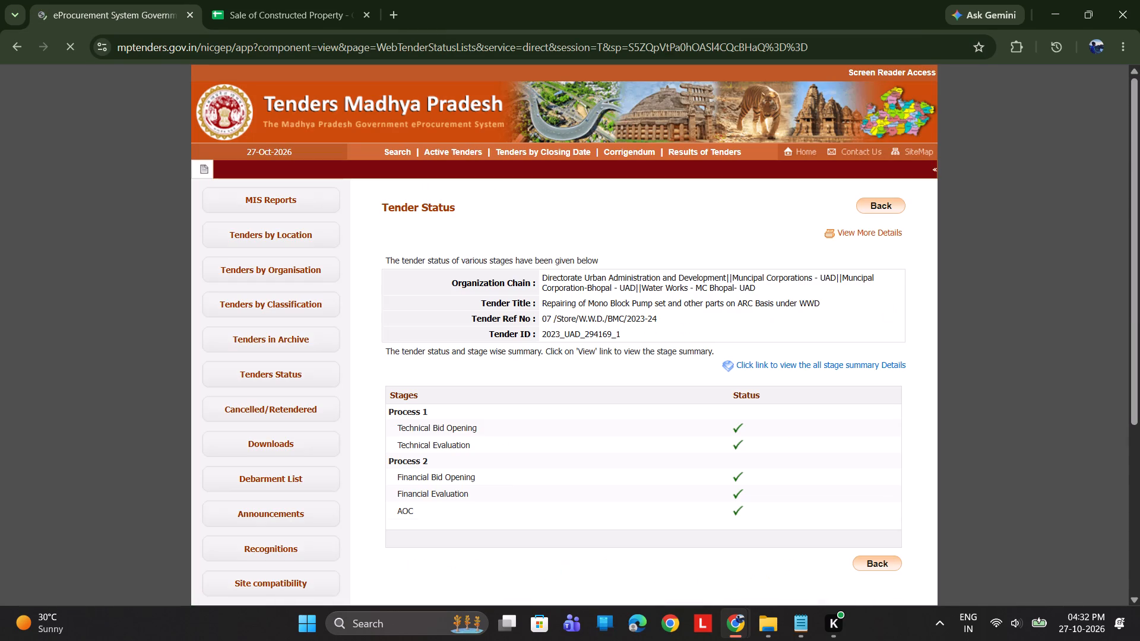
pyautogui.click(824, 366)
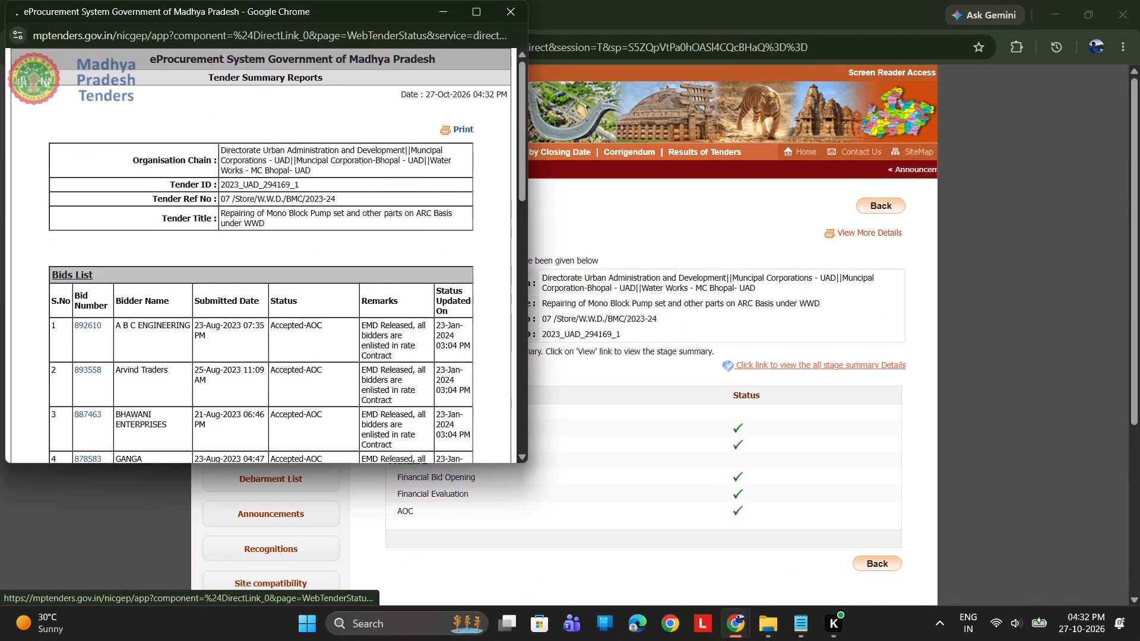
pyautogui.scroll(-7, 423, 353)
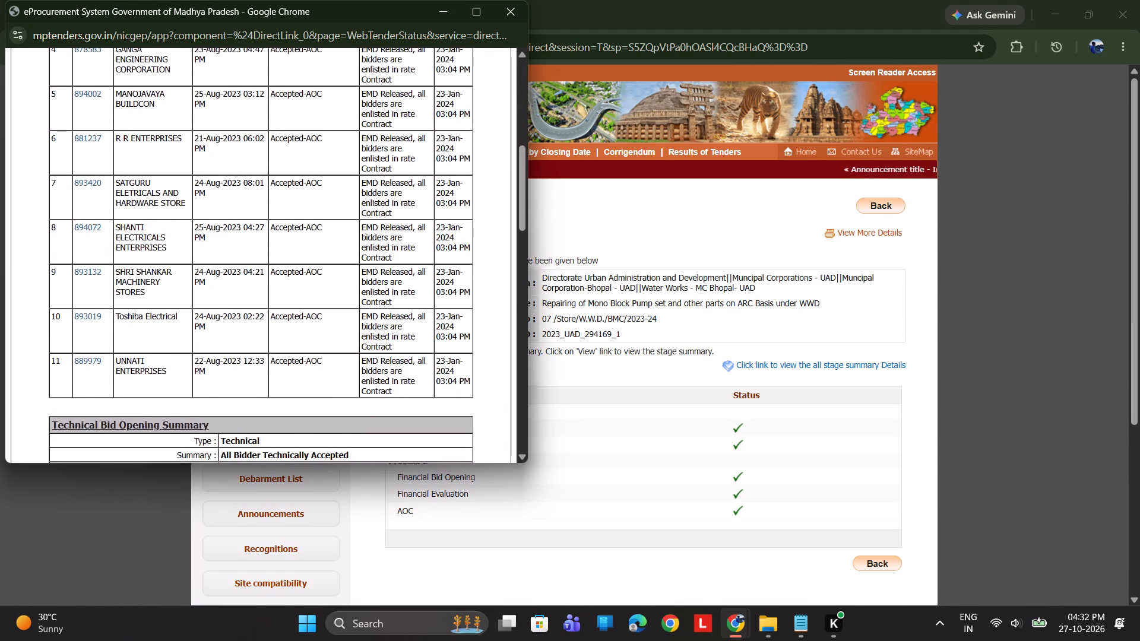
pyautogui.scroll(-1, 423, 353)
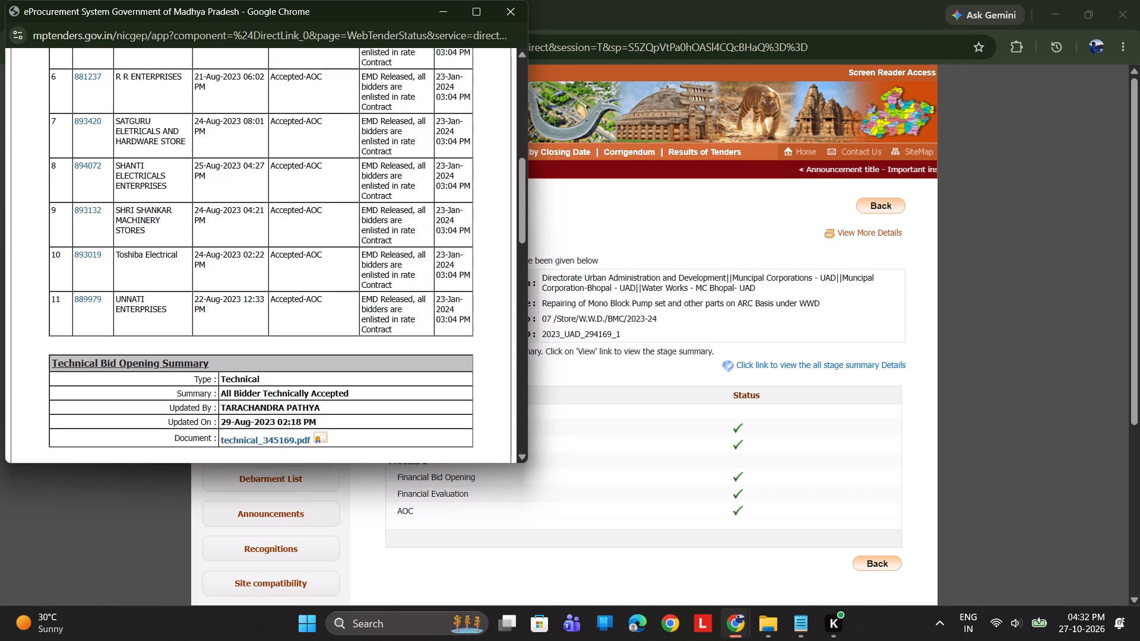
pyautogui.moveTo(470, 319); pyautogui.dragTo(191, 203)
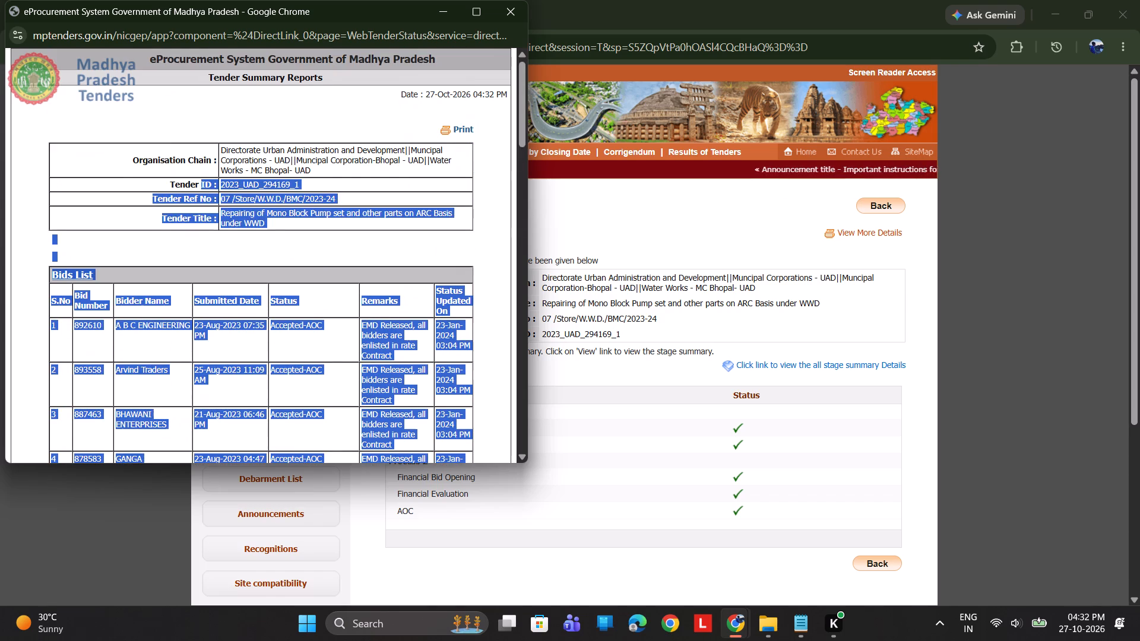
pyautogui.moveTo(191, 203); pyautogui.dragTo(51, 323)
pyautogui.hotkey('ctrl', 'c')
pyautogui.click(370, 390)
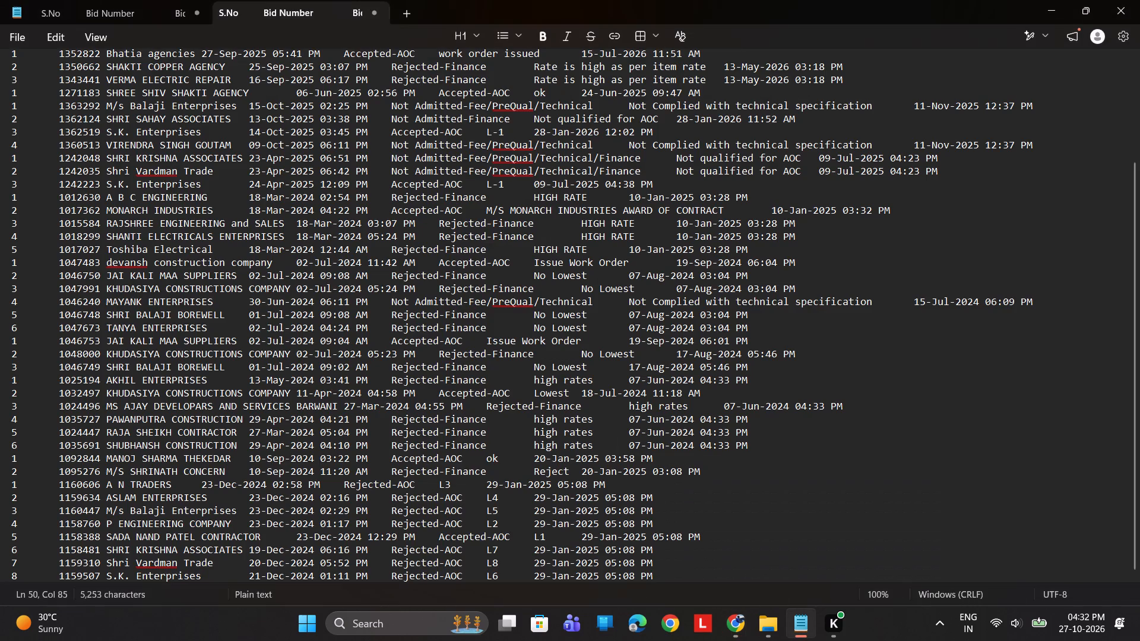
pyautogui.press('Return')
pyautogui.hotkey('ctrl', 'v')
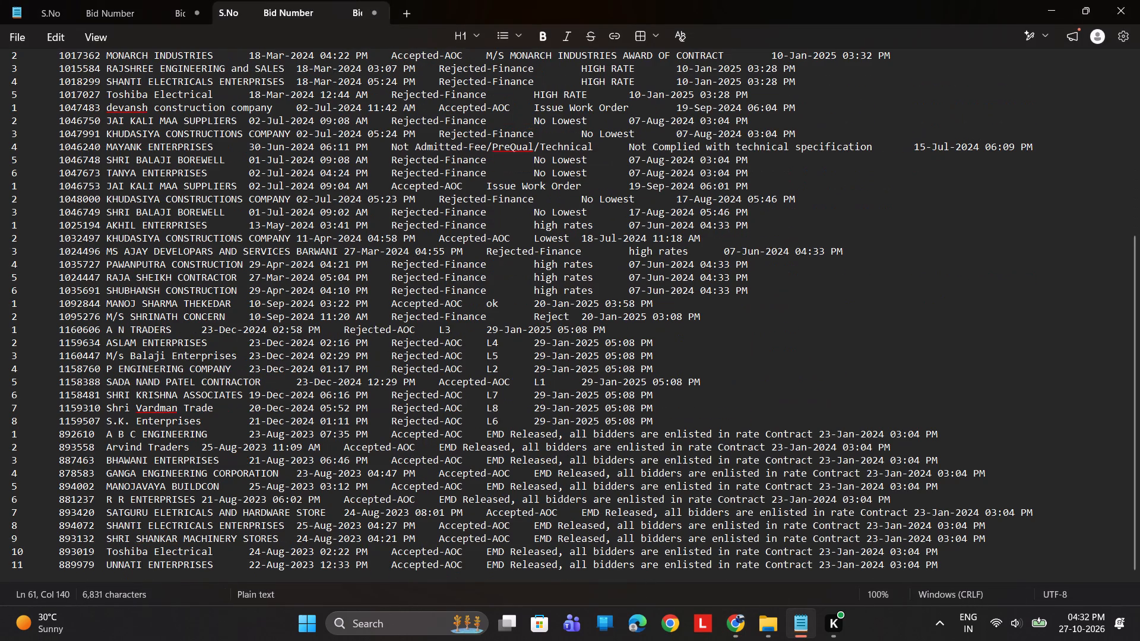
pyautogui.scroll(11, 378, 215)
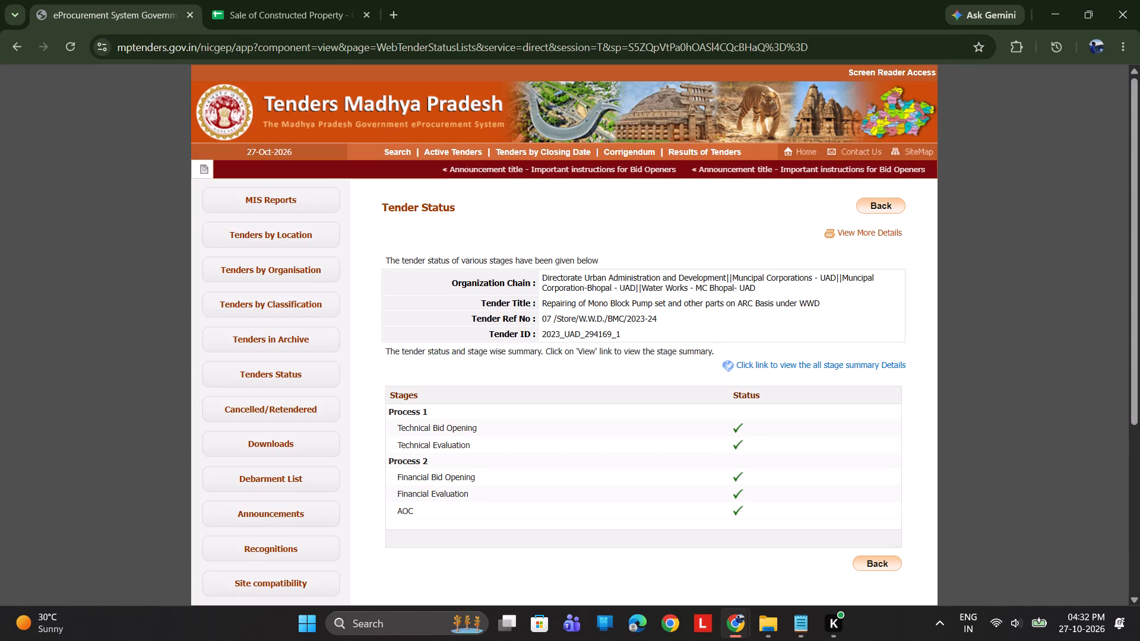
# Switch to the Sale of Constructed Property spreadsheet and clear the old bid data from A1:G54 of Sheet1.
pyautogui.click(305, 0)
pyautogui.scroll(-6, 424, 440)
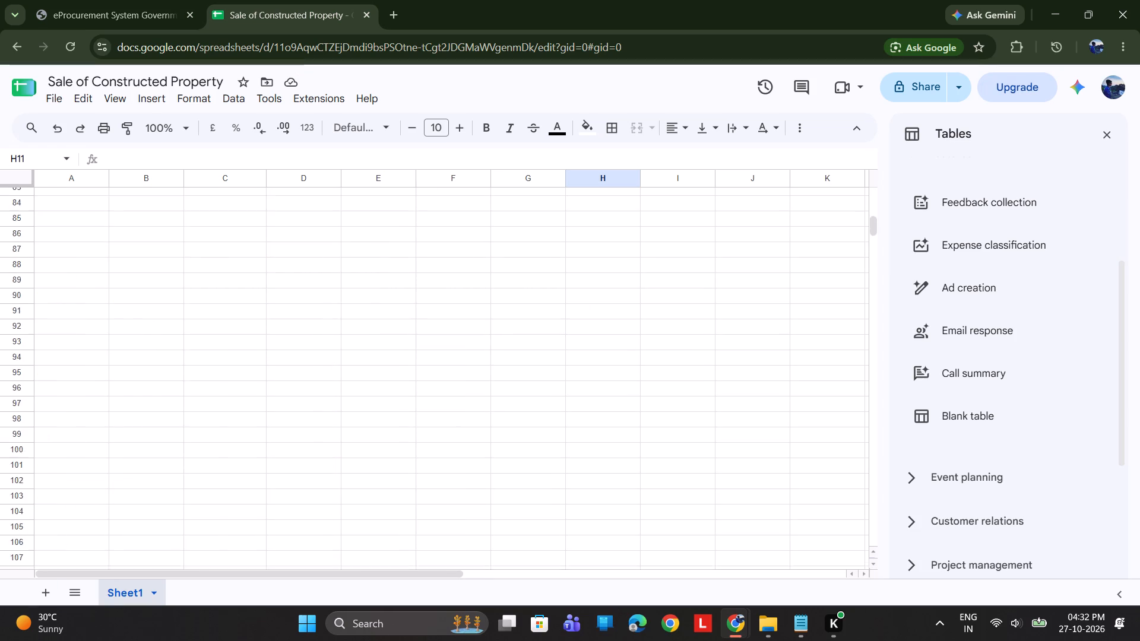
pyautogui.scroll(7, 424, 440)
pyautogui.scroll(-2, 424, 440)
pyautogui.scroll(1, 424, 440)
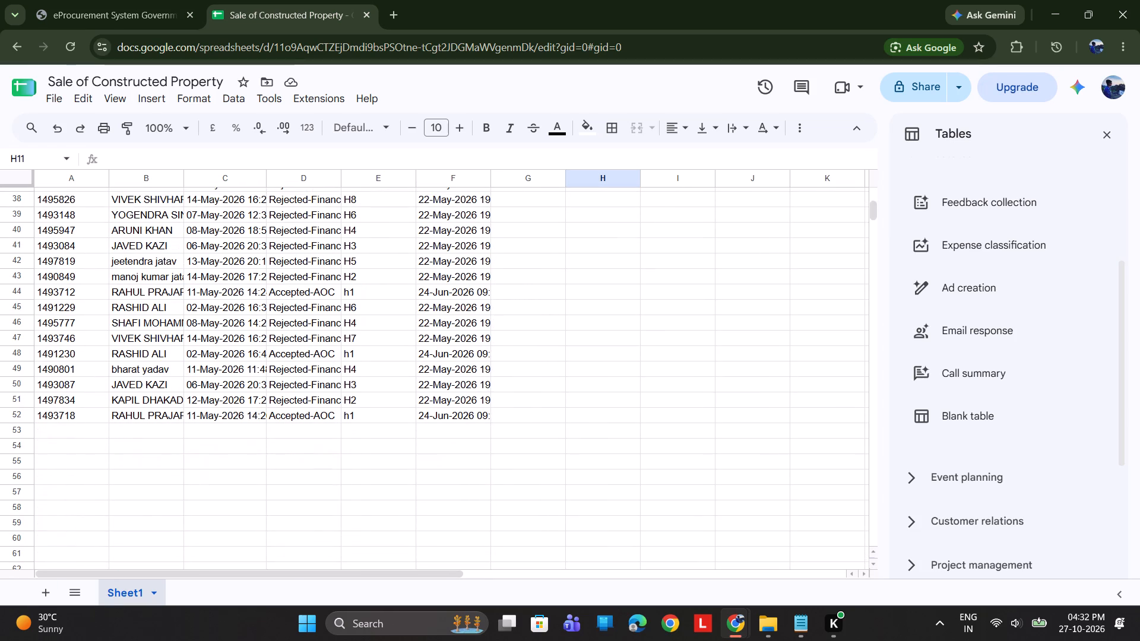
pyautogui.moveTo(499, 450); pyautogui.dragTo(202, 151)
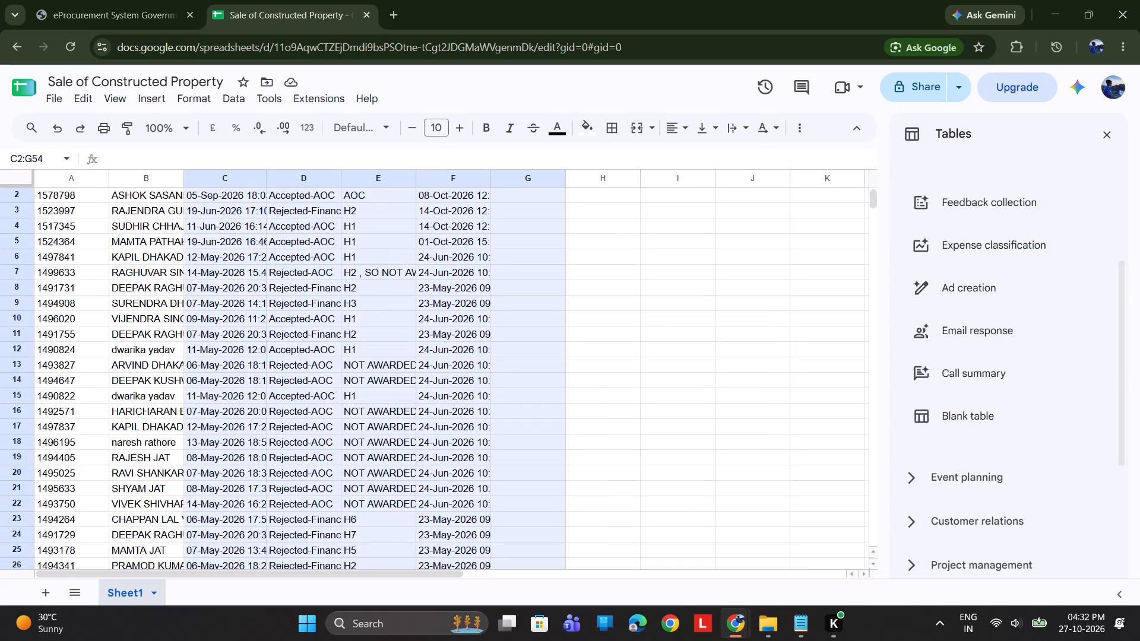
pyautogui.moveTo(202, 151); pyautogui.dragTo(6, 195)
pyautogui.press('BackSpace')
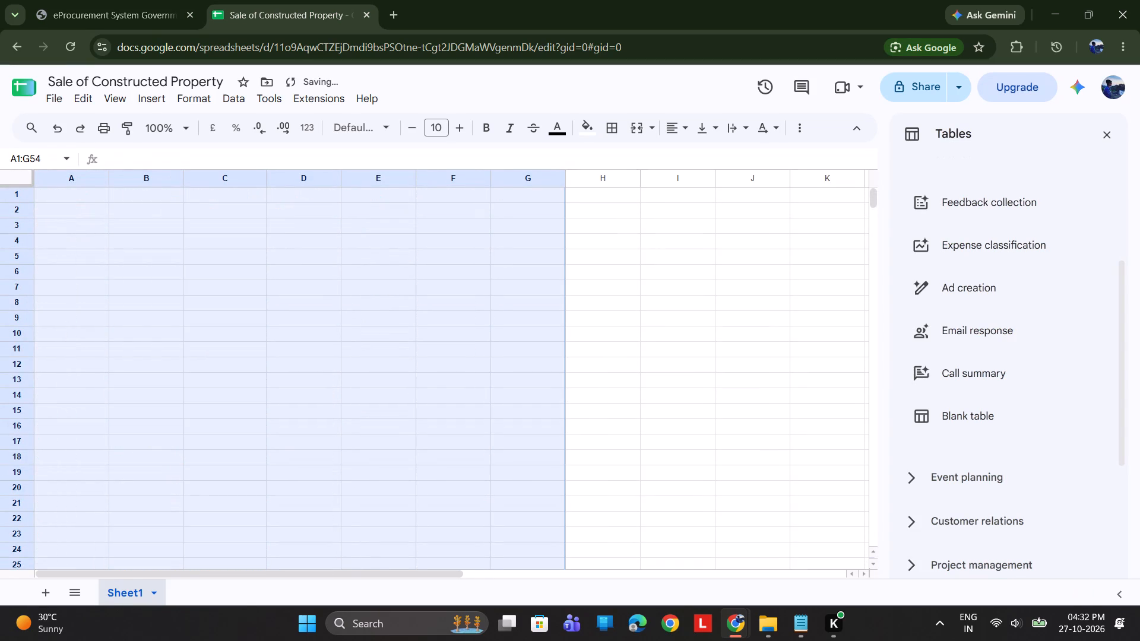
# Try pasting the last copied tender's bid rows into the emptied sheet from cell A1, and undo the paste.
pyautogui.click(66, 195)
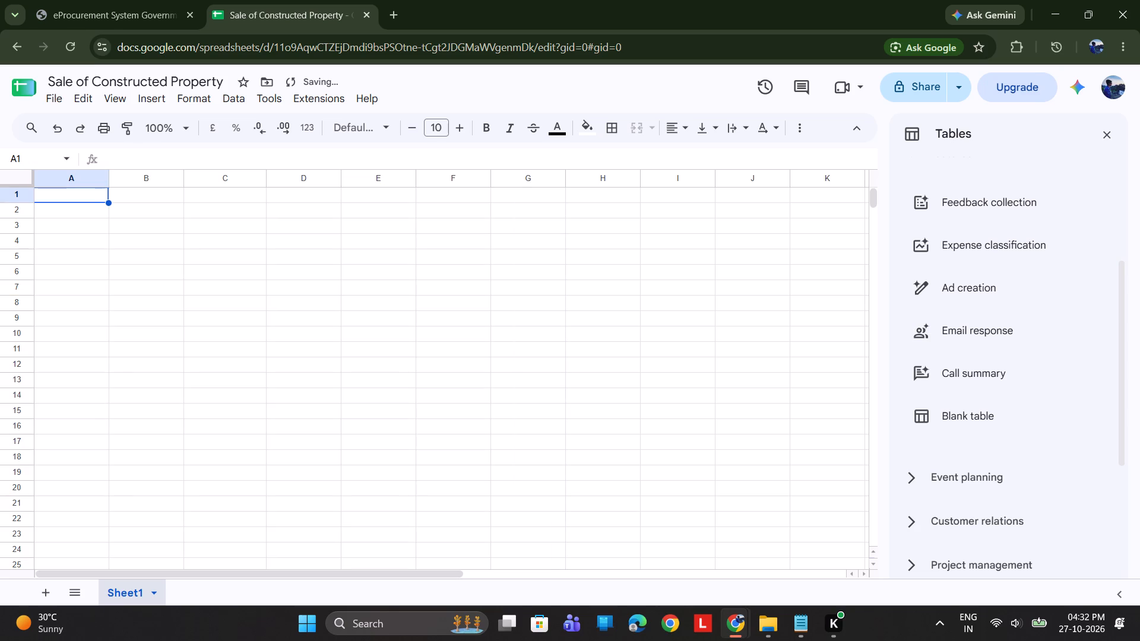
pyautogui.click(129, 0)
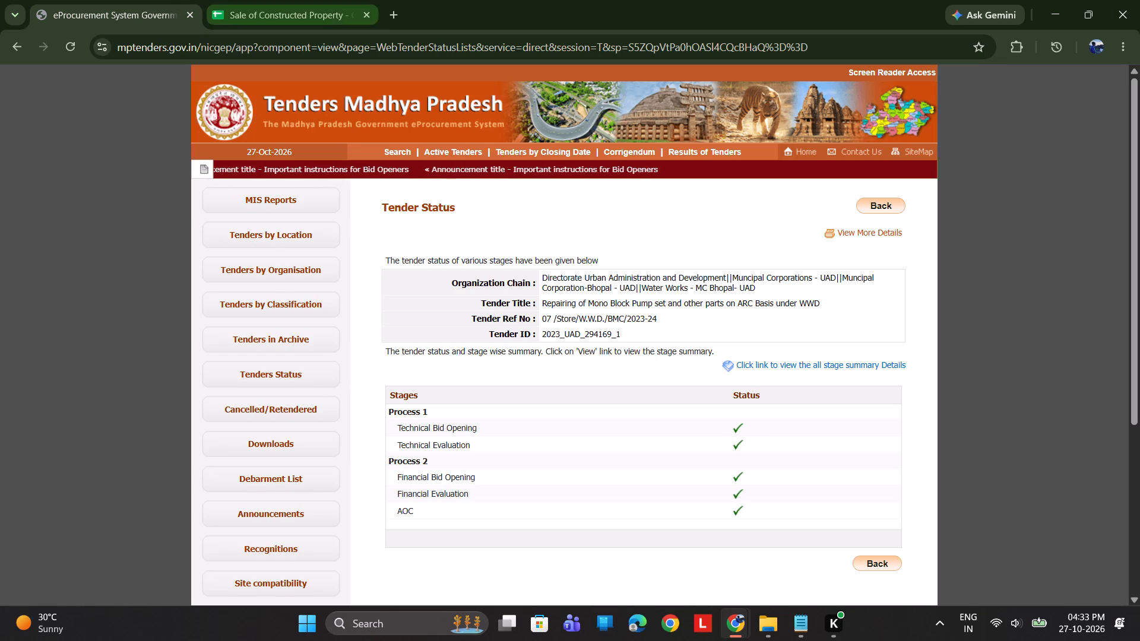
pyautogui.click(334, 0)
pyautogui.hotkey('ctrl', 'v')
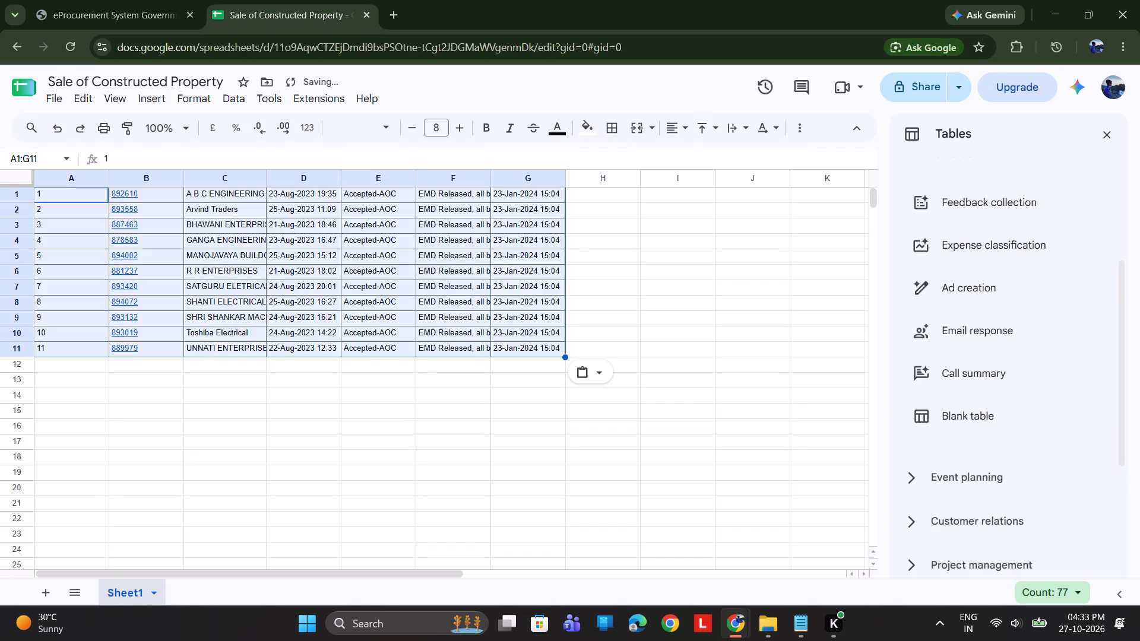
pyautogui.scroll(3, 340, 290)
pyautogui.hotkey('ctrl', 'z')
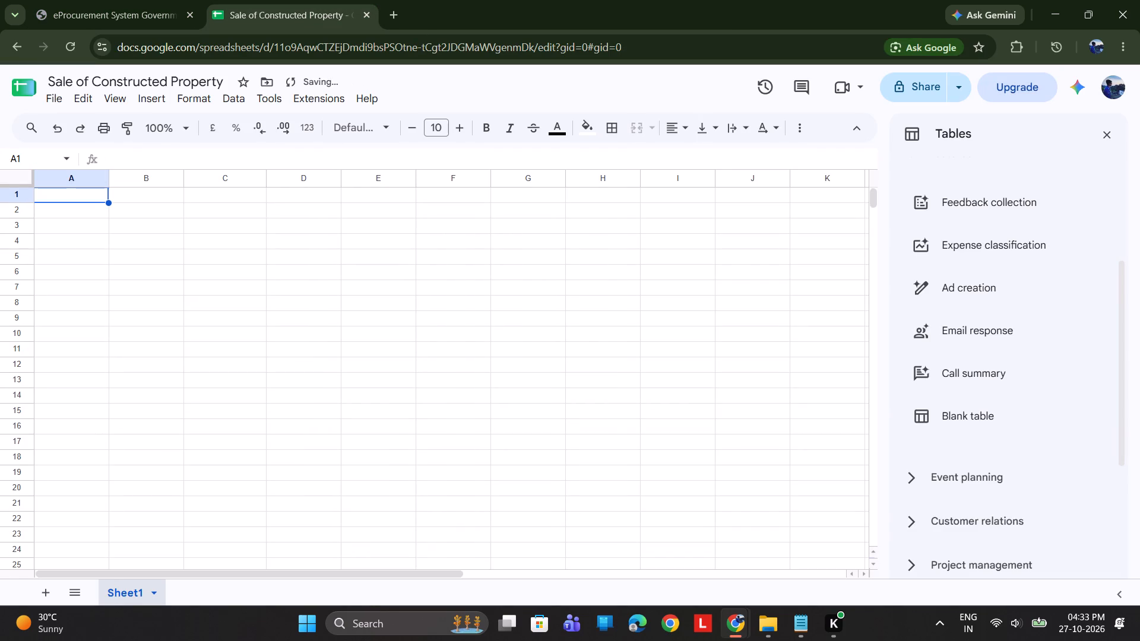
# Copy the entire Notepad bid list, including its header row, into Sheet1 of the spreadsheet starting at cell A1.
pyautogui.scroll(7, 271, 284)
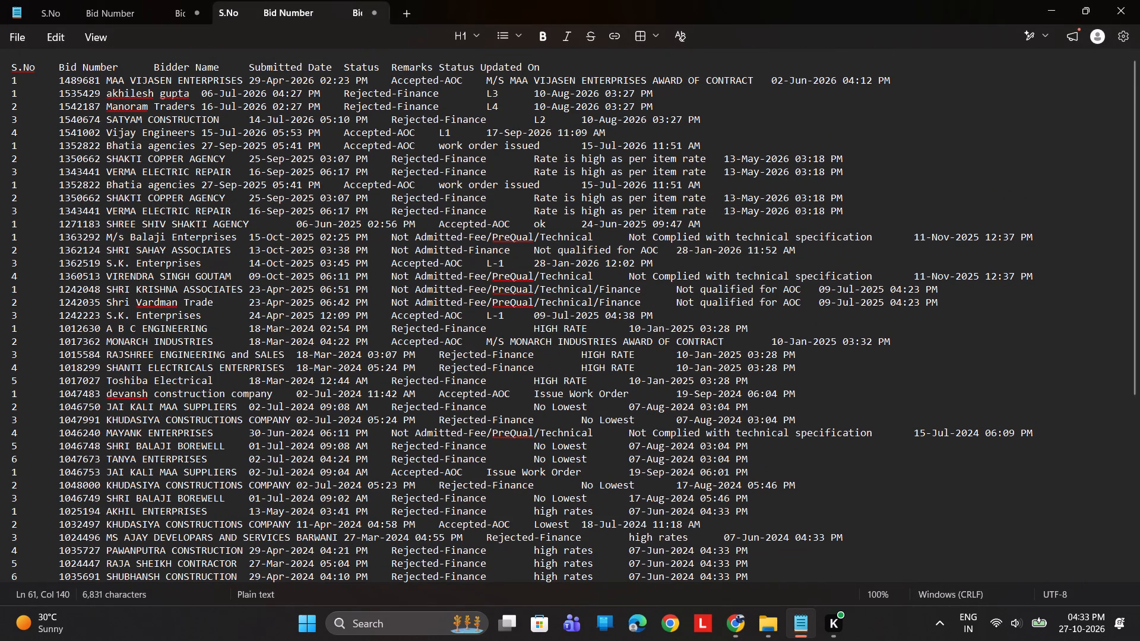
pyautogui.moveTo(11, 65); pyautogui.dragTo(596, 636)
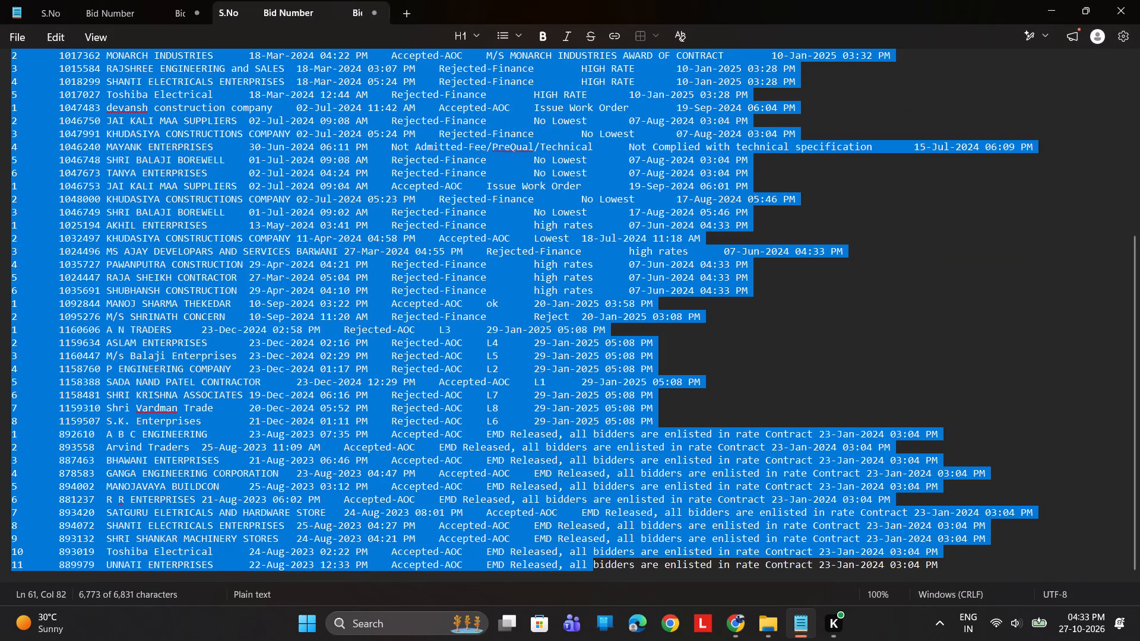
pyautogui.moveTo(596, 636); pyautogui.dragTo(879, 604)
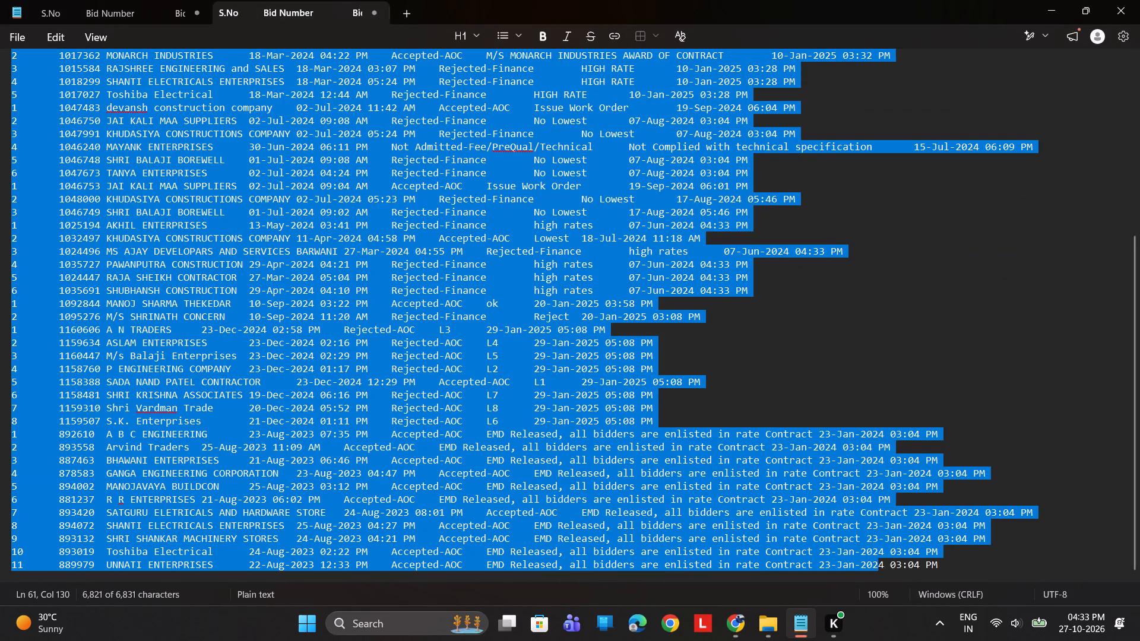
pyautogui.moveTo(879, 604); pyautogui.dragTo(1028, 580)
pyautogui.hotkey('ctrl', 'c')
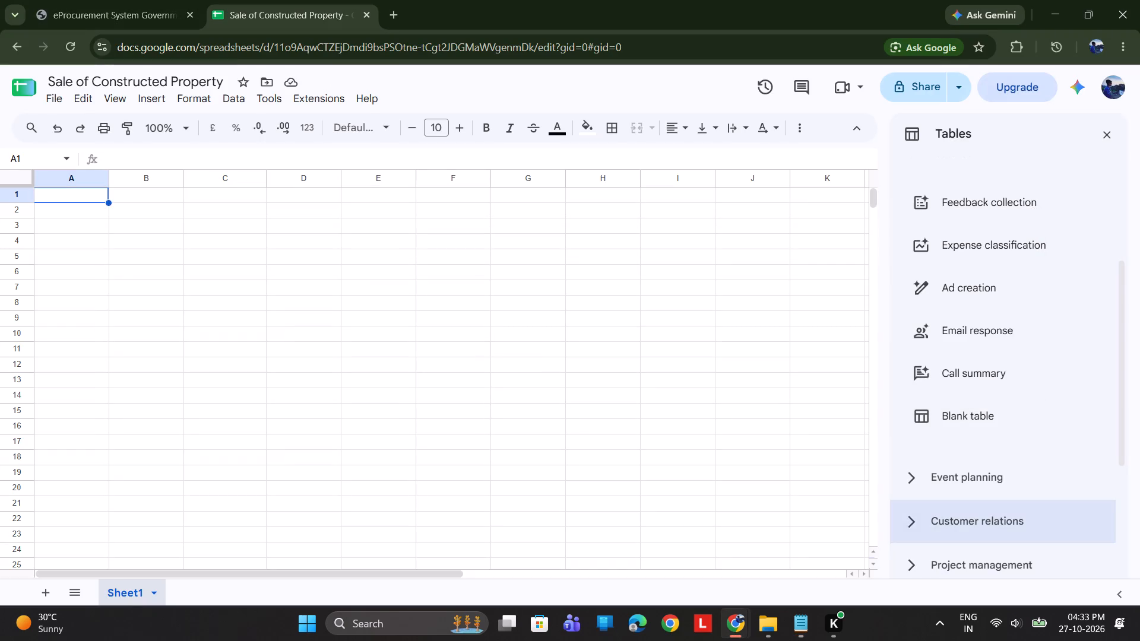
pyautogui.click(75, 191)
pyautogui.hotkey('ctrl', 'v')
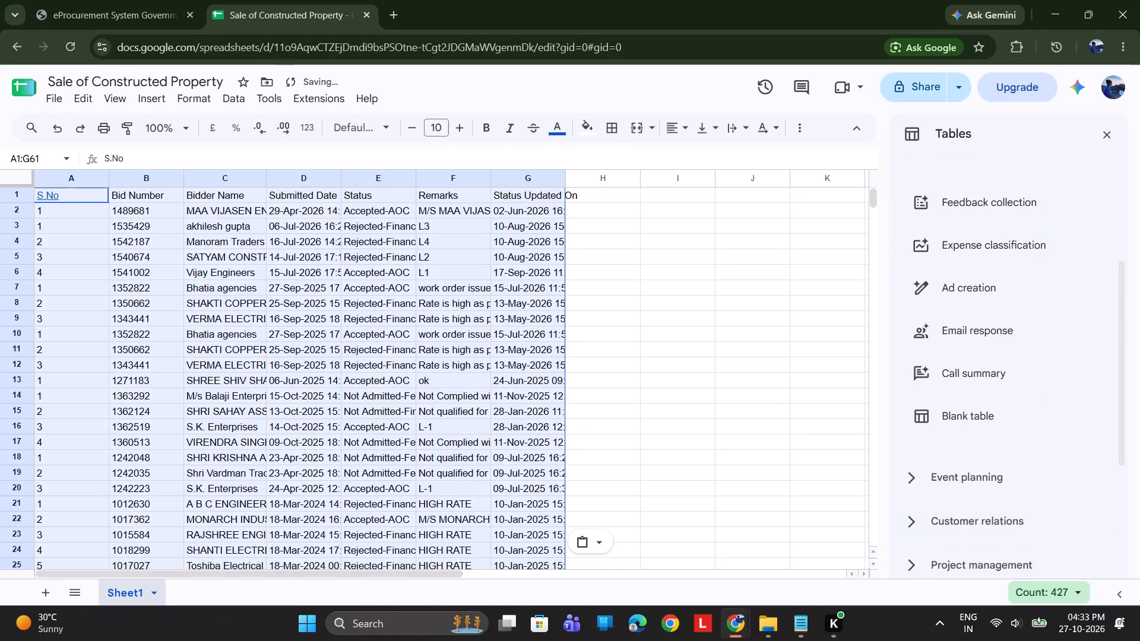
# Left-align the pasted bid data in A1:G61.
pyautogui.click(682, 128)
pyautogui.click(677, 151)
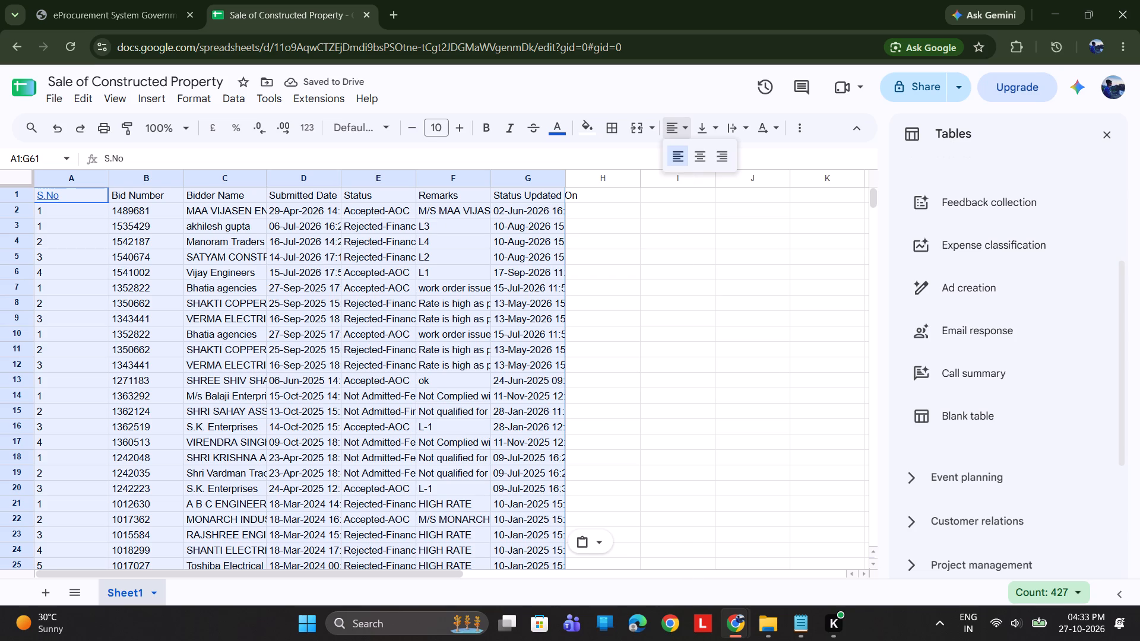
# Delete the S.No column from the pasted bid table in Sheet1.
pyautogui.scroll(-7, 616, 429)
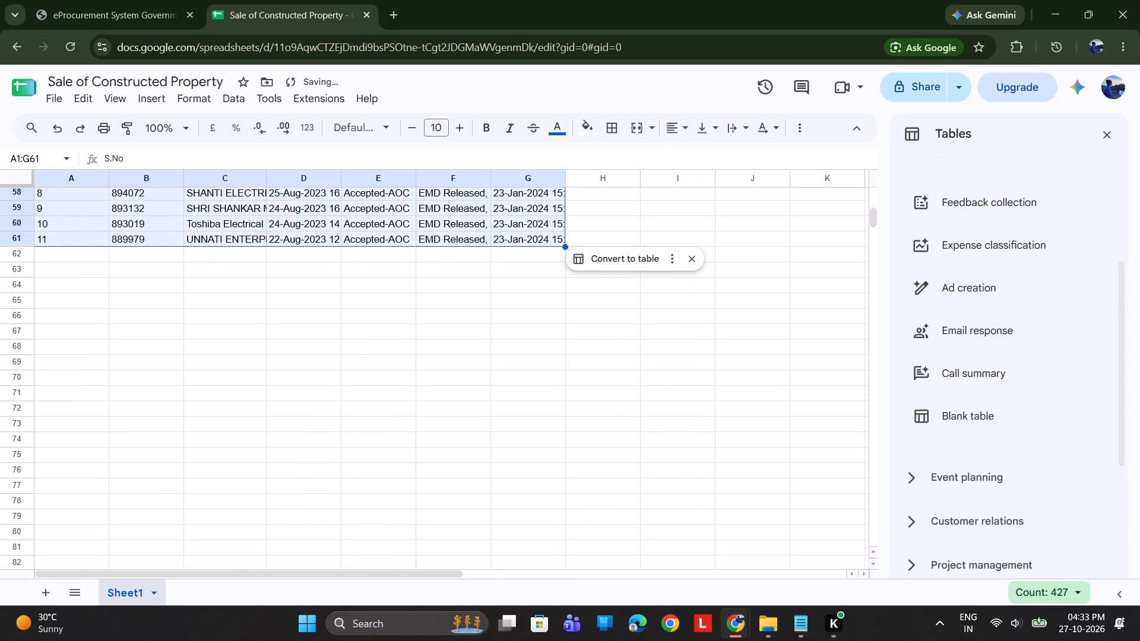
pyautogui.scroll(7, 616, 429)
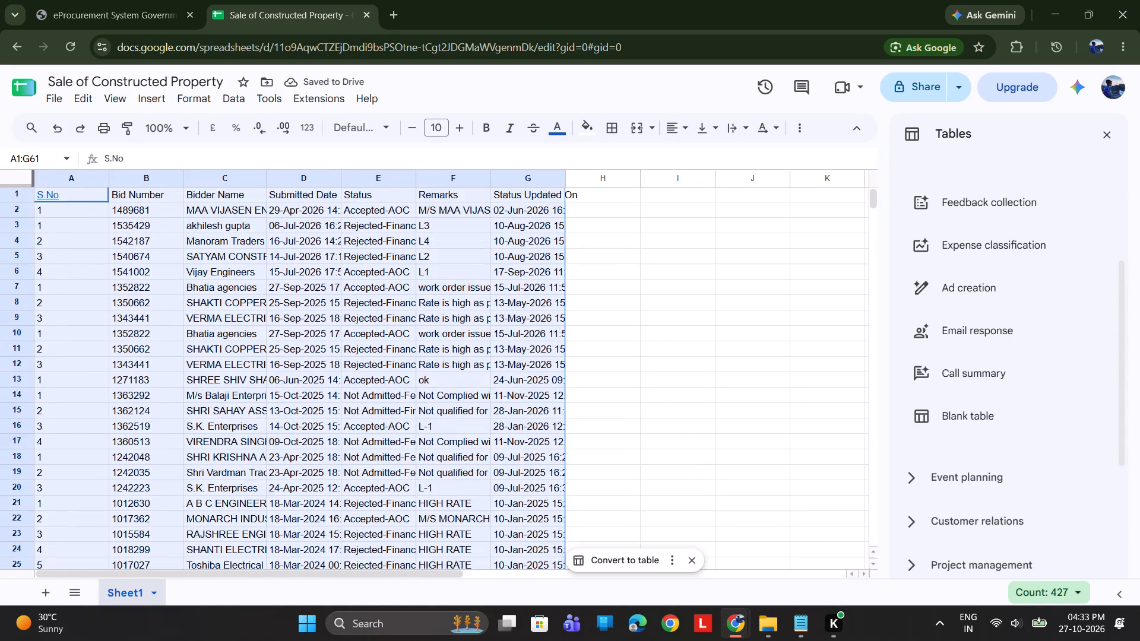
pyautogui.click(103, 180)
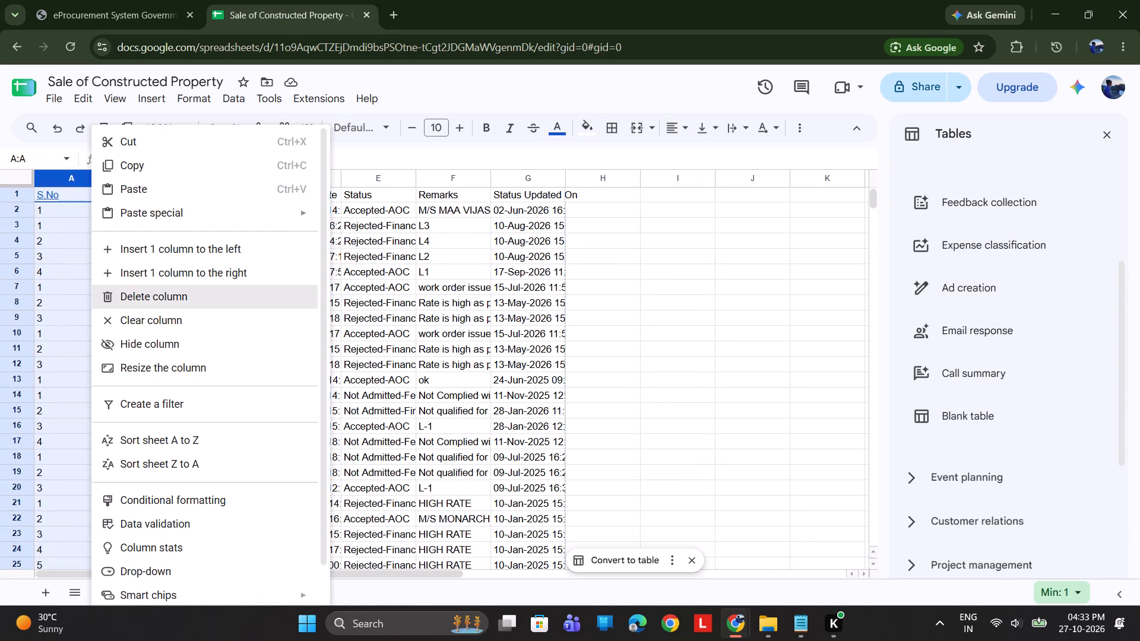
pyautogui.click(244, 300)
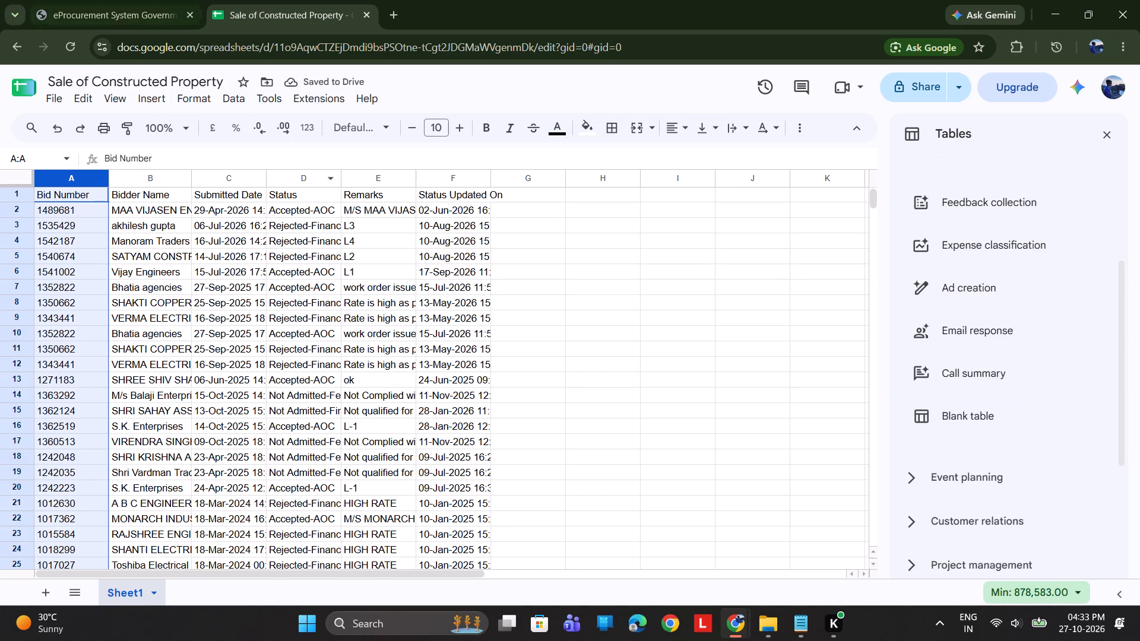
# Return to the portal's Tender Status search page and try to copy its product category name, Pumps/Motors.
pyautogui.click(104, 2)
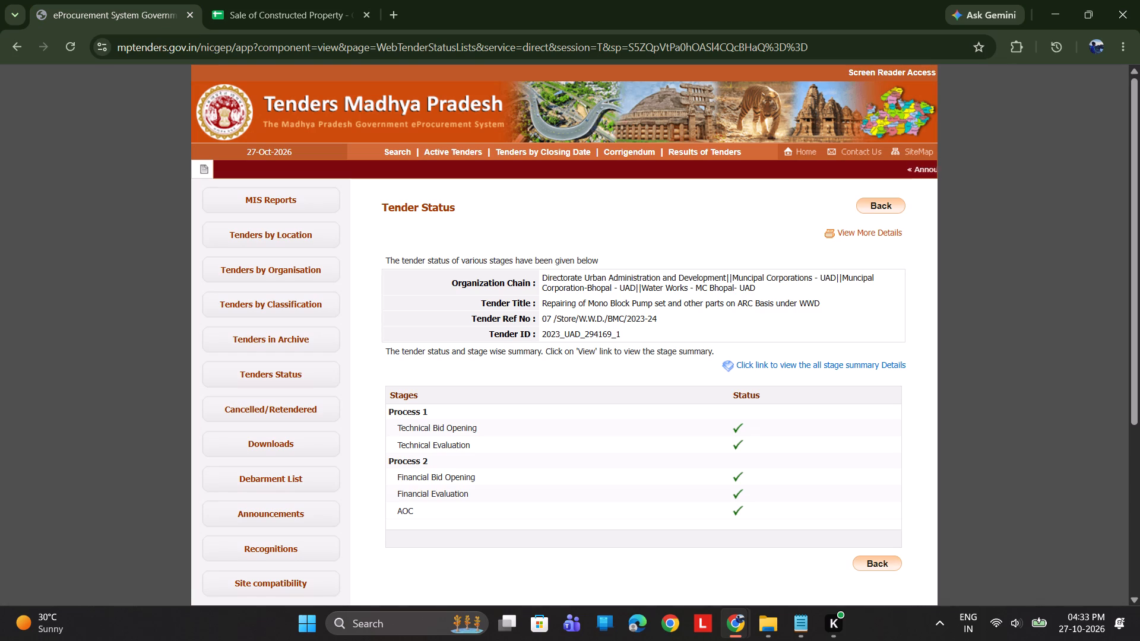
pyautogui.click(879, 562)
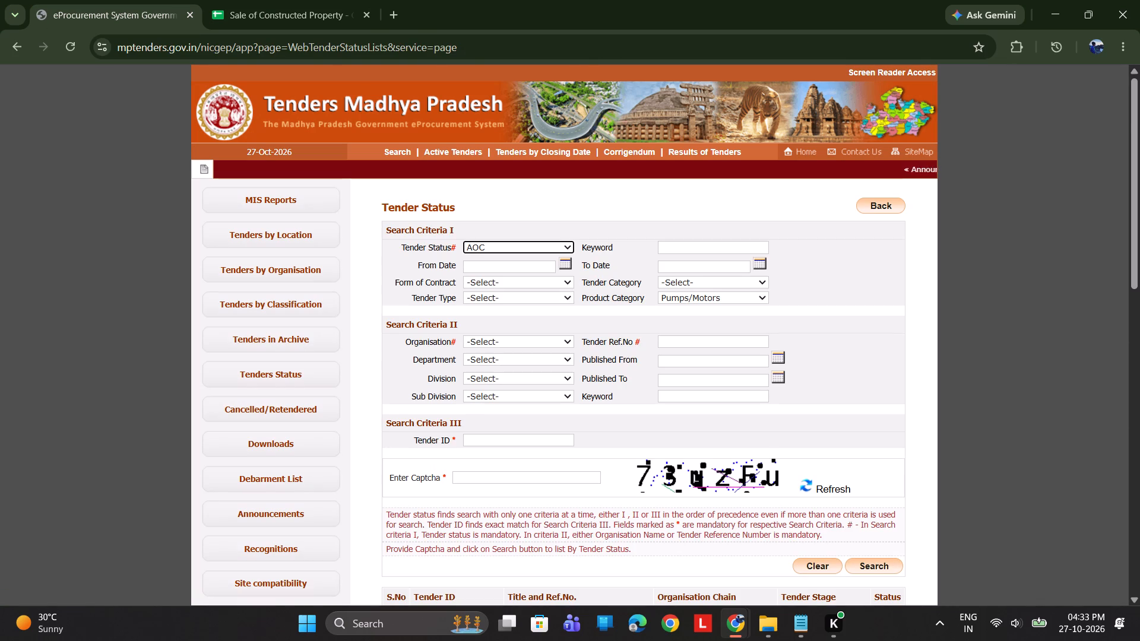
pyautogui.moveTo(783, 296); pyautogui.dragTo(661, 297)
pyautogui.hotkey('ctrl', 'c')
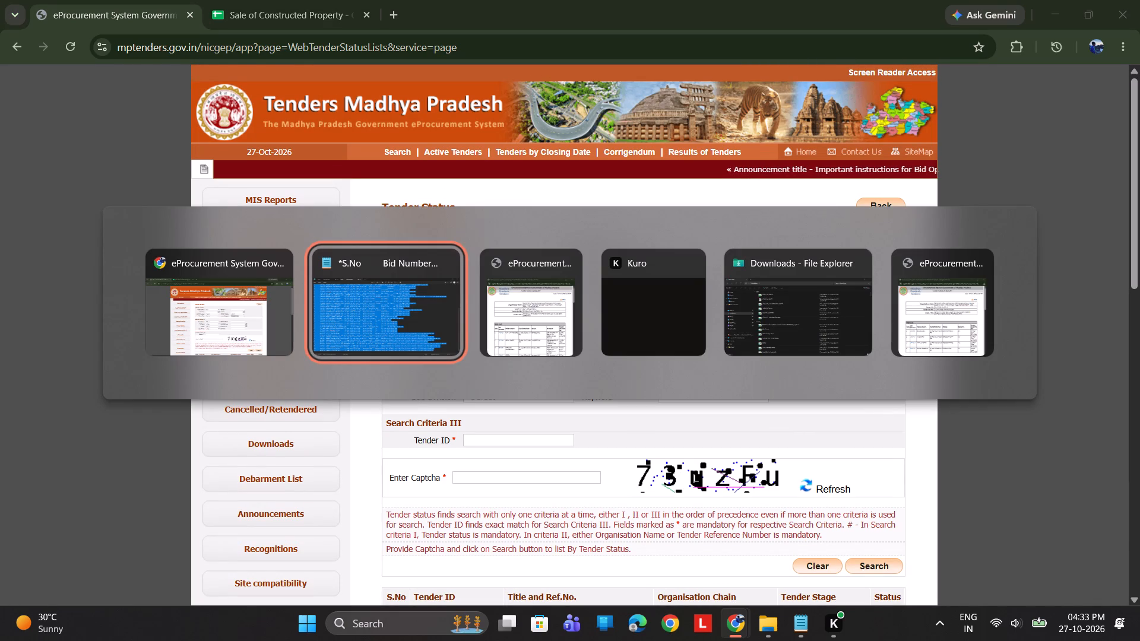
# Return to the Google Sheets spreadsheet and rename it Pumps/Motors using the copied category name.
pyautogui.click(282, 0)
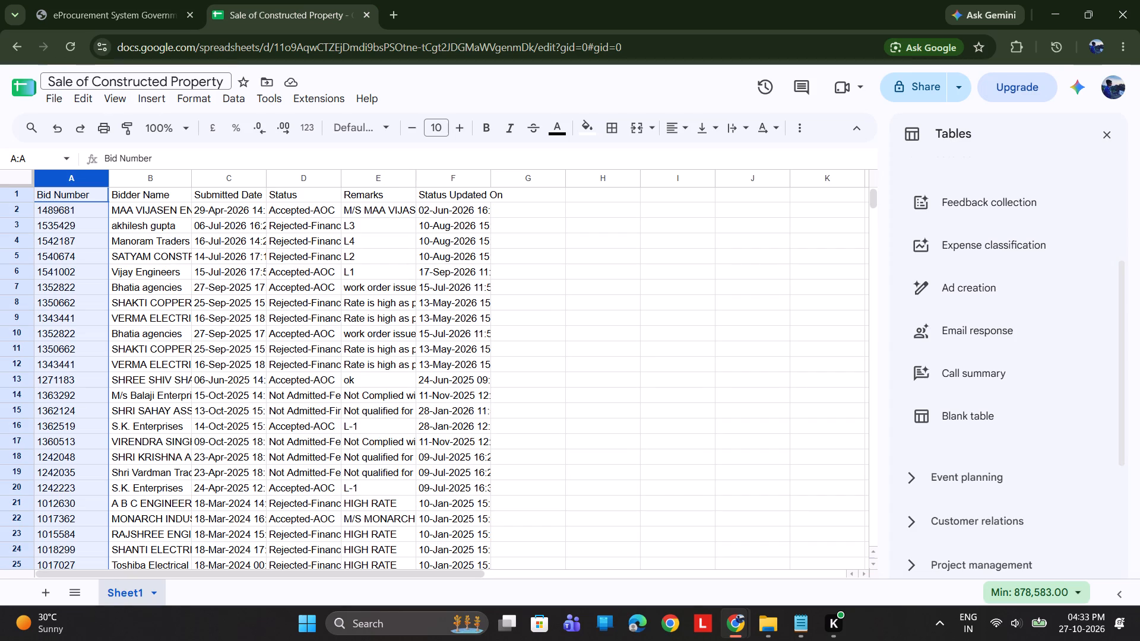
pyautogui.click(223, 81)
pyautogui.moveTo(223, 81); pyautogui.dragTo(27, 63)
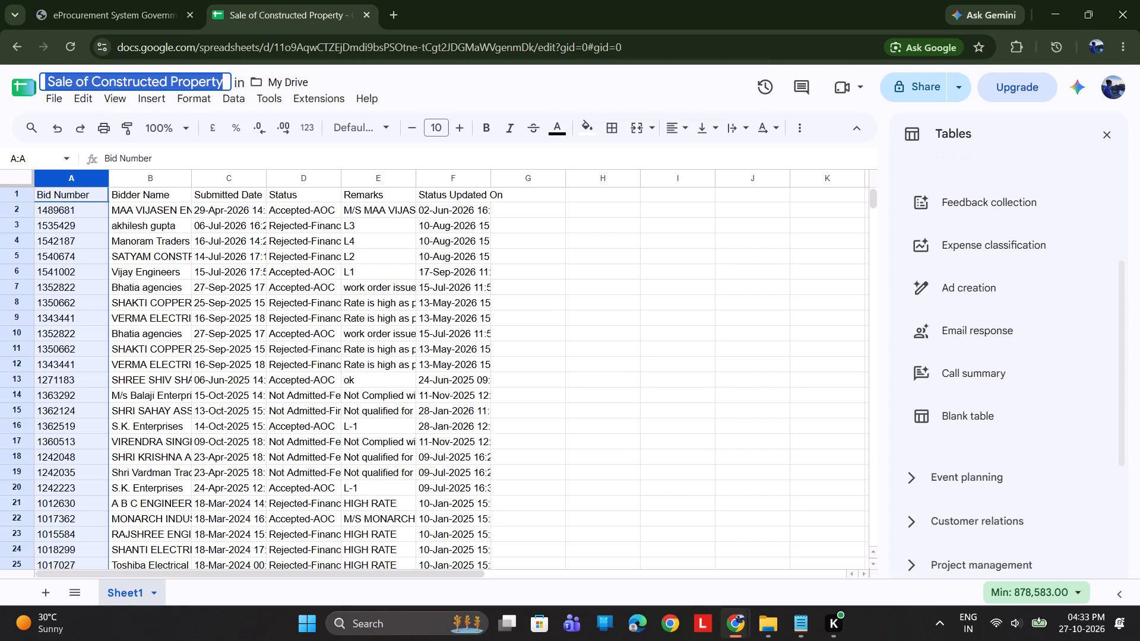
pyautogui.hotkey('ctrl', 'v')
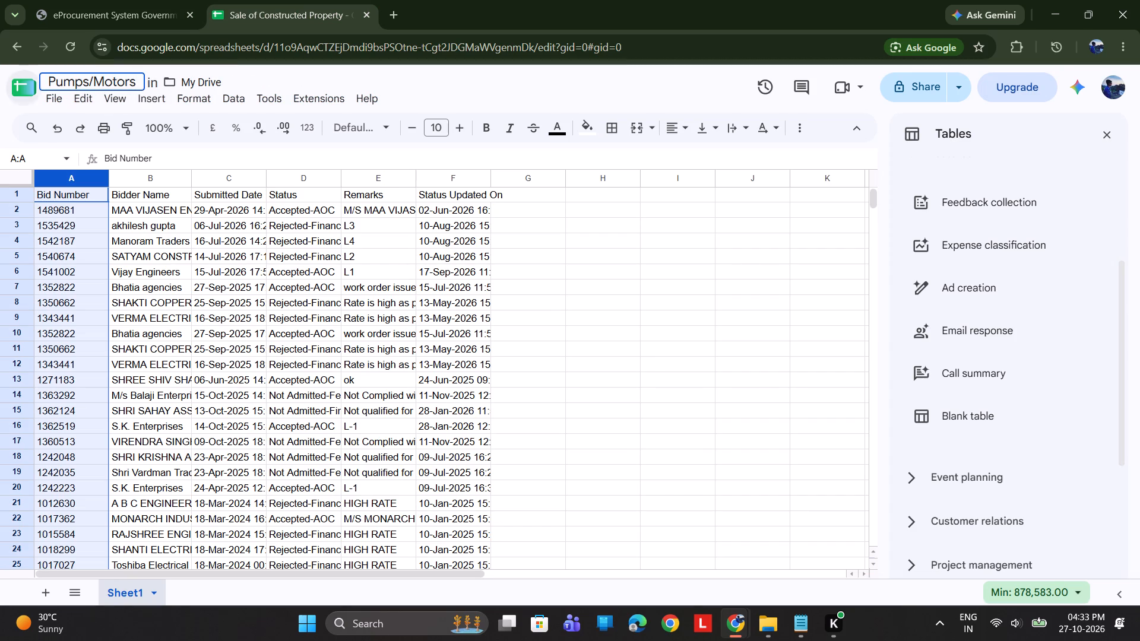
# Download the Pumps/Motors spreadsheet as a Microsoft Excel (.xlsx) file.
pyautogui.click(61, 94)
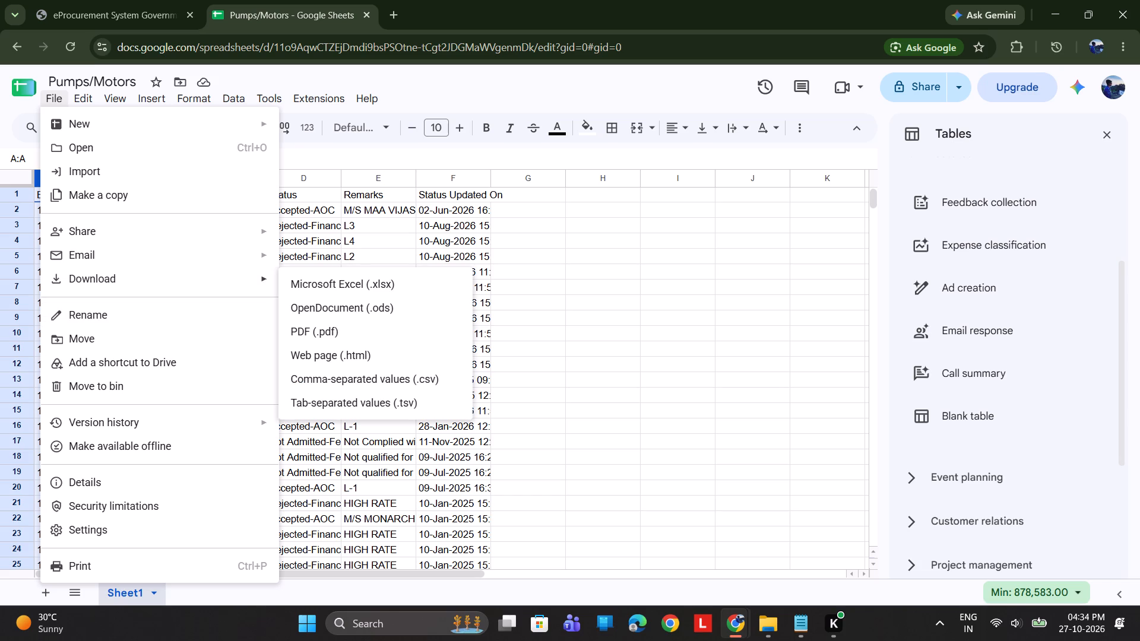
pyautogui.click(344, 285)
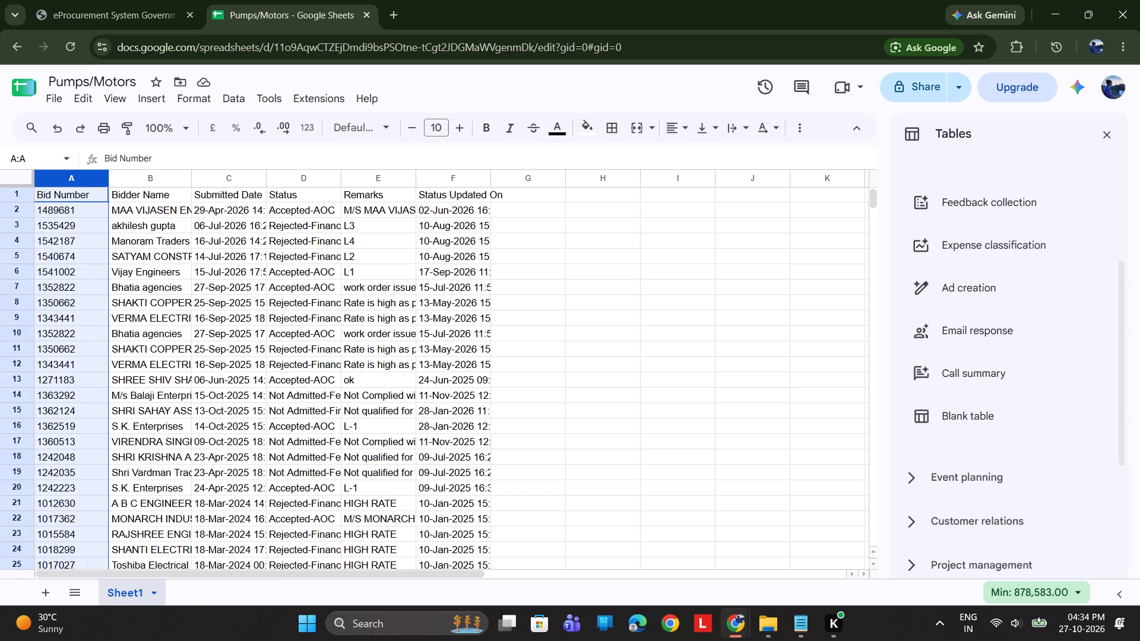
# Back on the portal's Tender Status page, set the Product Category to Publishing/Printing.
pyautogui.click(156, 0)
pyautogui.click(752, 300)
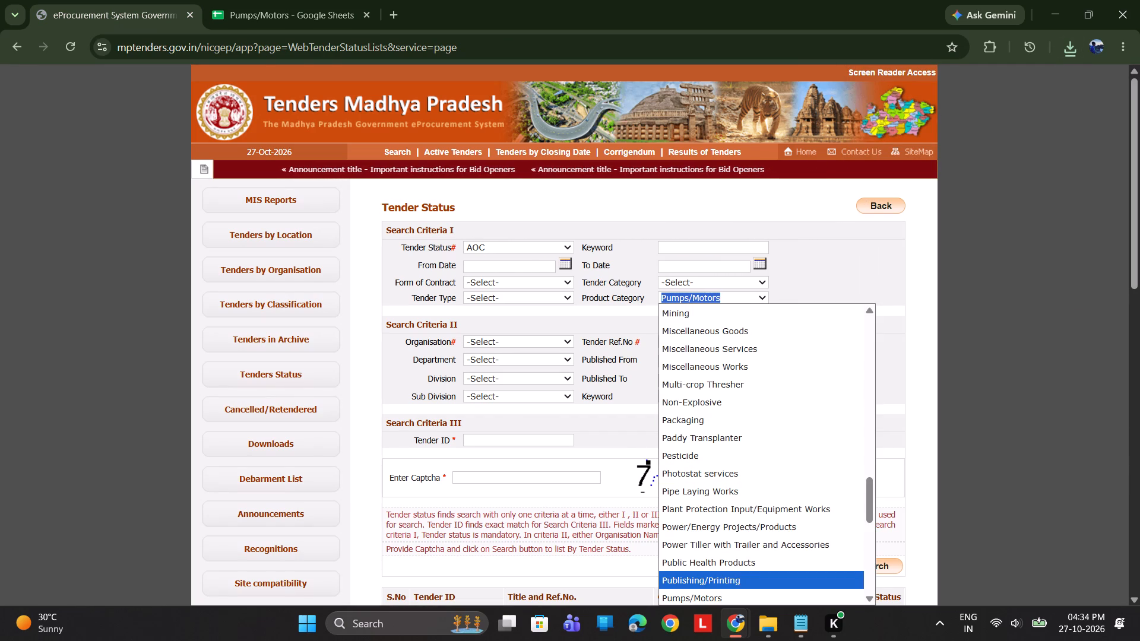
pyautogui.scroll(-2, 716, 580)
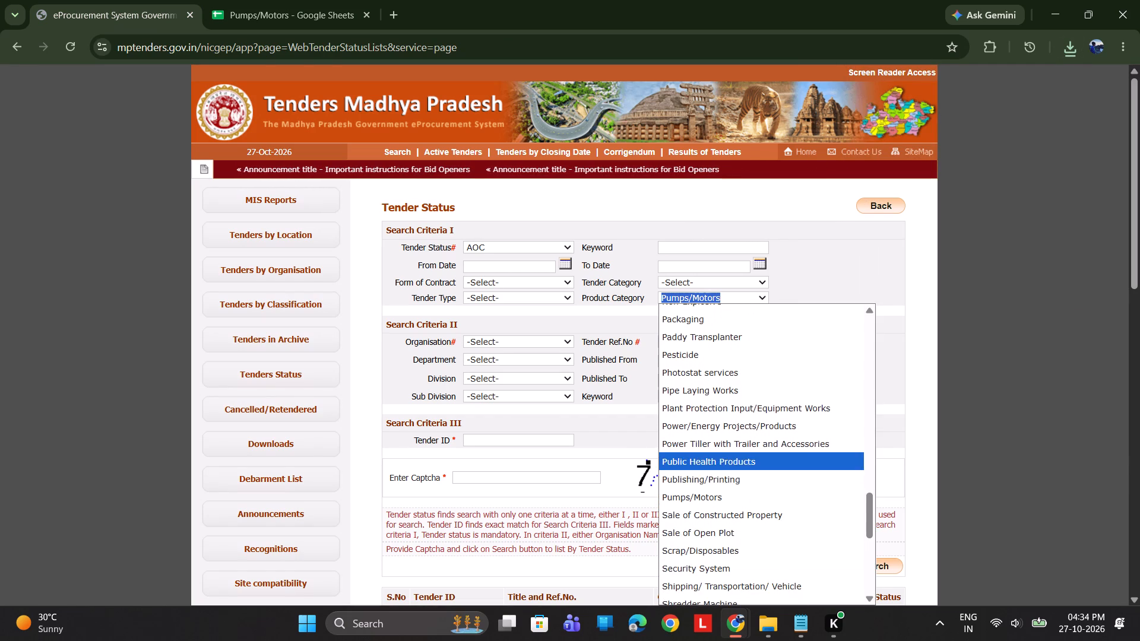
pyautogui.click(759, 476)
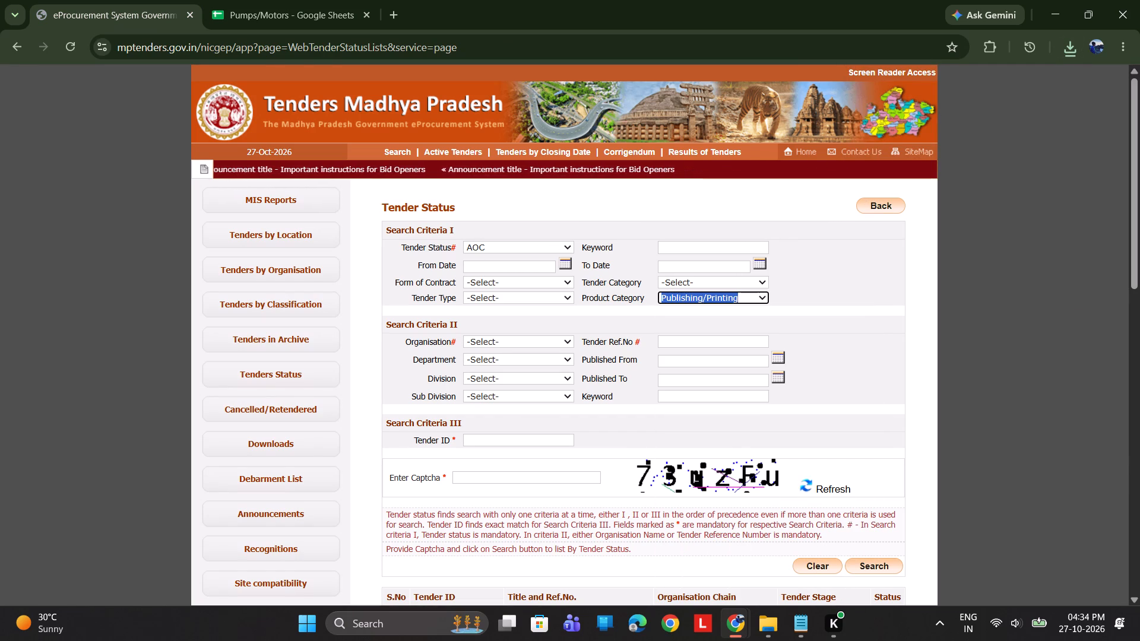
pyautogui.click(822, 312)
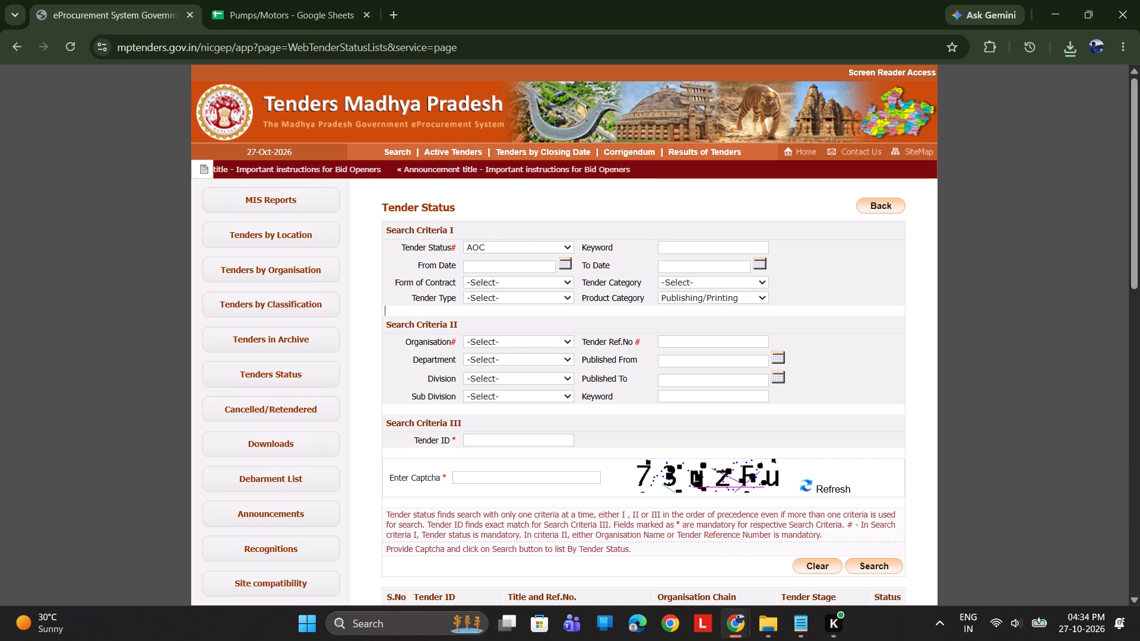
# Enter the displayed captcha, run the search for AOC-stage Publishing/Printing tenders, and look over the resulting tender list.
pyautogui.click(512, 475)
pyautogui.press('7')
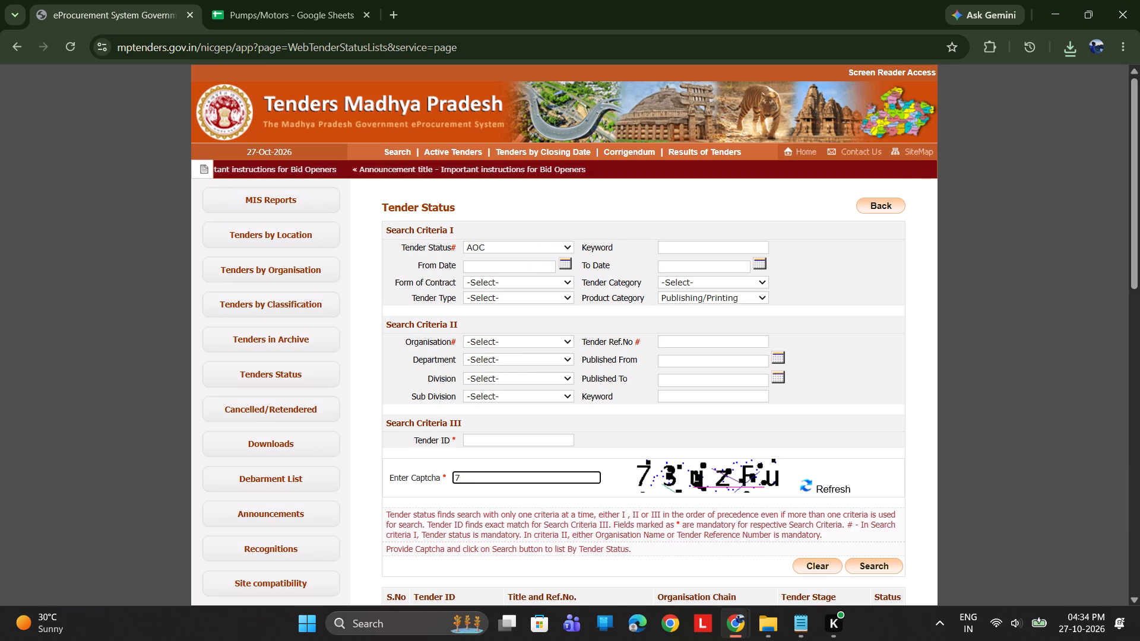
pyautogui.press('3')
pyautogui.press('u')
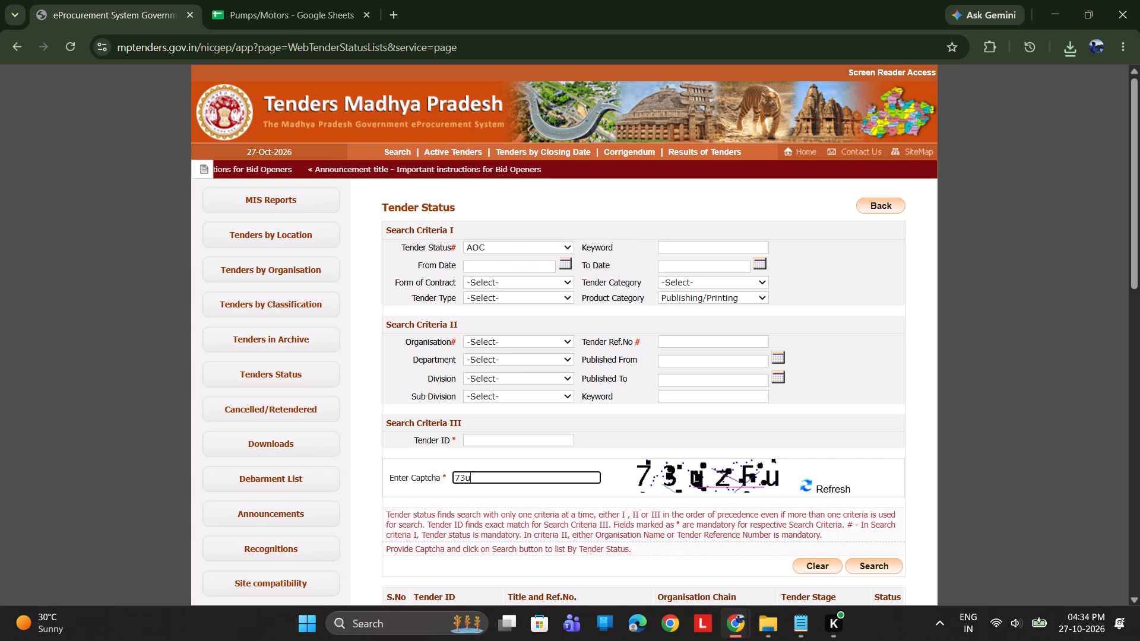
pyautogui.press('z')
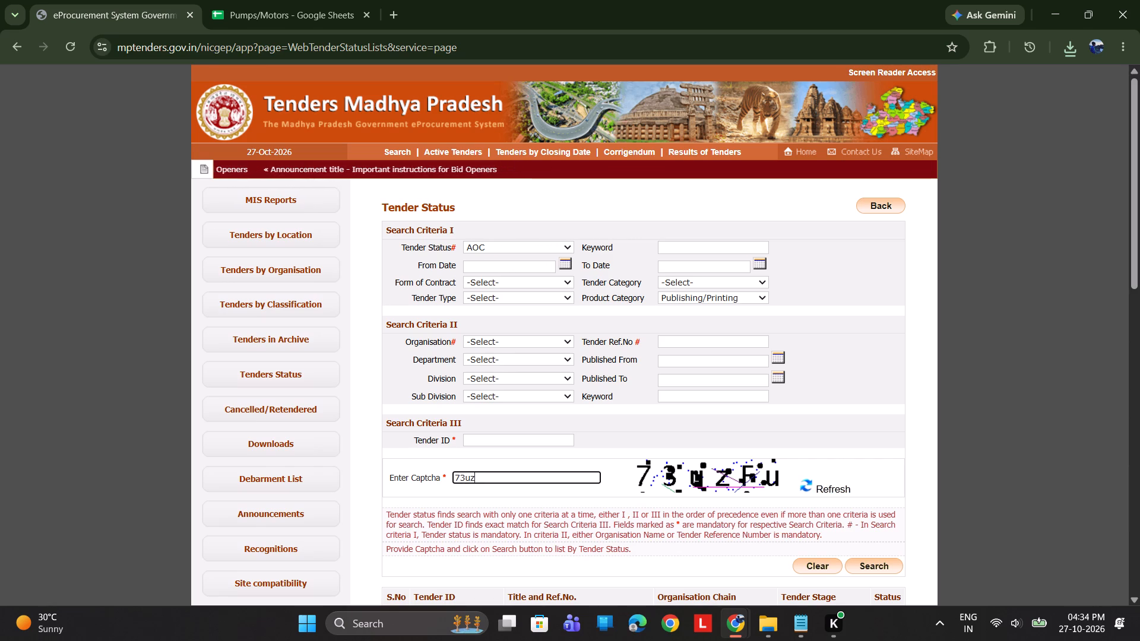
pyautogui.hotkey('shift', 'f')
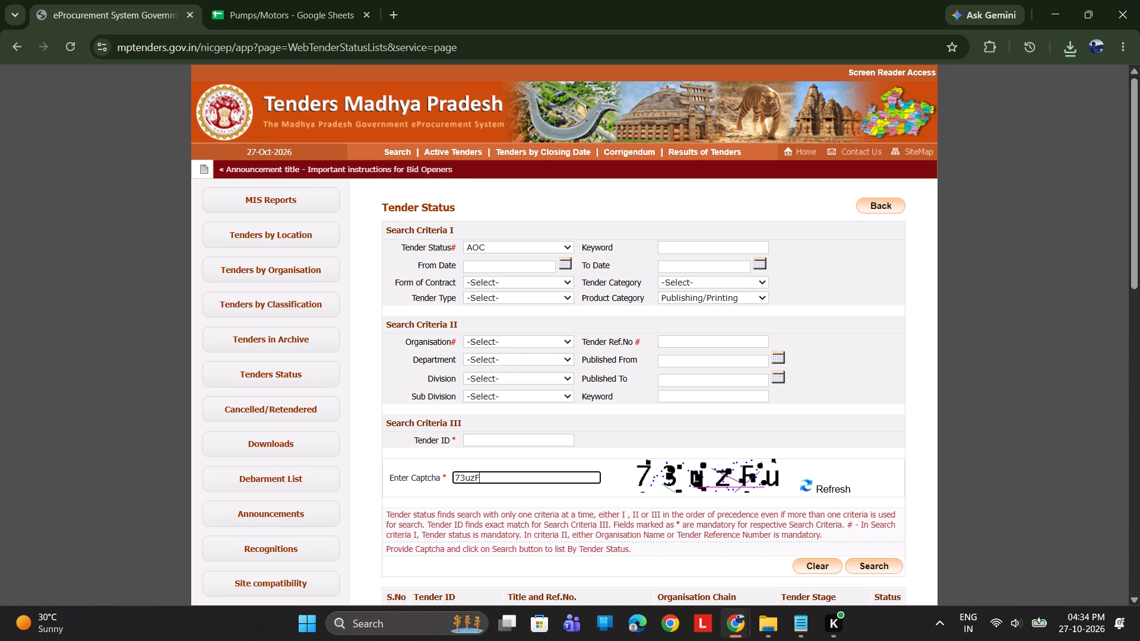
pyautogui.press('u')
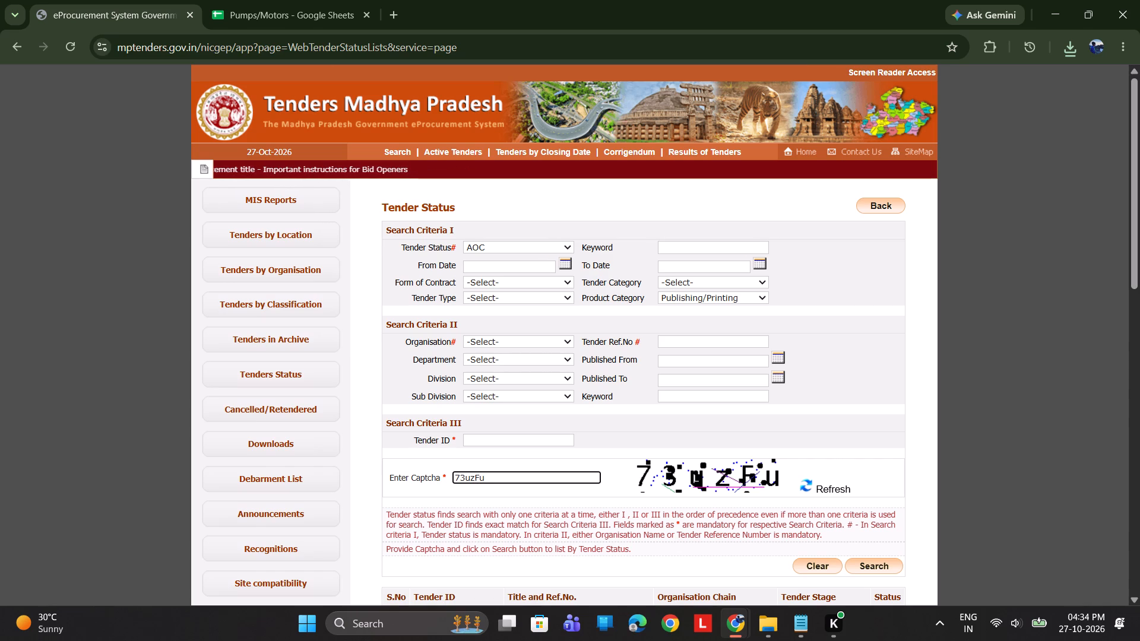
pyautogui.click(870, 568)
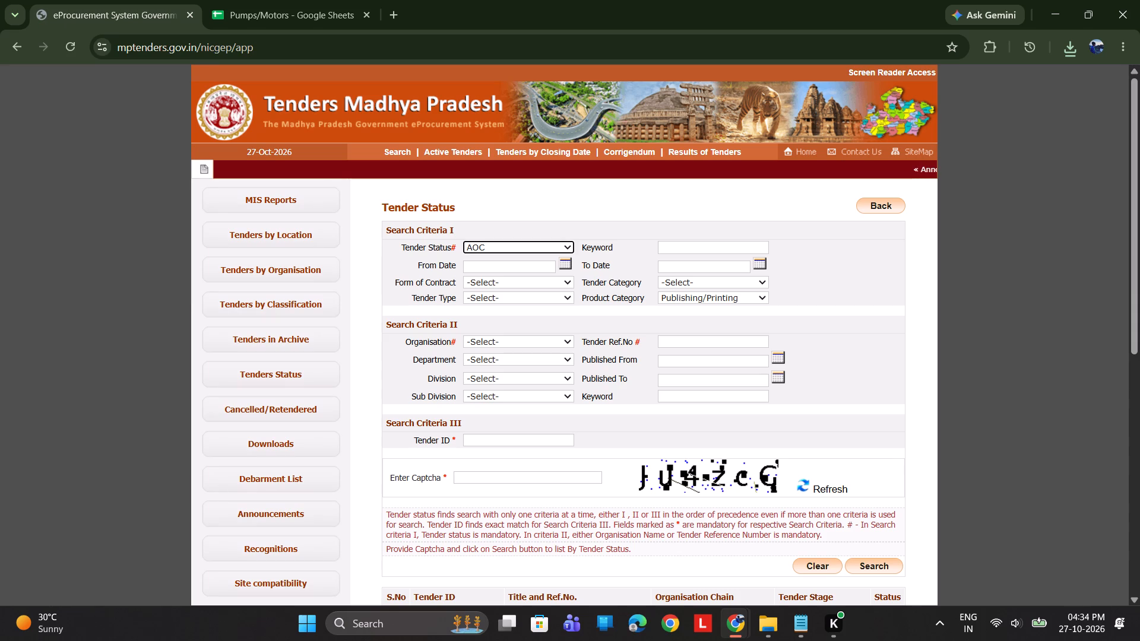
pyautogui.scroll(-4, 848, 486)
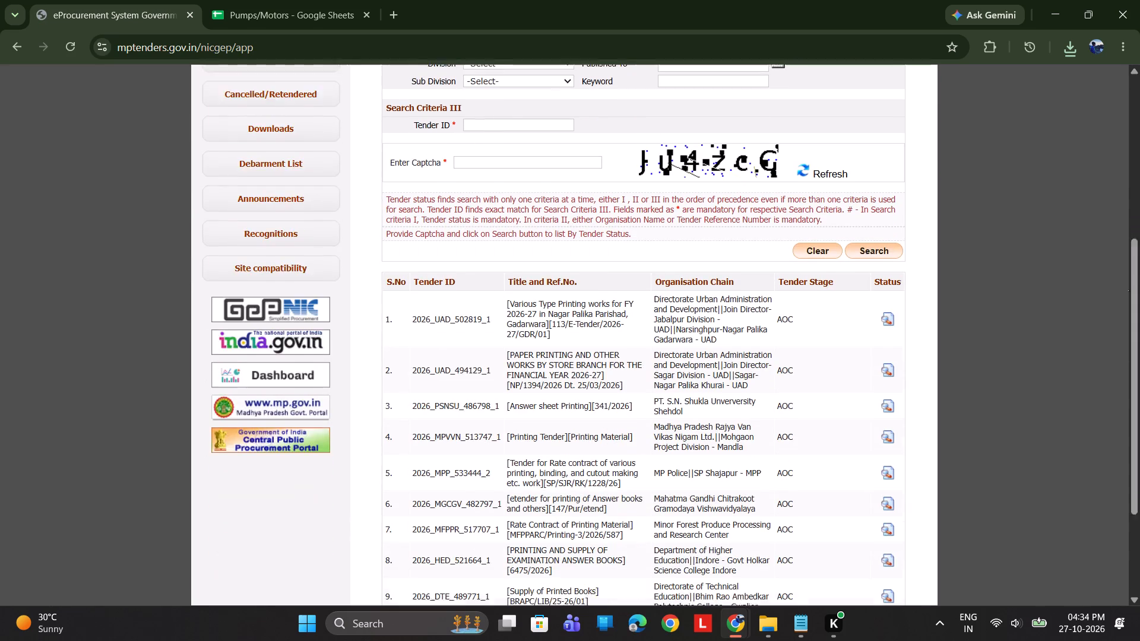
pyautogui.hscroll(1, 848, 486)
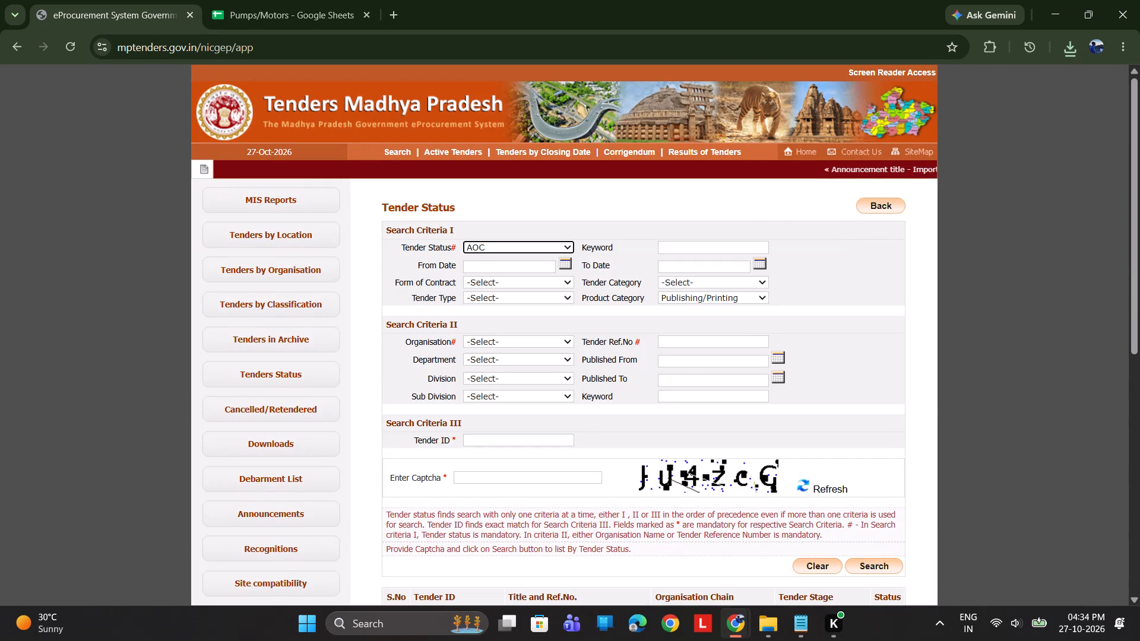
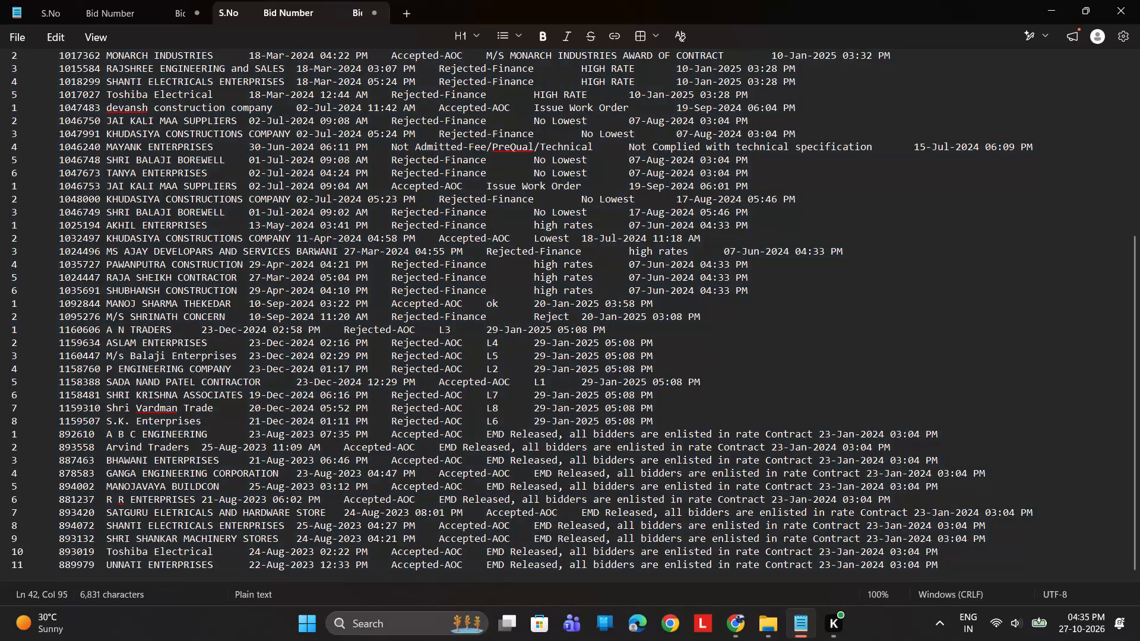
# Open a new blank tab in Notepad for the Publishing/Printing bidder data.
pyautogui.click(410, 4)
pyautogui.click(404, 14)
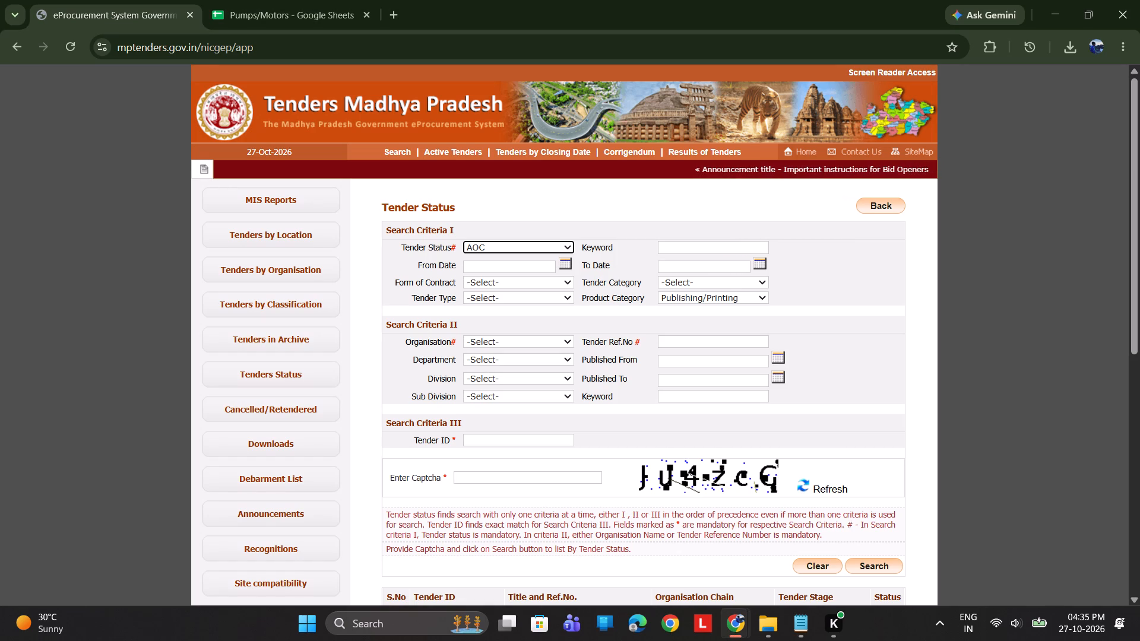
# Open the all-stage summary of tender 2026_UAD_502819_1 on the portal and copy its Bids List, headers included, into the blank Notepad tab.
pyautogui.scroll(-2, 548, 481)
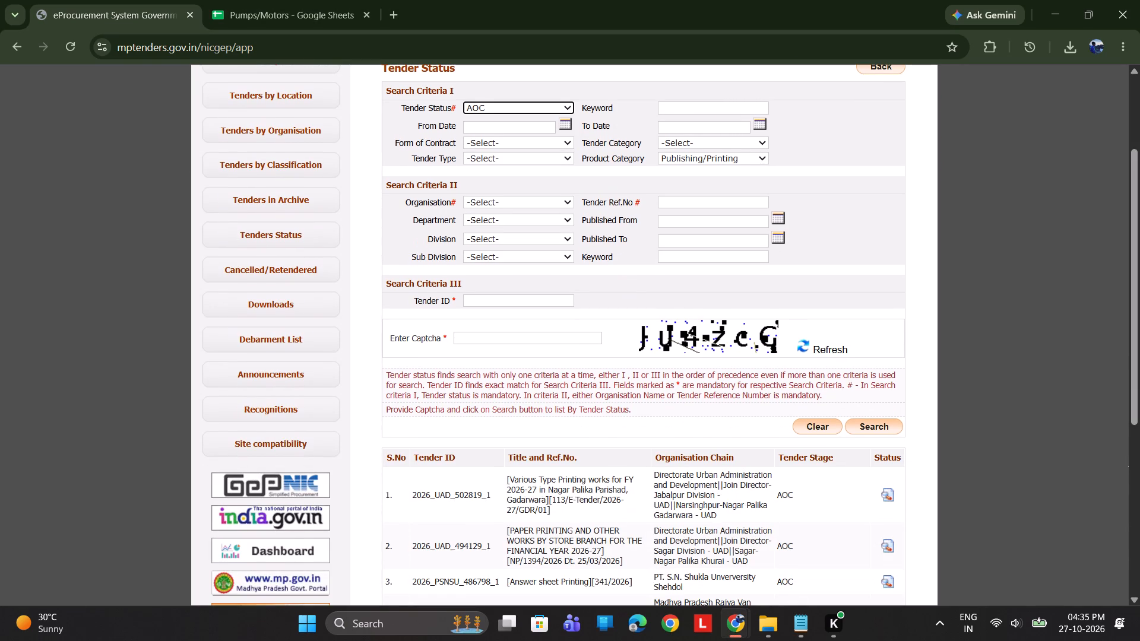
pyautogui.click(885, 496)
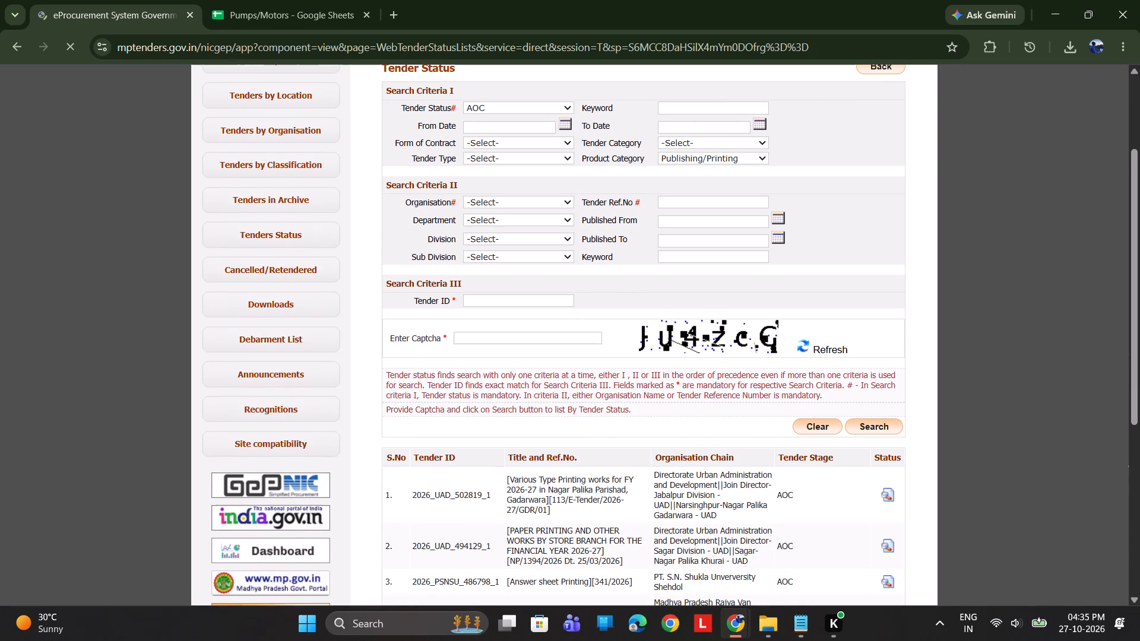
pyautogui.click(798, 366)
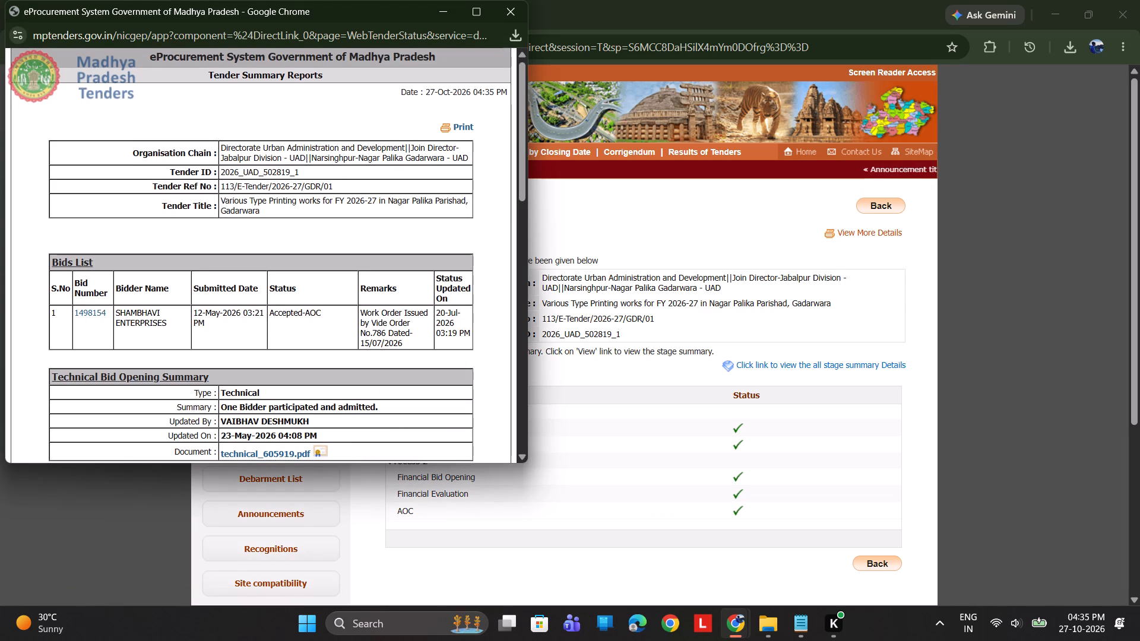
pyautogui.moveTo(471, 339); pyautogui.dragTo(39, 290)
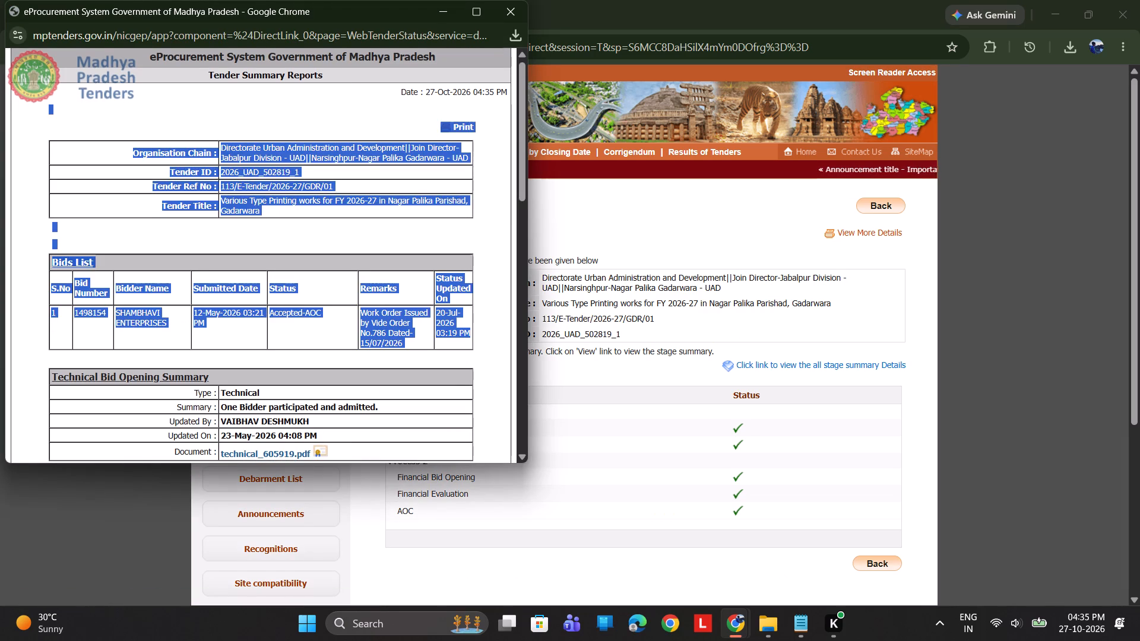
pyautogui.moveTo(39, 290); pyautogui.dragTo(49, 296)
pyautogui.hotkey('ctrl', 'c')
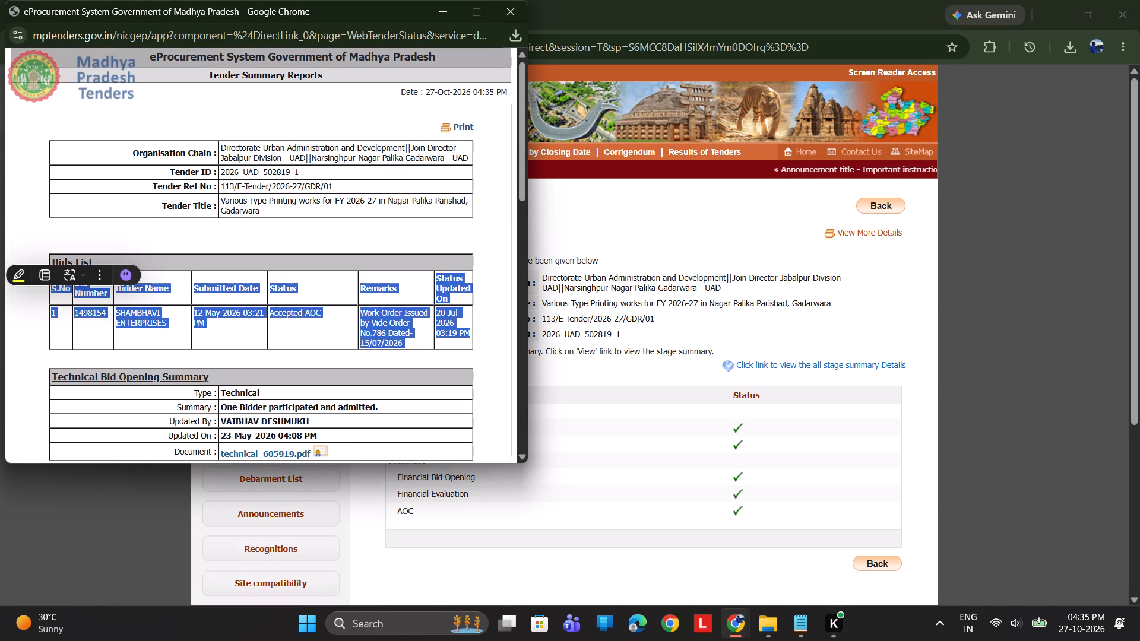
pyautogui.click(175, 310)
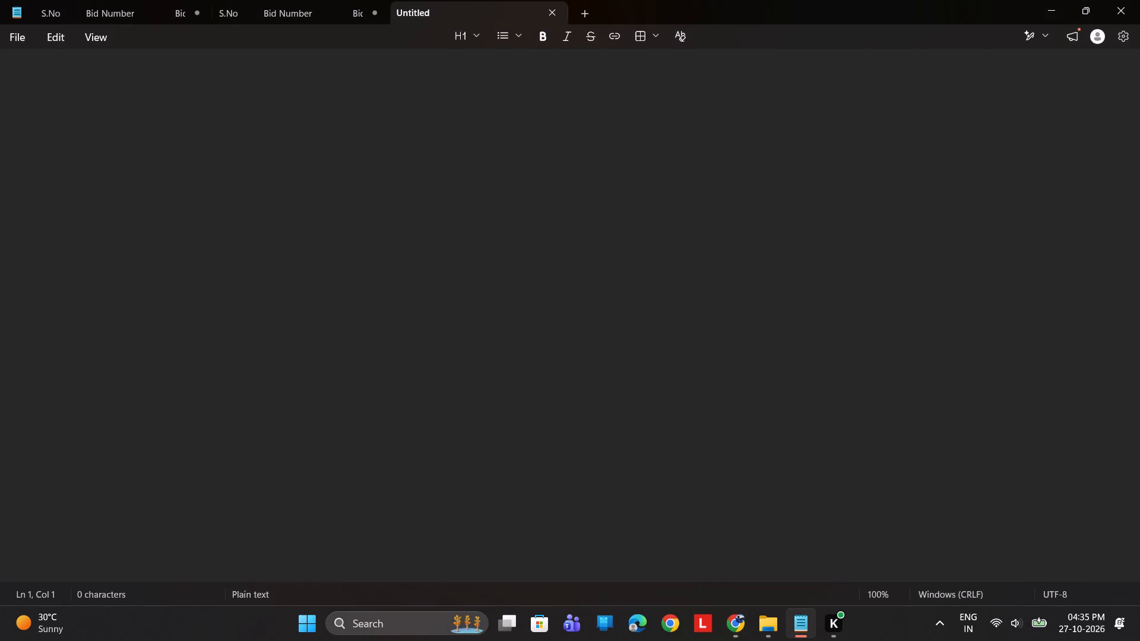
pyautogui.hotkey('ctrl', 'v')
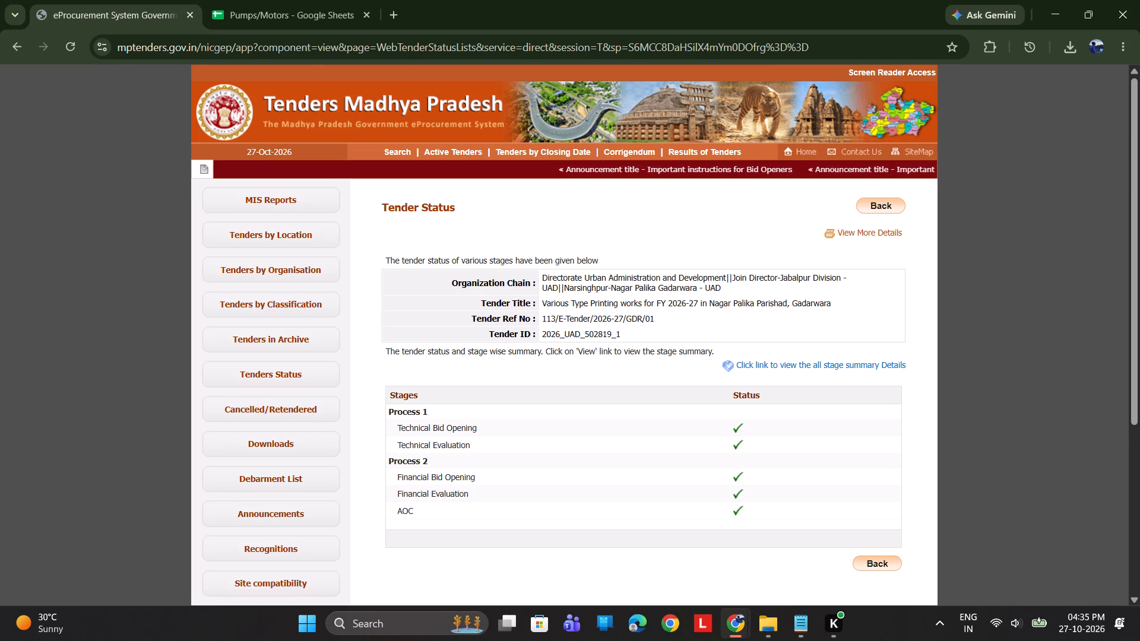
# Return to the portal's tender list, open the stage summary of 2026_UAD_494129_1, and append its bidder row without headers to the Notepad list.
pyautogui.click(881, 561)
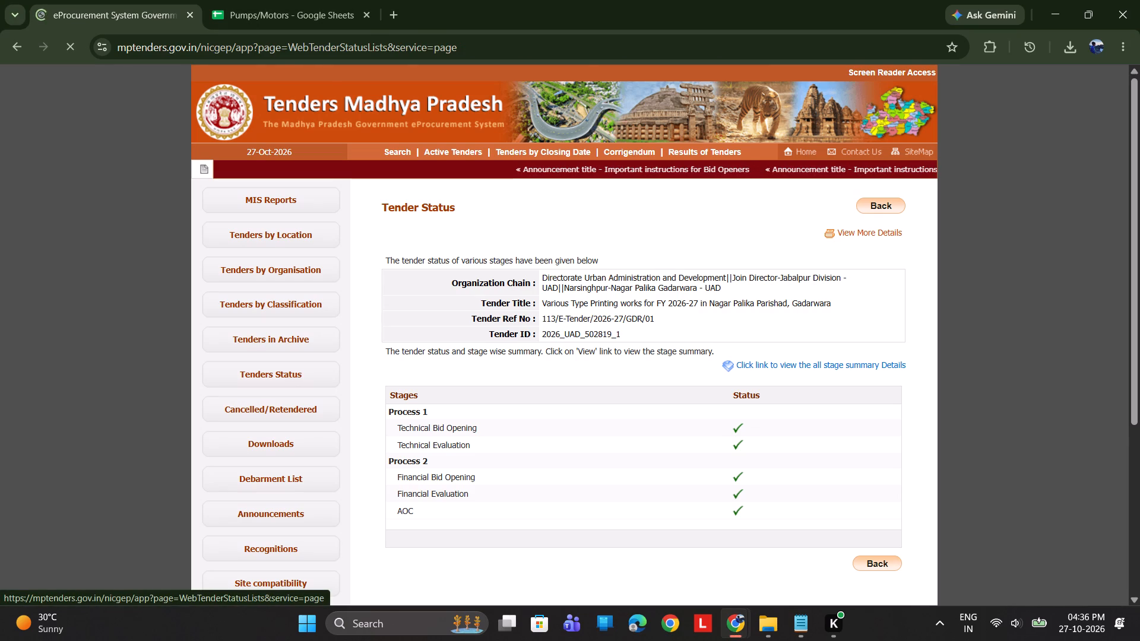
pyautogui.scroll(-2, 853, 519)
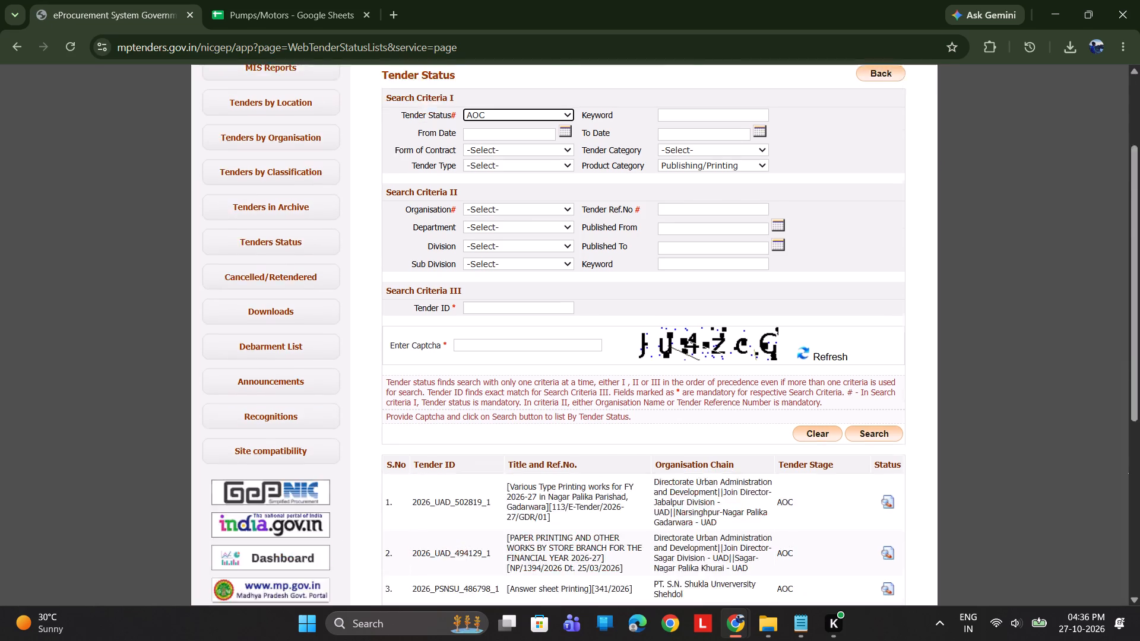
pyautogui.scroll(-1, 853, 519)
pyautogui.click(885, 390)
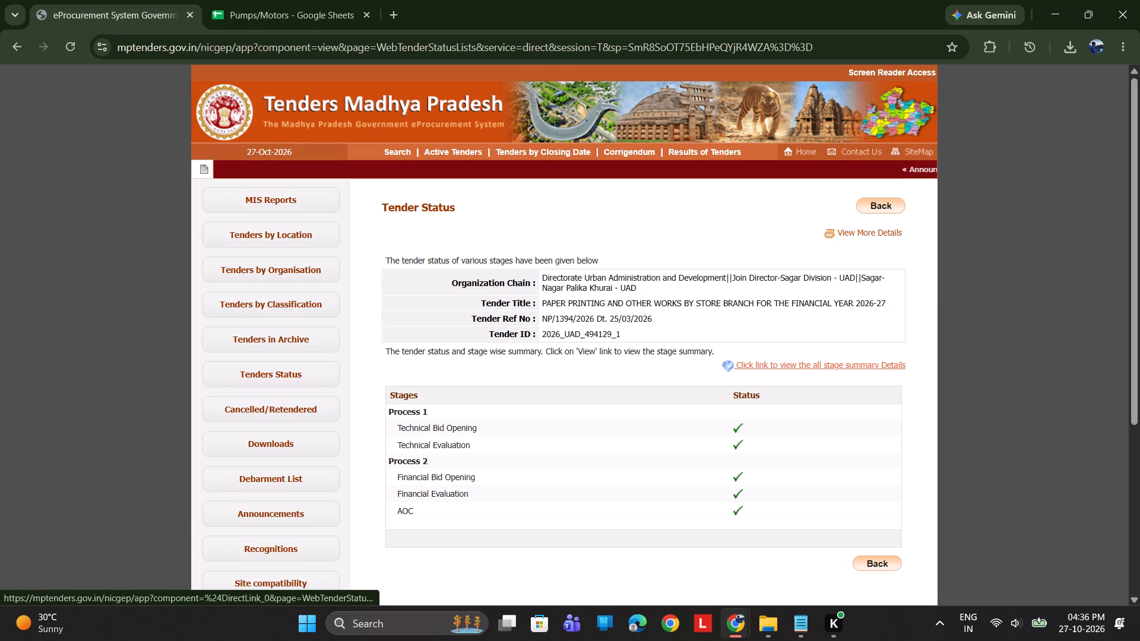
pyautogui.click(813, 367)
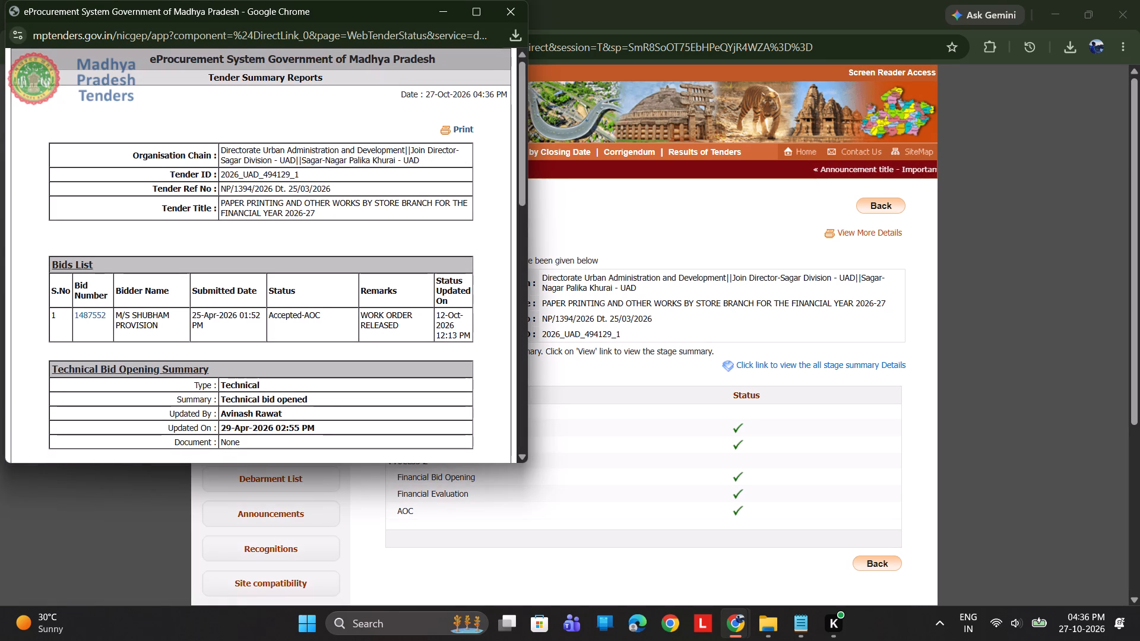
pyautogui.moveTo(468, 335); pyautogui.dragTo(56, 322)
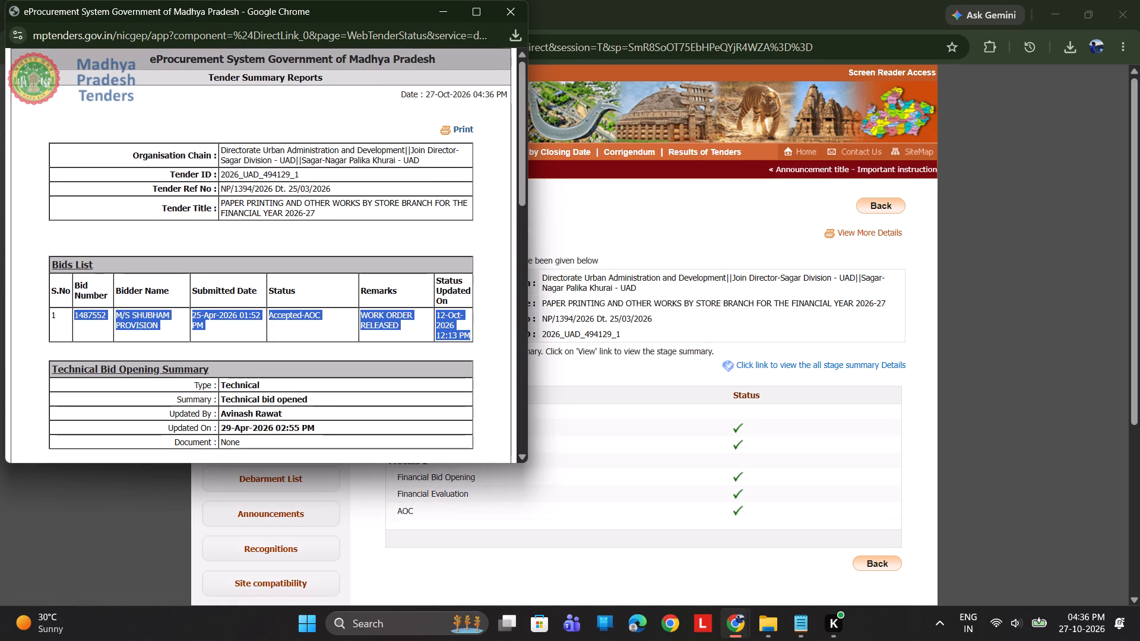
pyautogui.moveTo(56, 322); pyautogui.dragTo(53, 323)
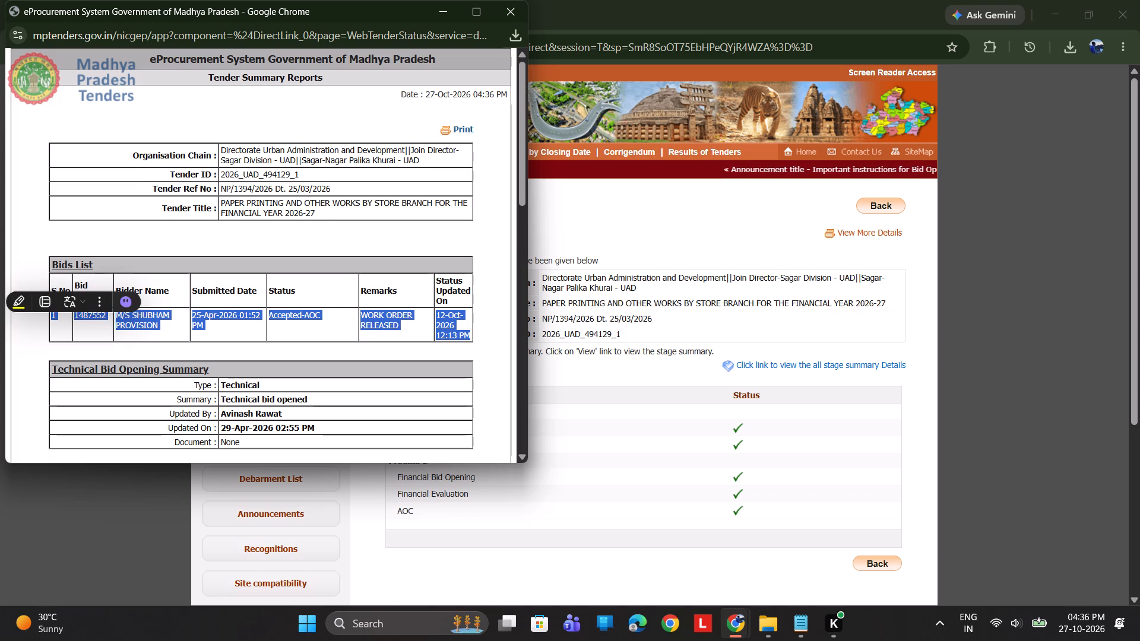
pyautogui.hotkey('ctrl', 'c')
pyautogui.click(239, 325)
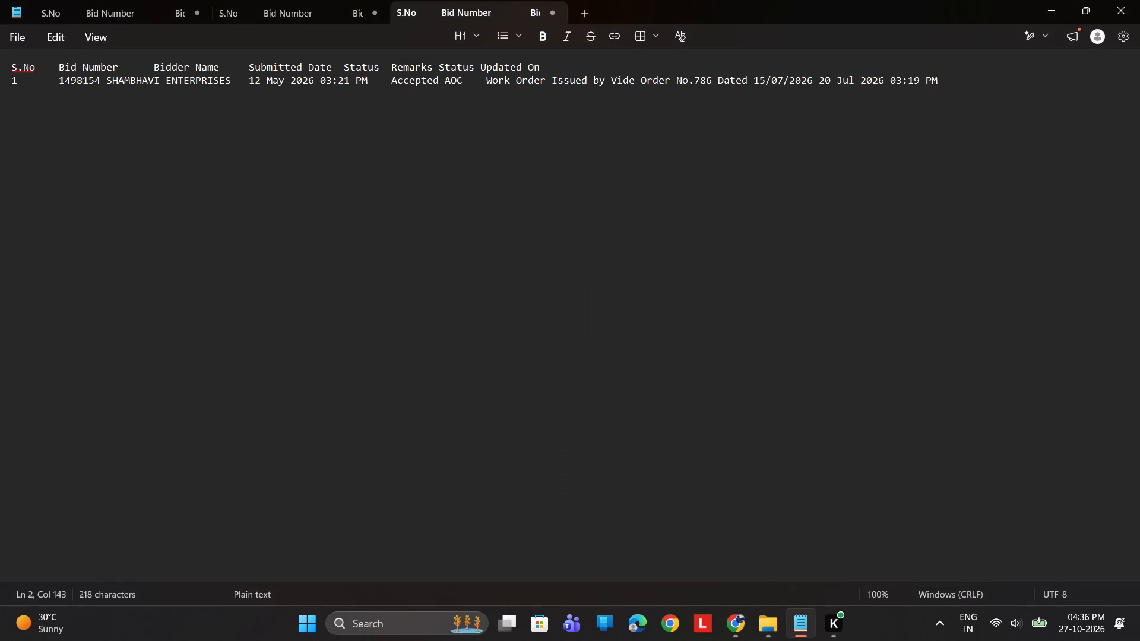
pyautogui.press('Return')
pyautogui.hotkey('ctrl', 'v')
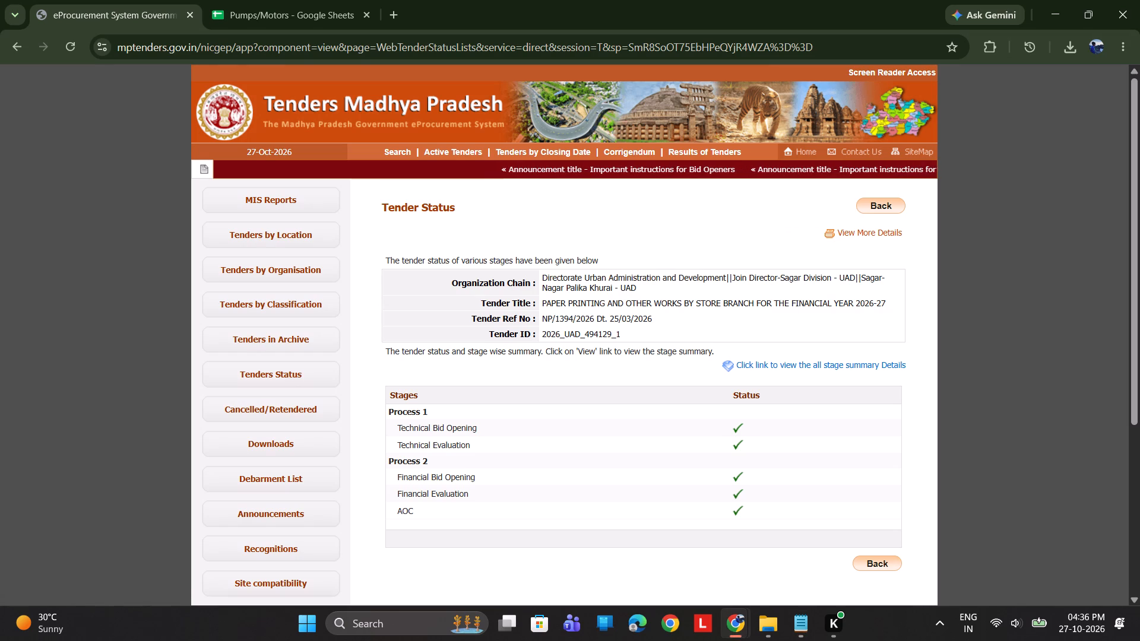
# From the portal's tender list, open the stage summary of 2026_PSNSU_486798_1 and append all four bidder rows, without headers, to the Notepad list.
pyautogui.click(872, 562)
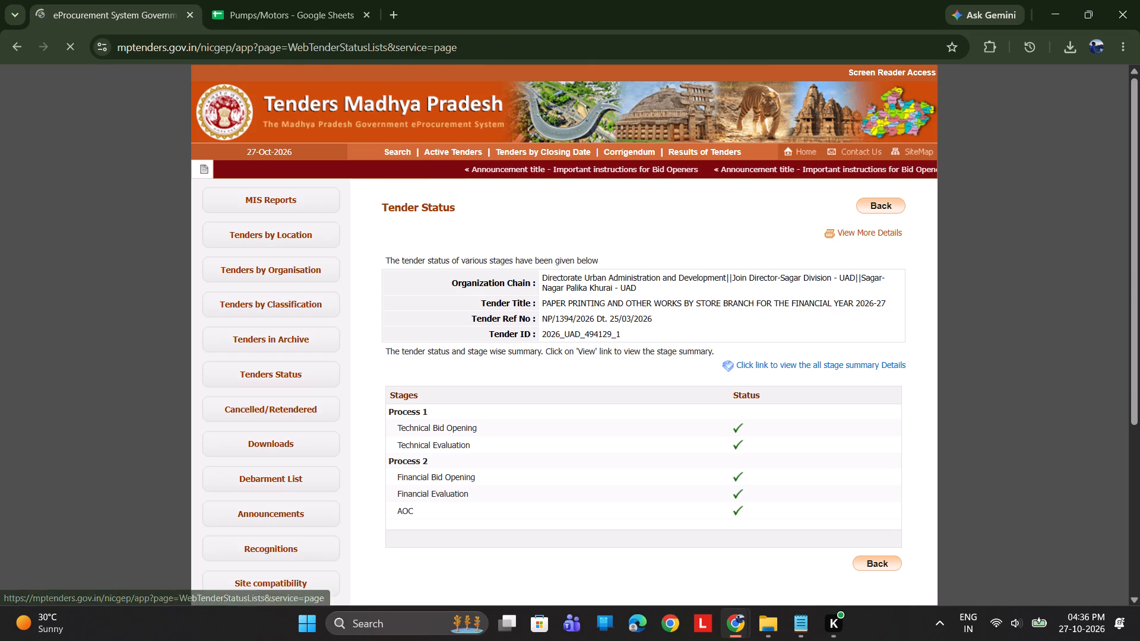
pyautogui.scroll(-2, 850, 446)
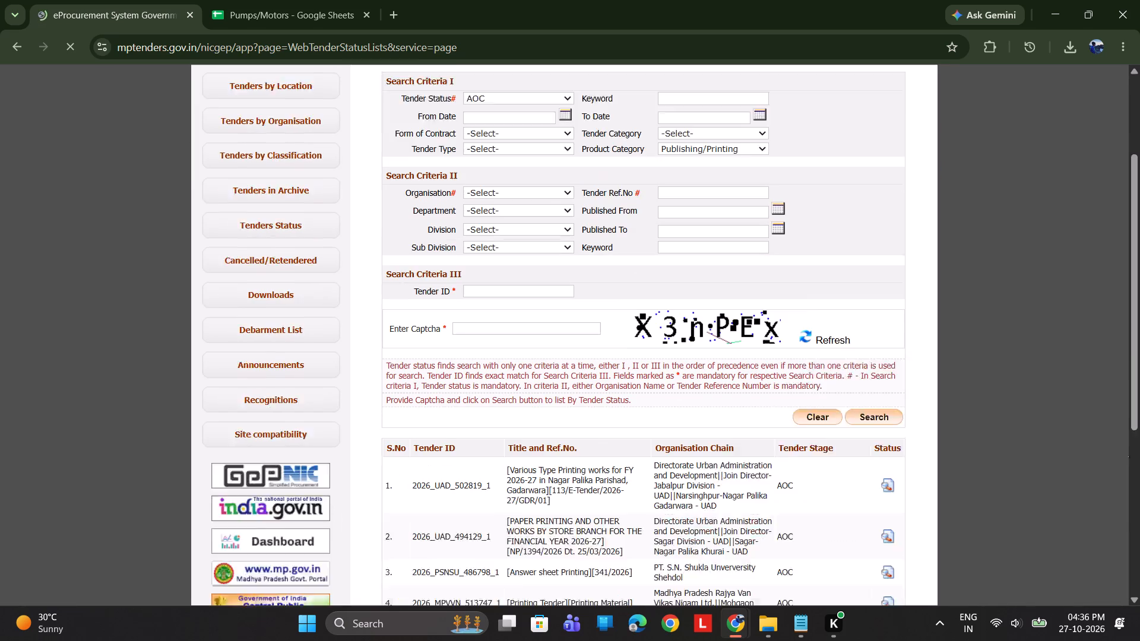
pyautogui.scroll(-4, 850, 446)
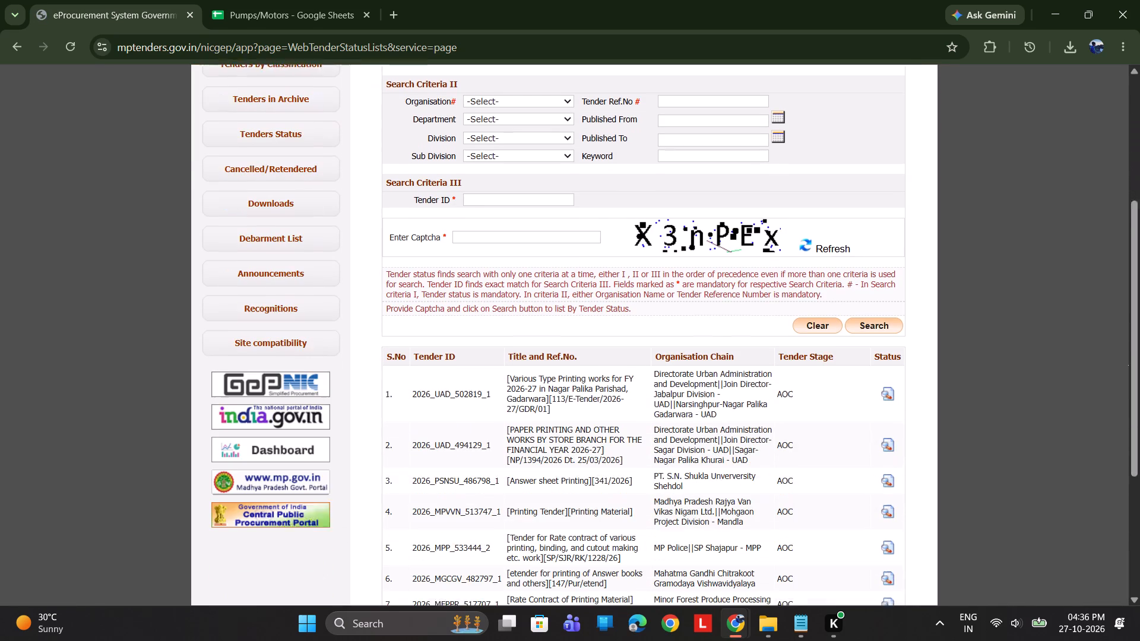
pyautogui.scroll(-1, 847, 447)
pyautogui.click(886, 450)
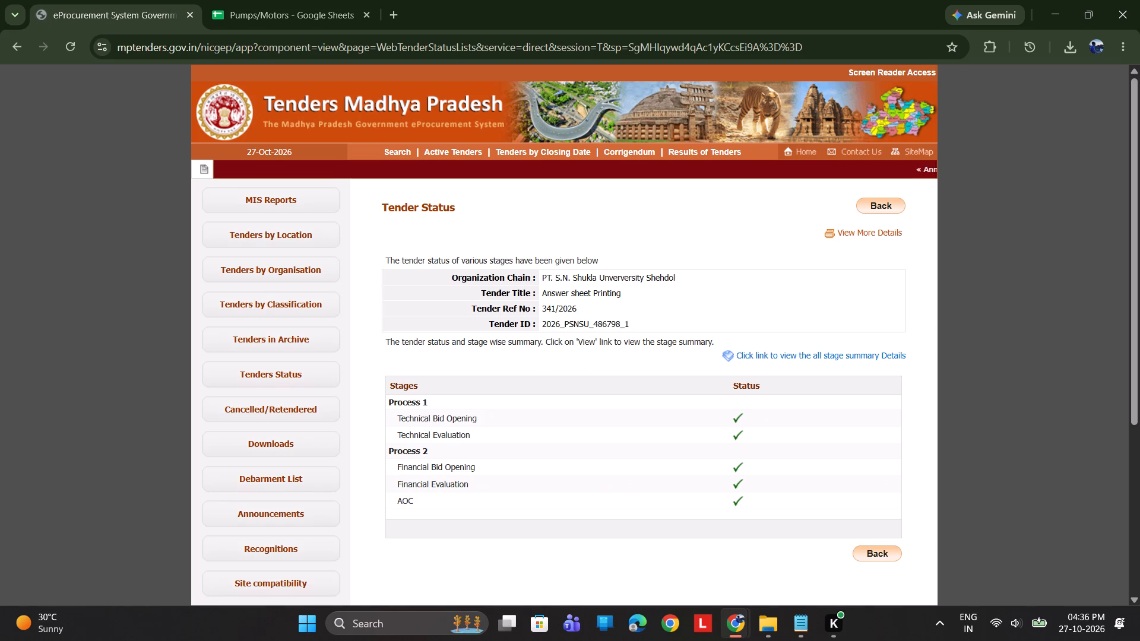
pyautogui.click(824, 353)
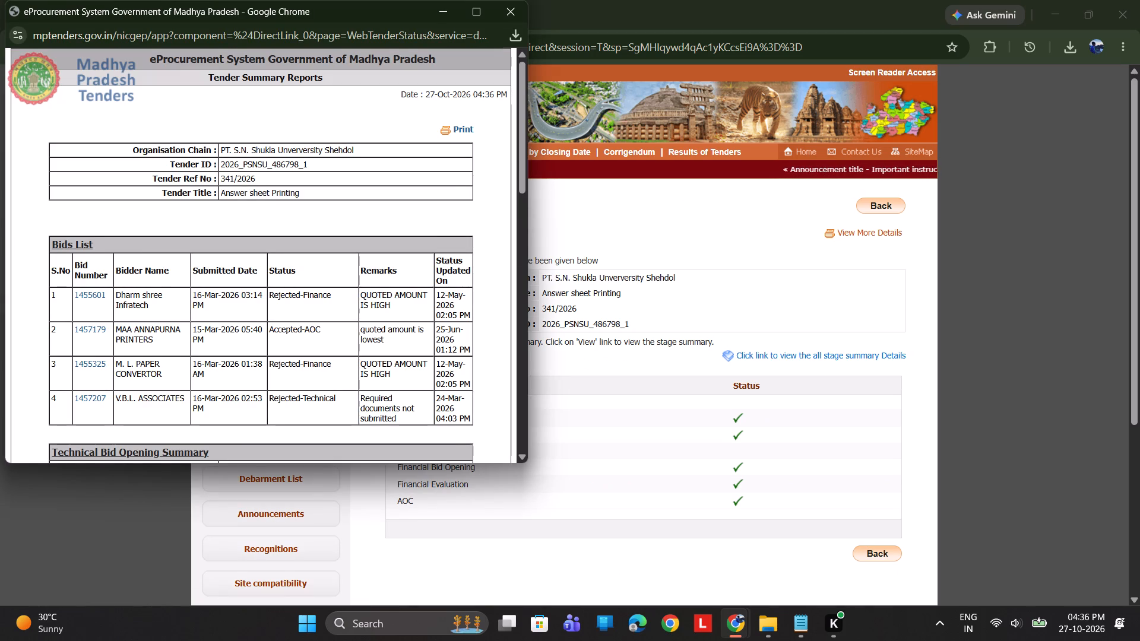
pyautogui.moveTo(468, 417); pyautogui.dragTo(53, 300)
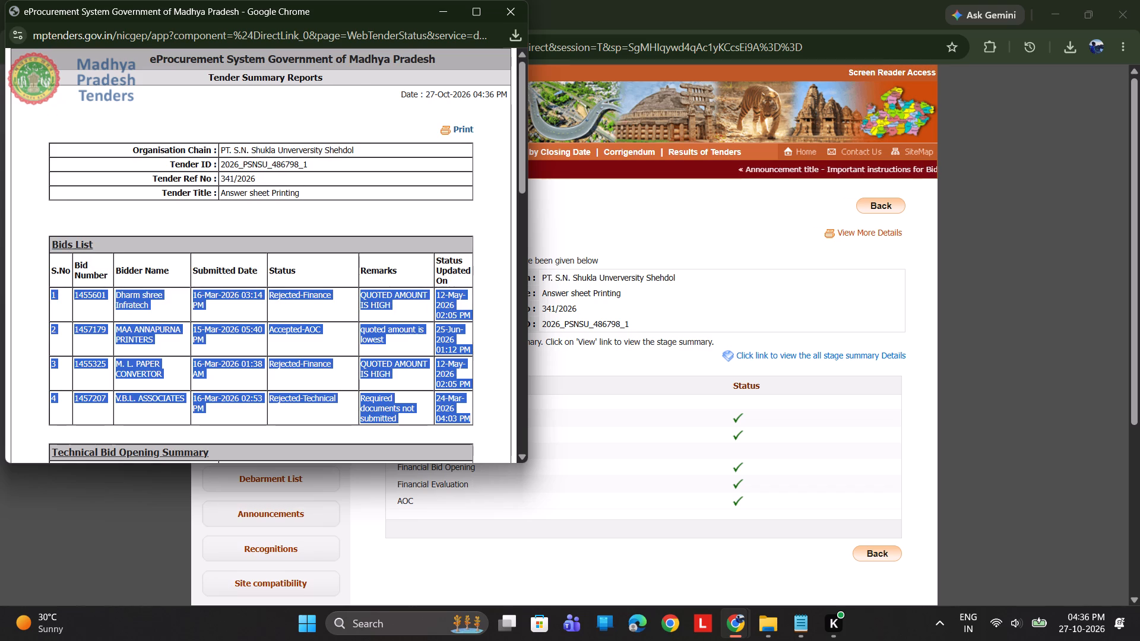
pyautogui.moveTo(53, 300); pyautogui.dragTo(50, 304)
pyautogui.hotkey('ctrl', 'c')
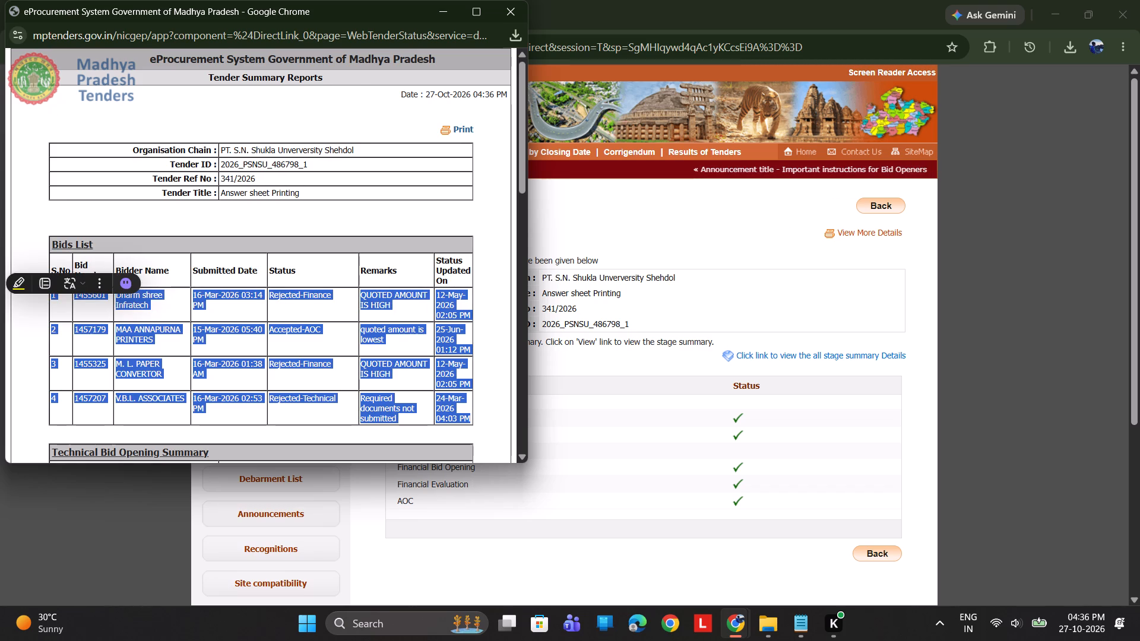
pyautogui.click(303, 346)
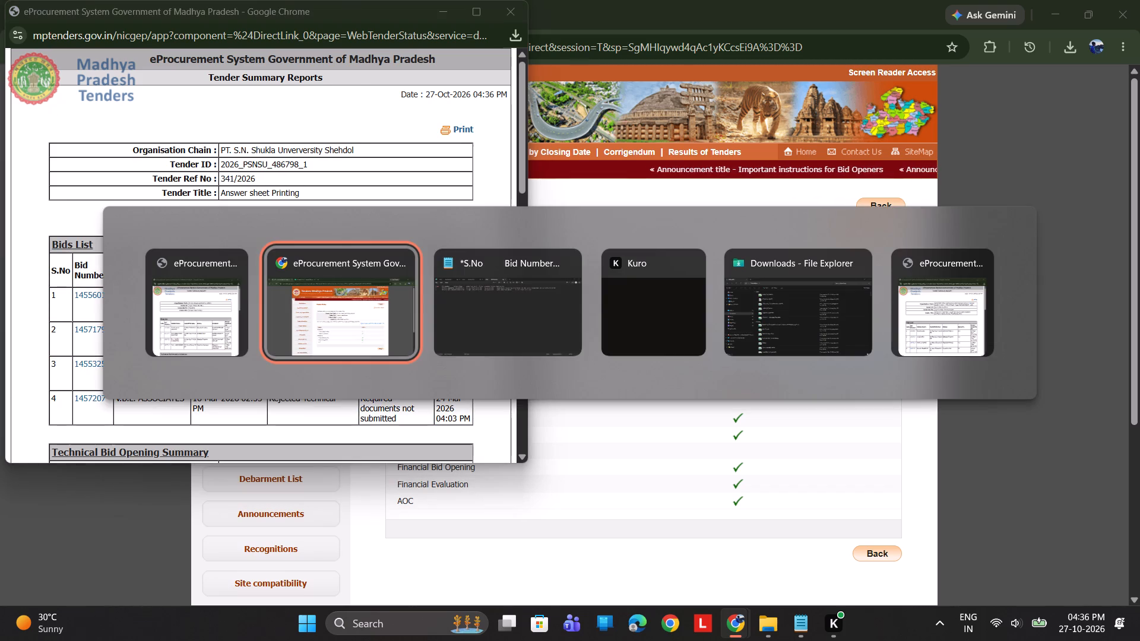
pyautogui.press('Return')
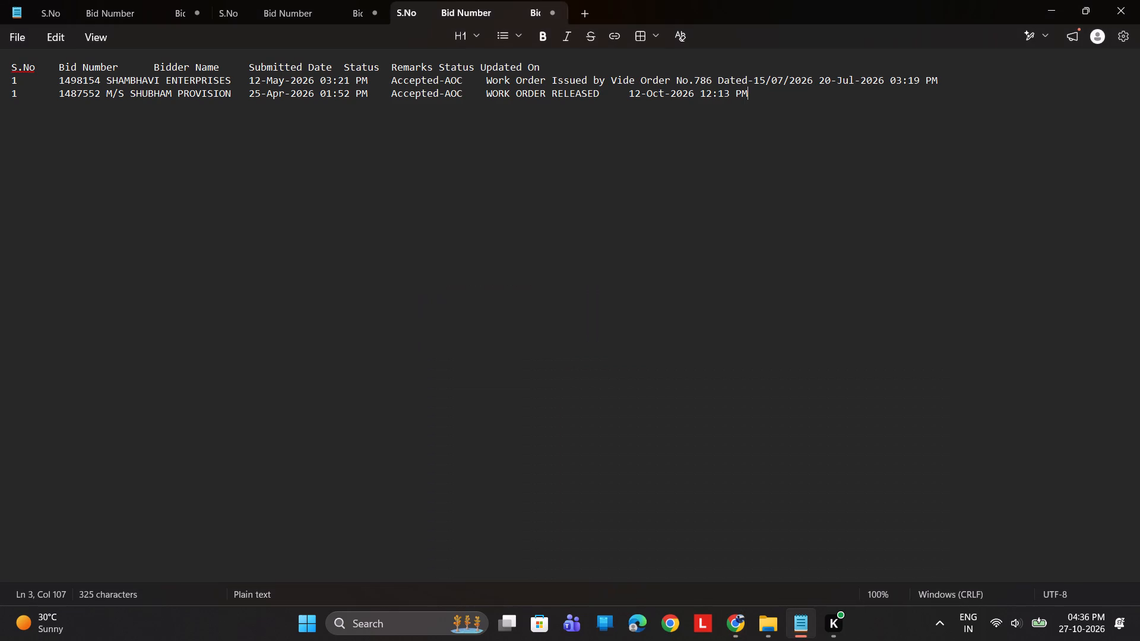
pyautogui.hotkey('ctrl', 'v')
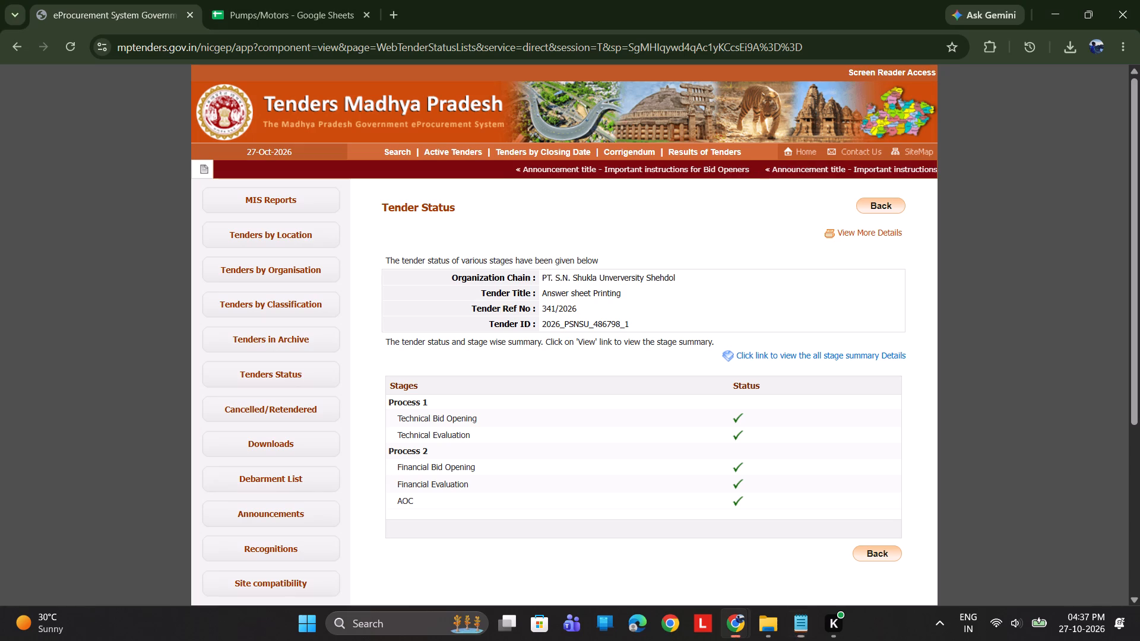
# From the portal's tender list, open the stage summary of 2026_MPP_533444_2 and append its bidder row without headers to the Notepad list.
pyautogui.click(875, 556)
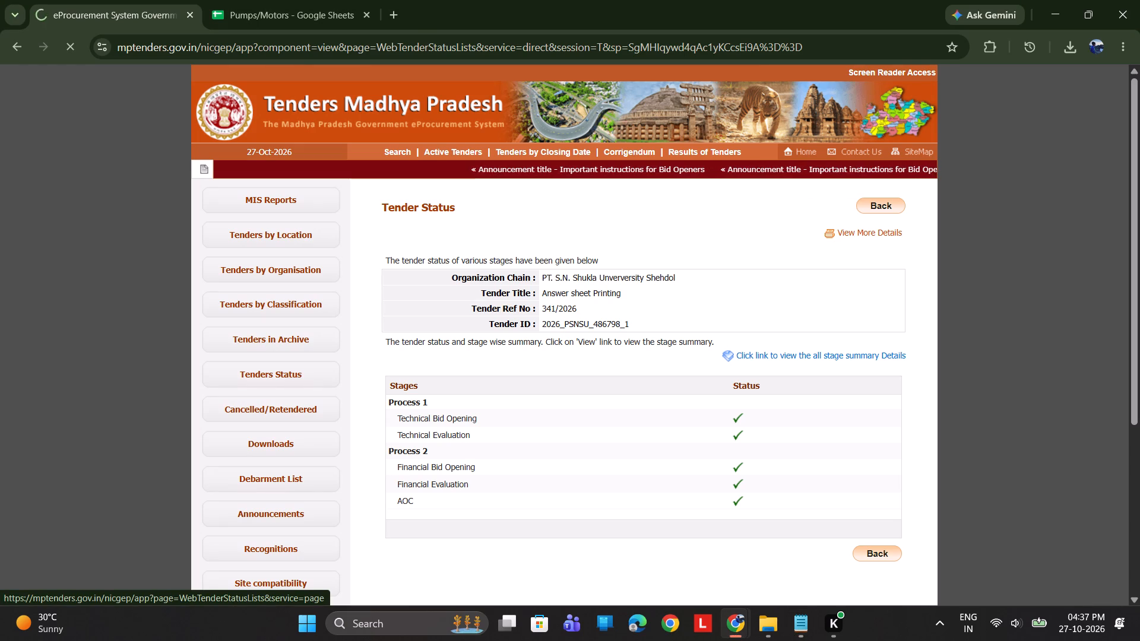
pyautogui.scroll(-2, 877, 502)
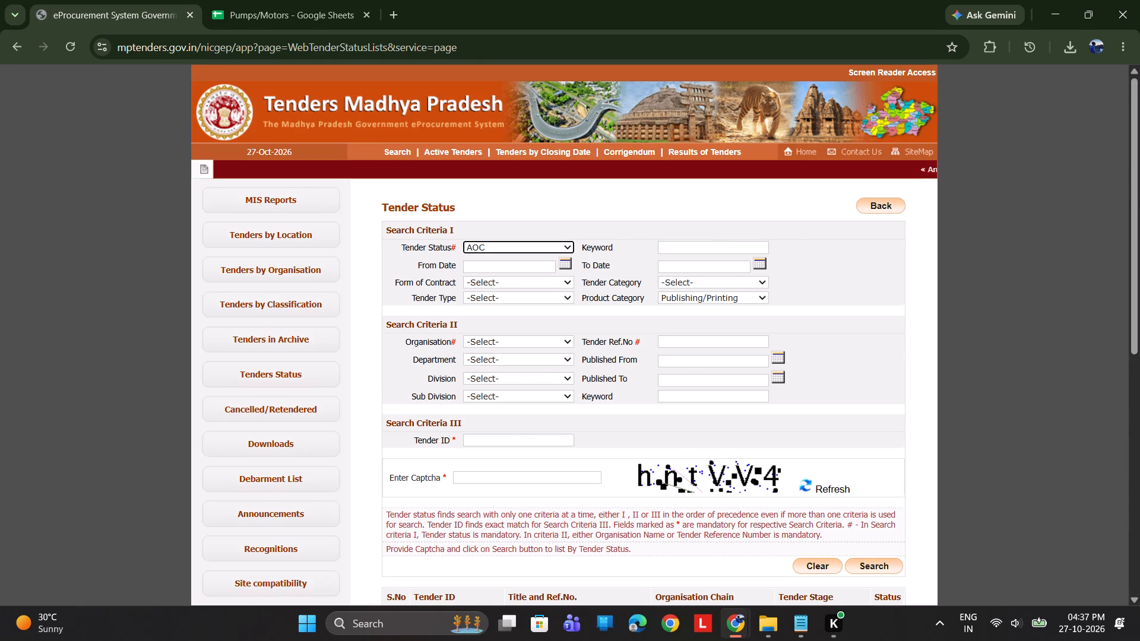
pyautogui.scroll(-1, 877, 502)
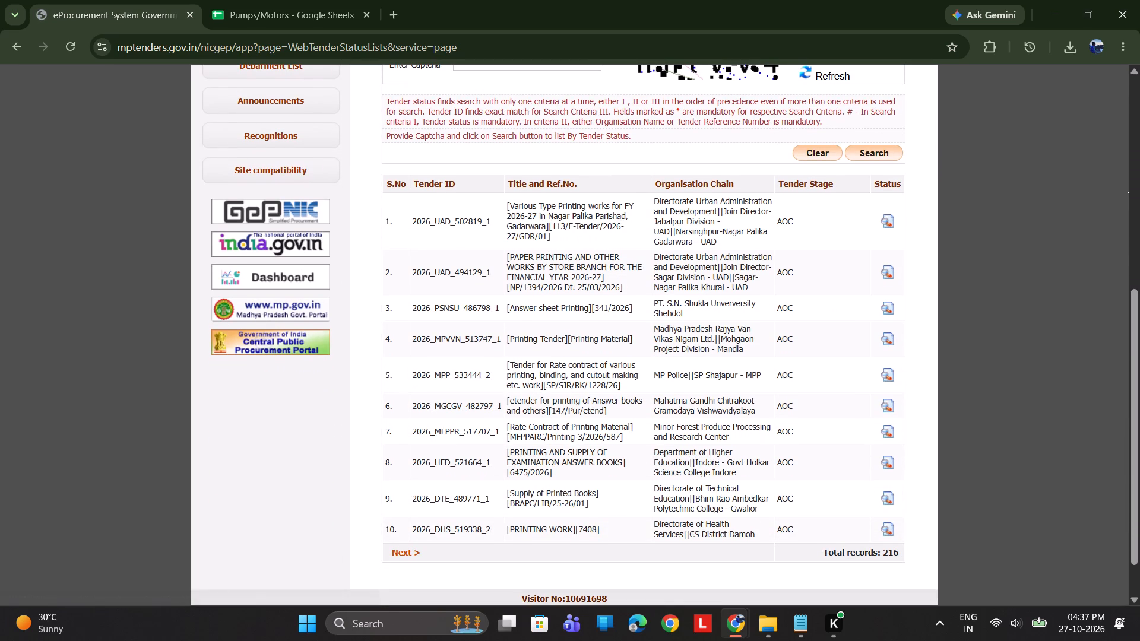
pyautogui.click(891, 378)
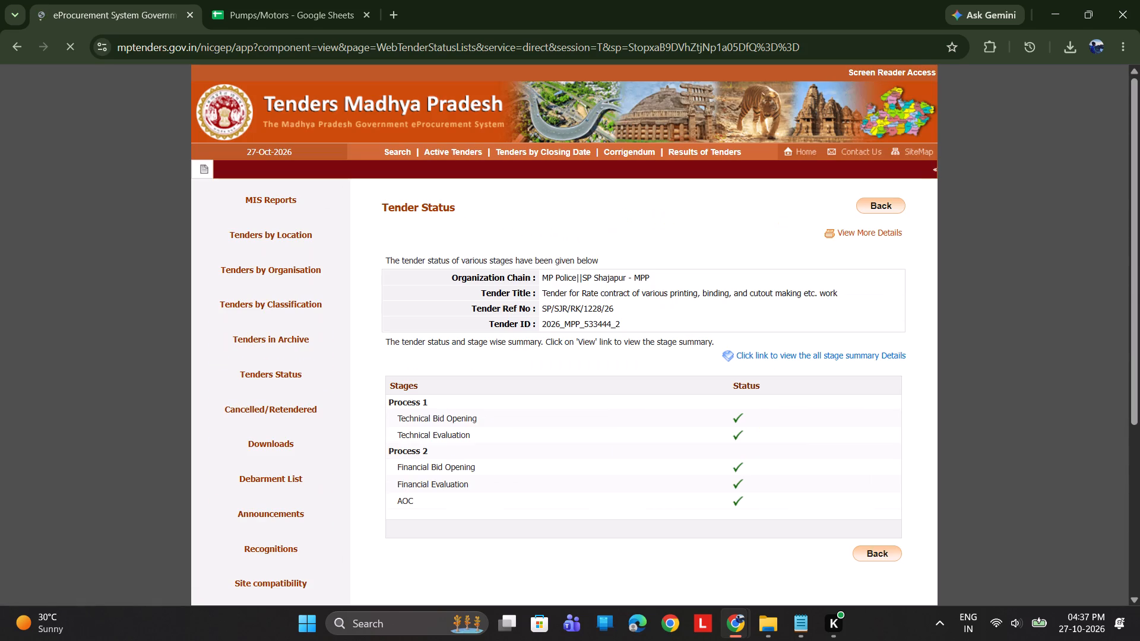
pyautogui.click(809, 354)
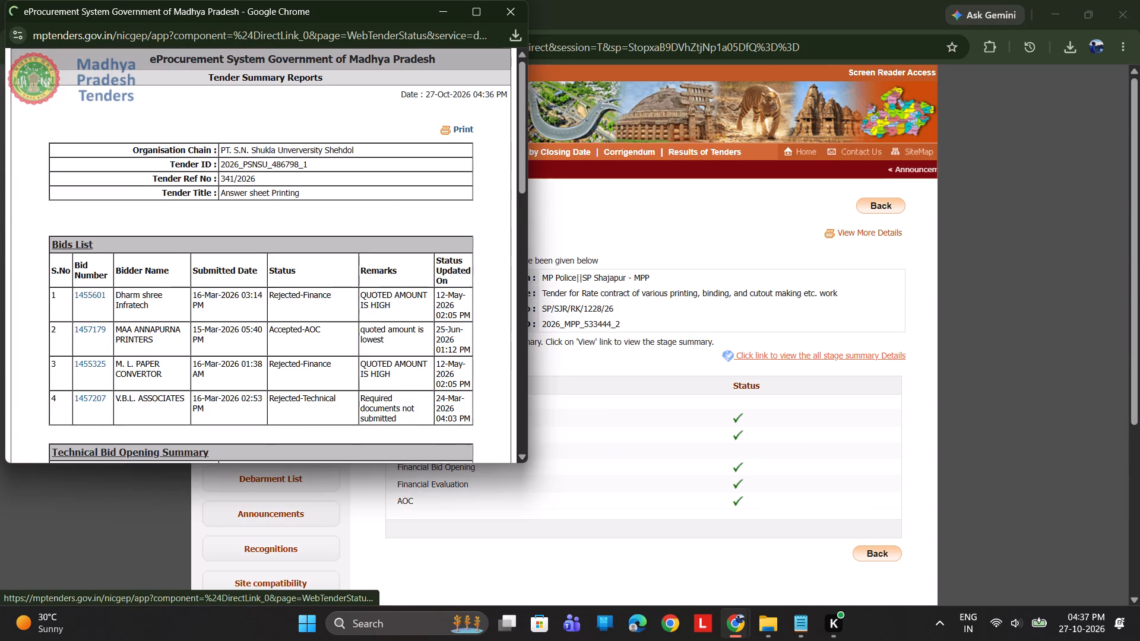
pyautogui.moveTo(470, 325); pyautogui.dragTo(306, 308)
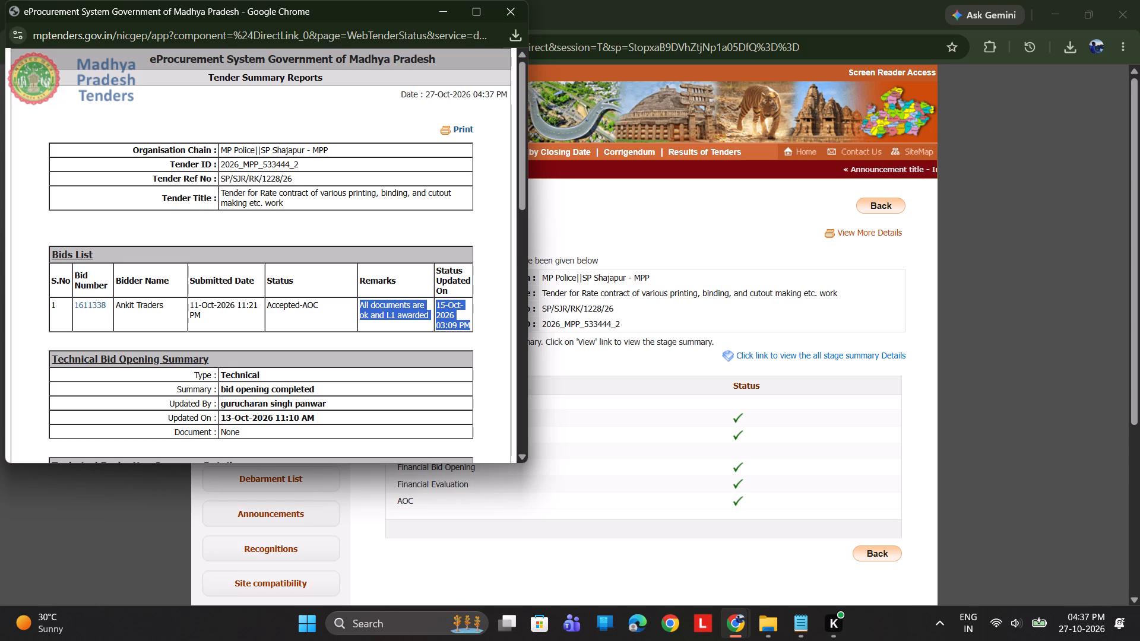
pyautogui.moveTo(306, 308); pyautogui.dragTo(50, 312)
pyautogui.hotkey('ctrl', 'c')
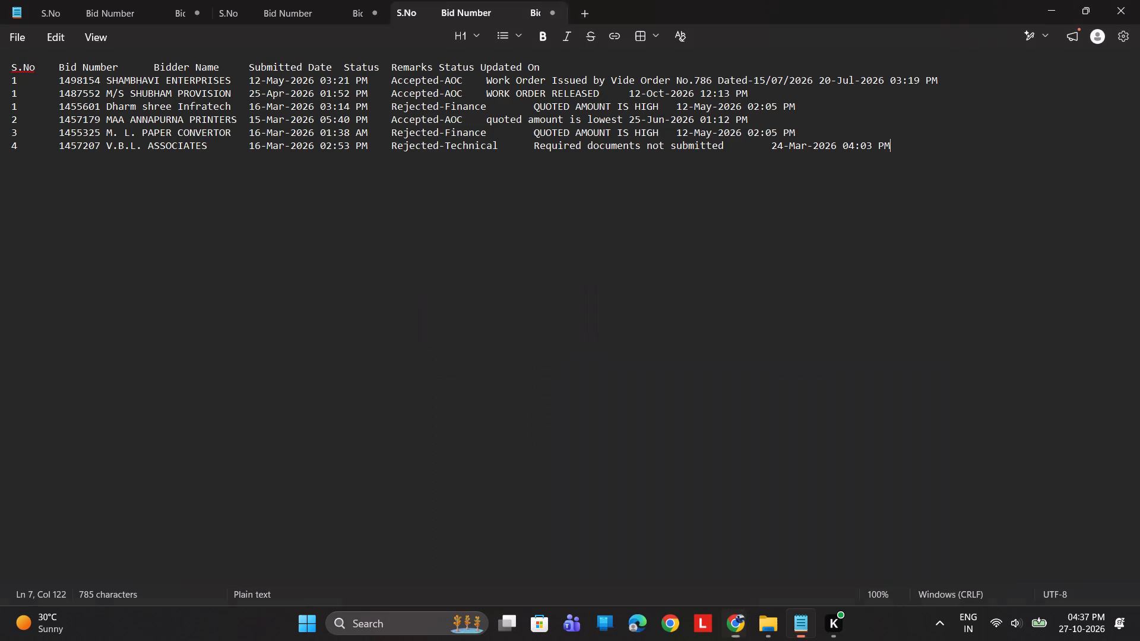
pyautogui.press('Return')
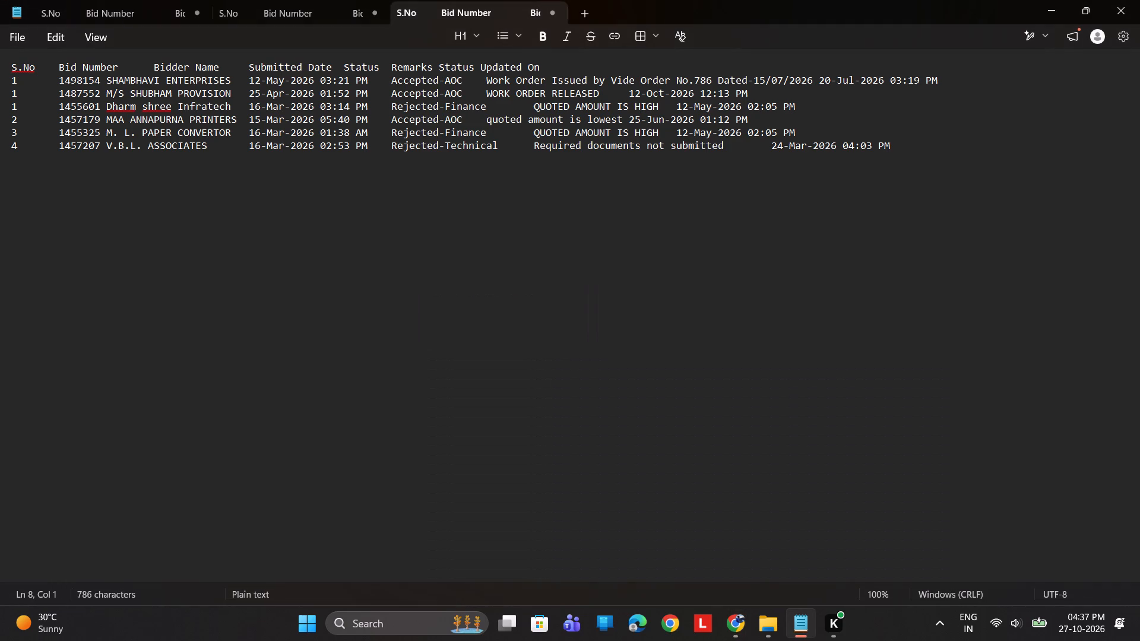
pyautogui.hotkey('ctrl', 'v')
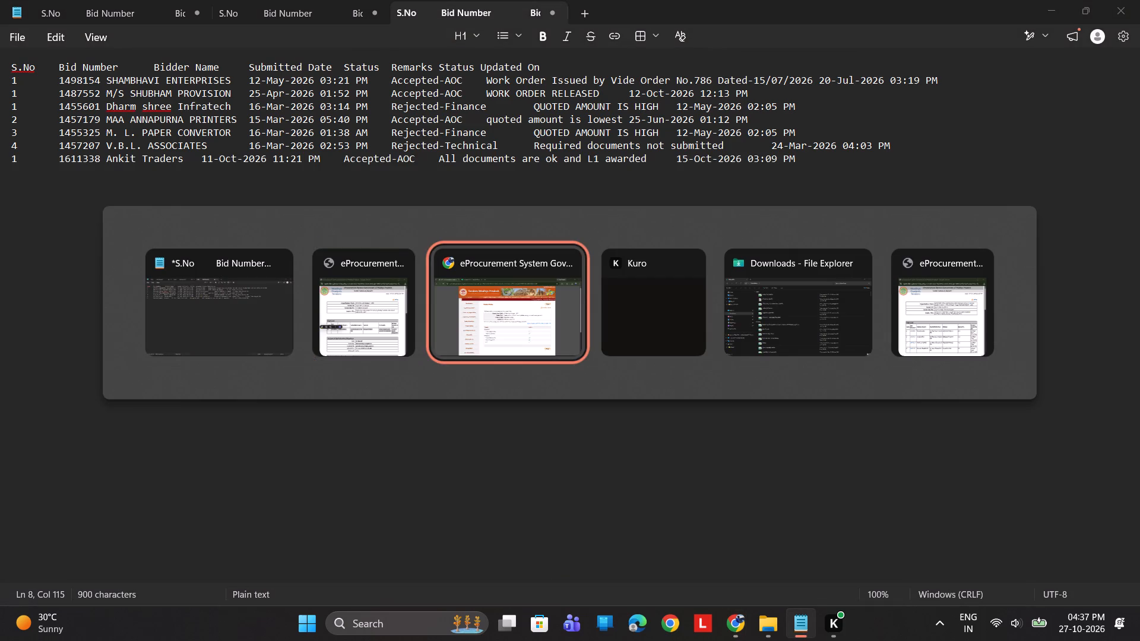
# From the portal's tender list, open the stage summary of 2026_MGCGV_482797_1 and append all five bidder rows, without headers, to the Notepad list.
pyautogui.click(873, 551)
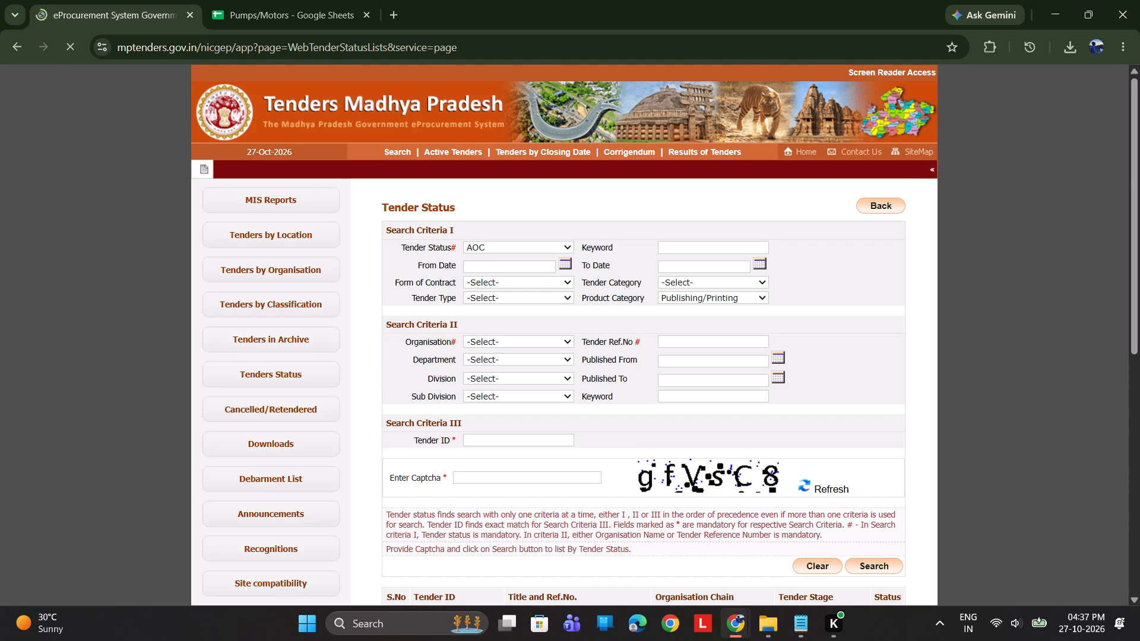
pyautogui.scroll(-4, 857, 474)
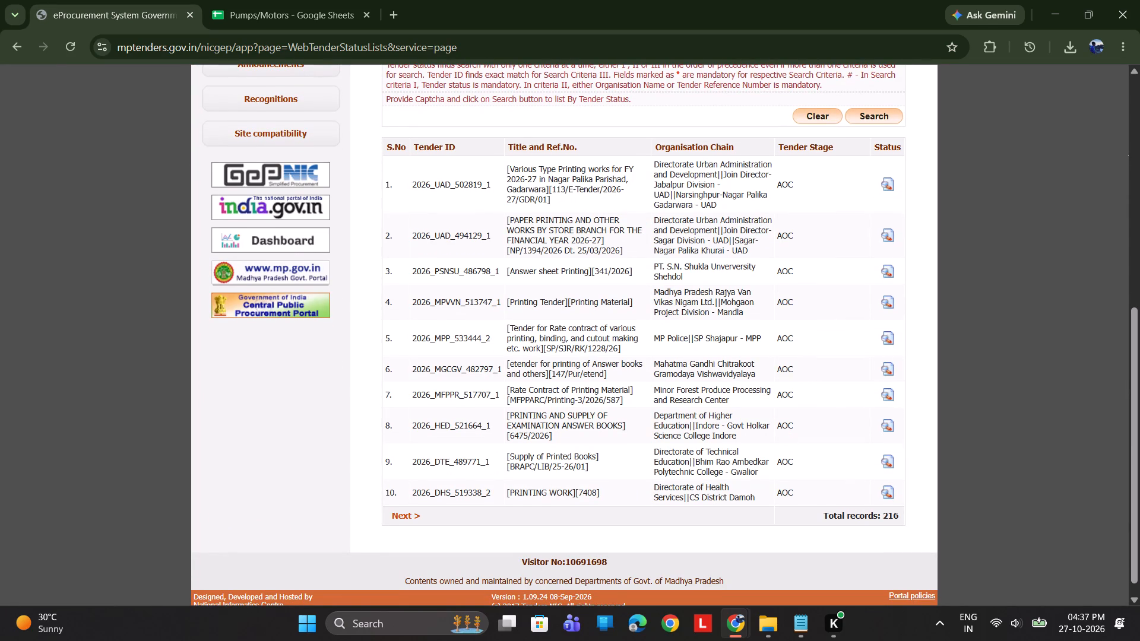
pyautogui.click(886, 364)
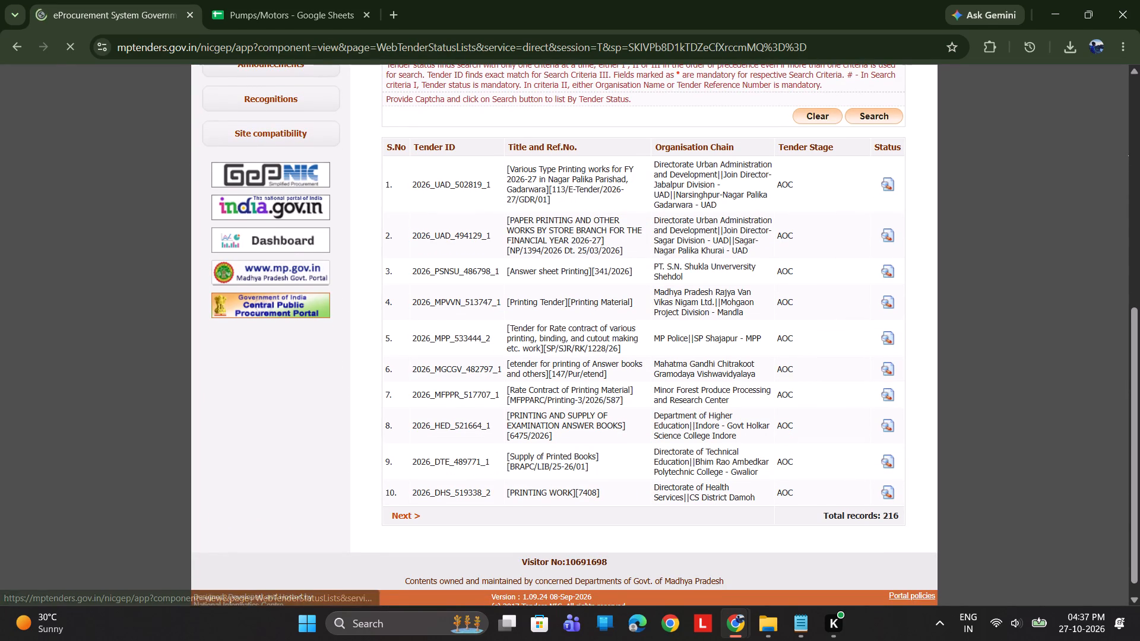
pyautogui.click(829, 355)
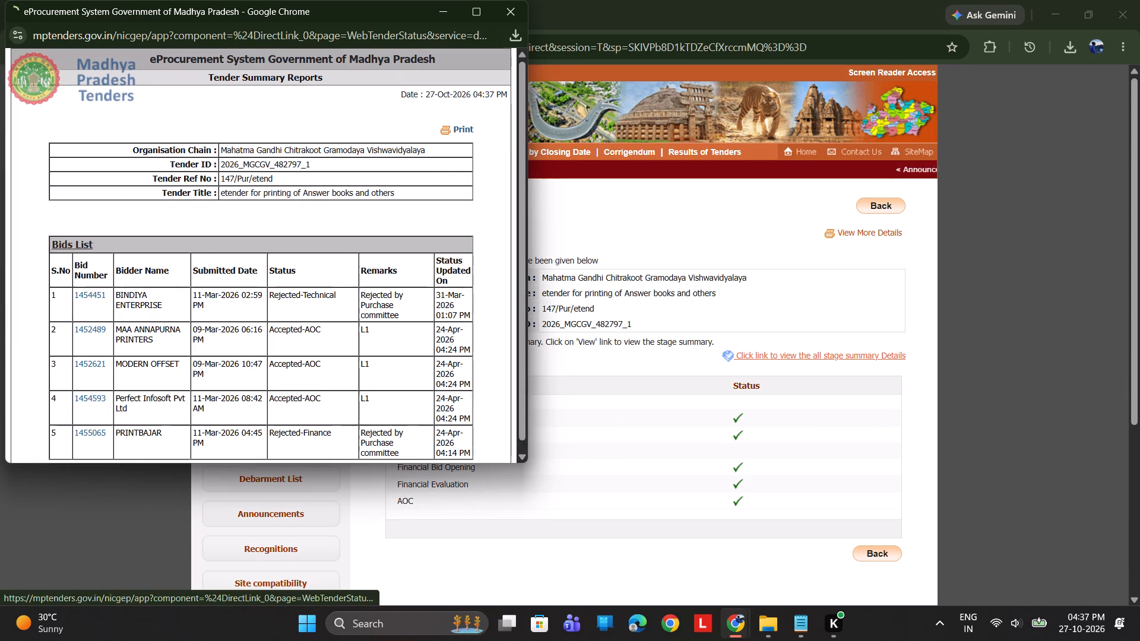
pyautogui.scroll(-4, 308, 276)
pyautogui.scroll(1, 308, 276)
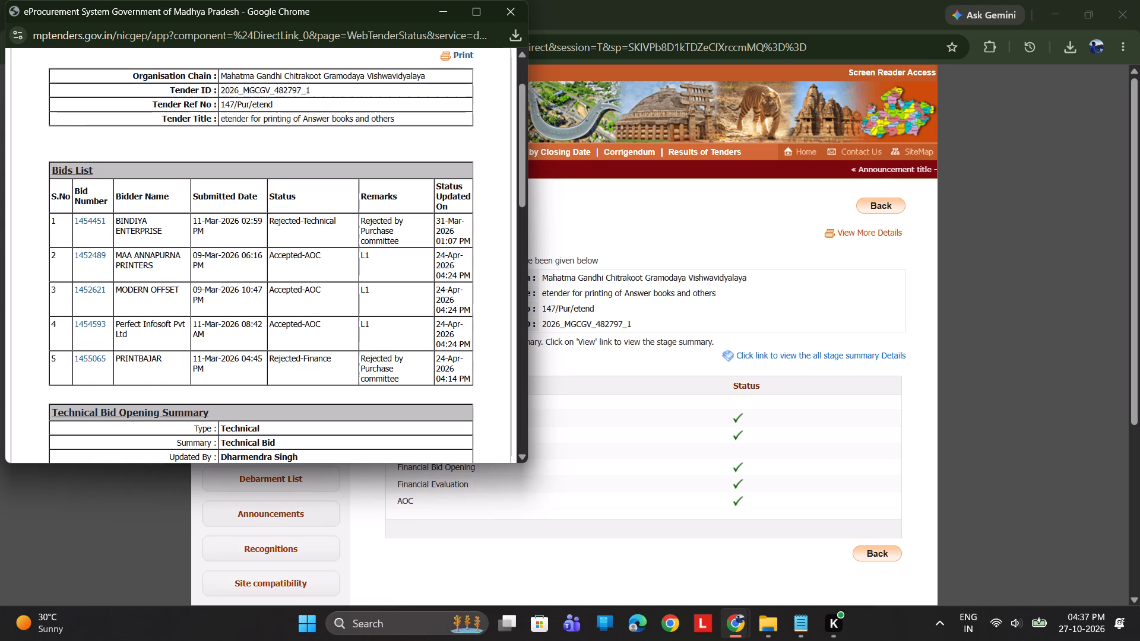
pyautogui.moveTo(471, 377); pyautogui.dragTo(53, 226)
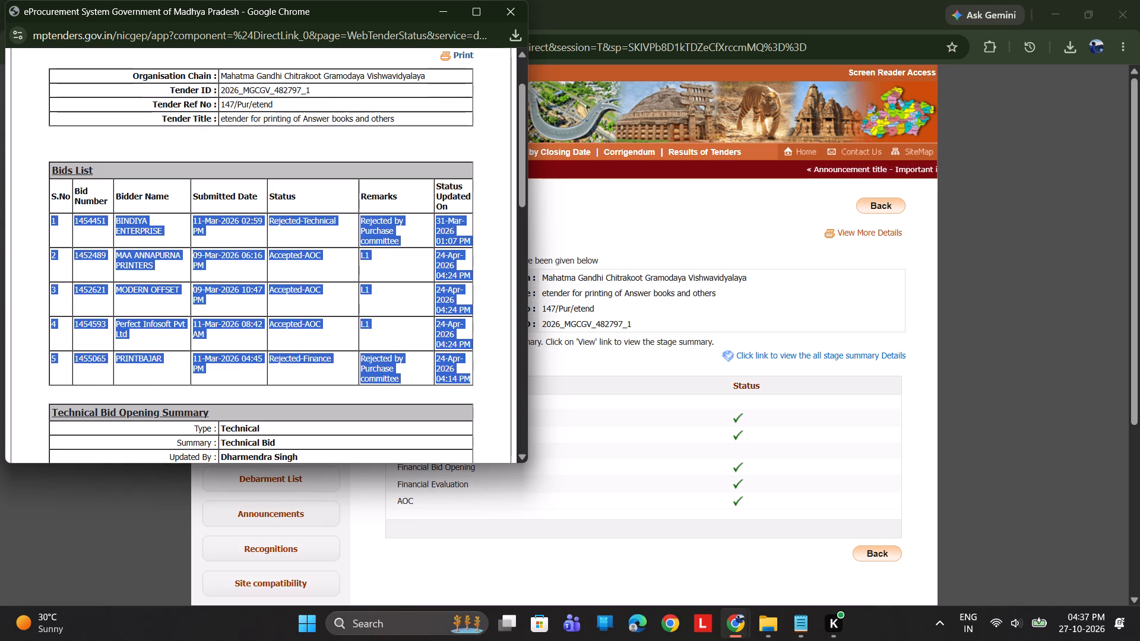
pyautogui.moveTo(53, 226); pyautogui.dragTo(53, 226)
pyautogui.hotkey('ctrl', 'c')
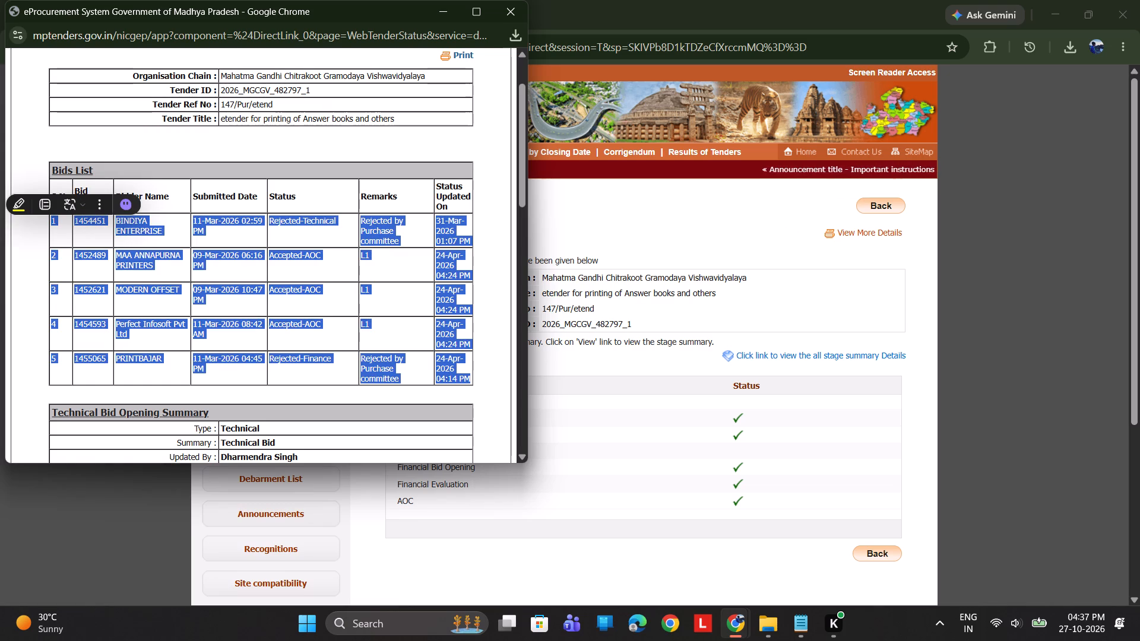
pyautogui.click(369, 299)
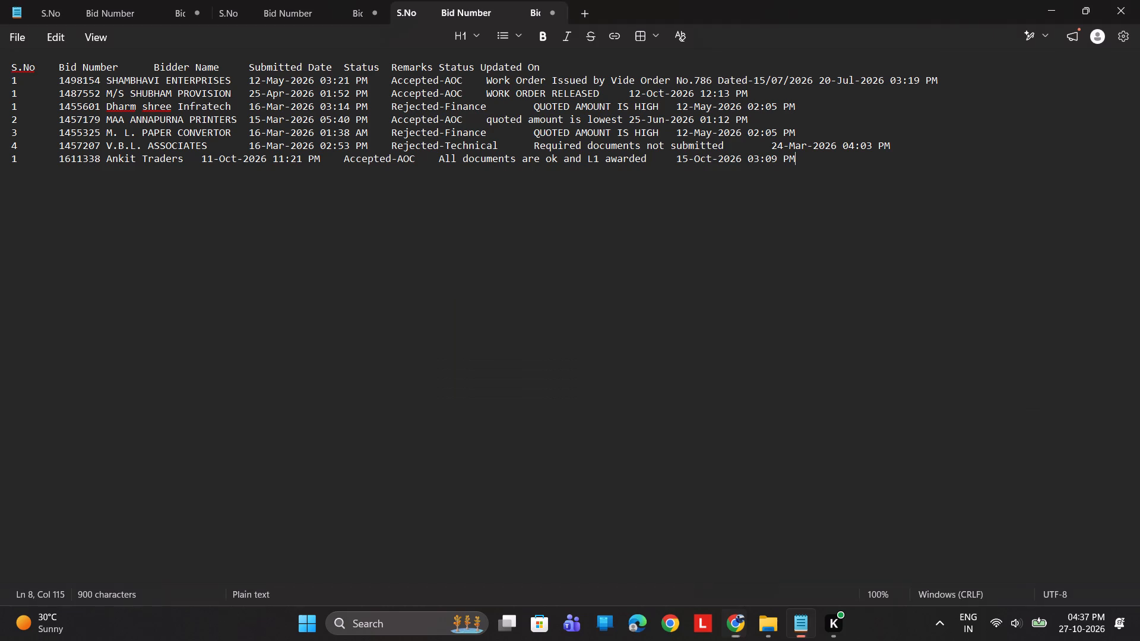
pyautogui.press('Return')
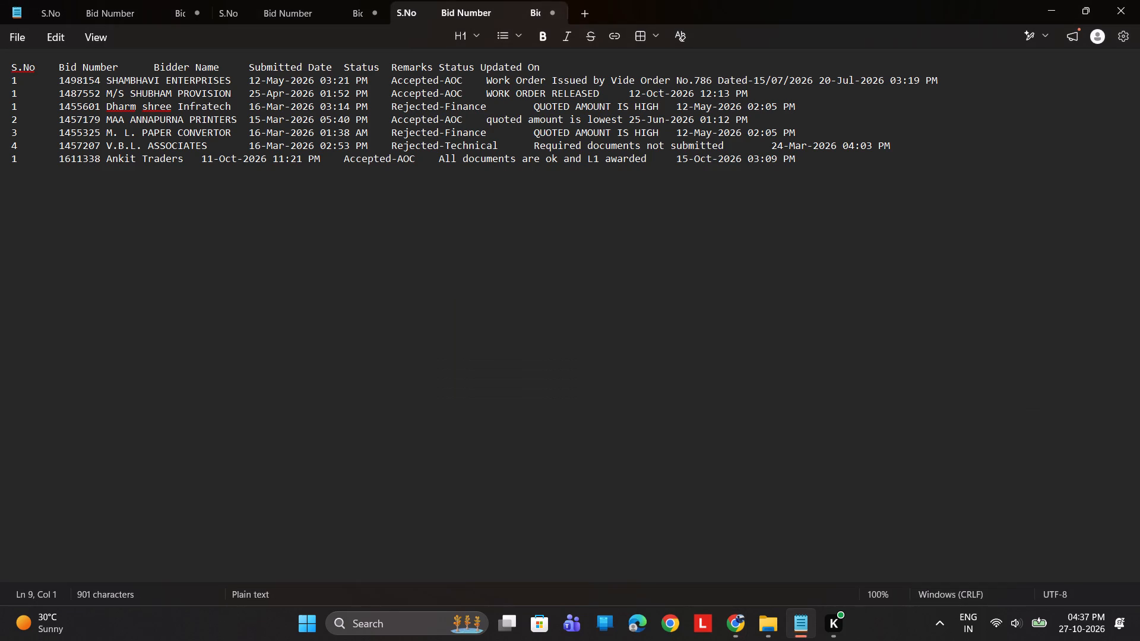
pyautogui.hotkey('ctrl', 'v')
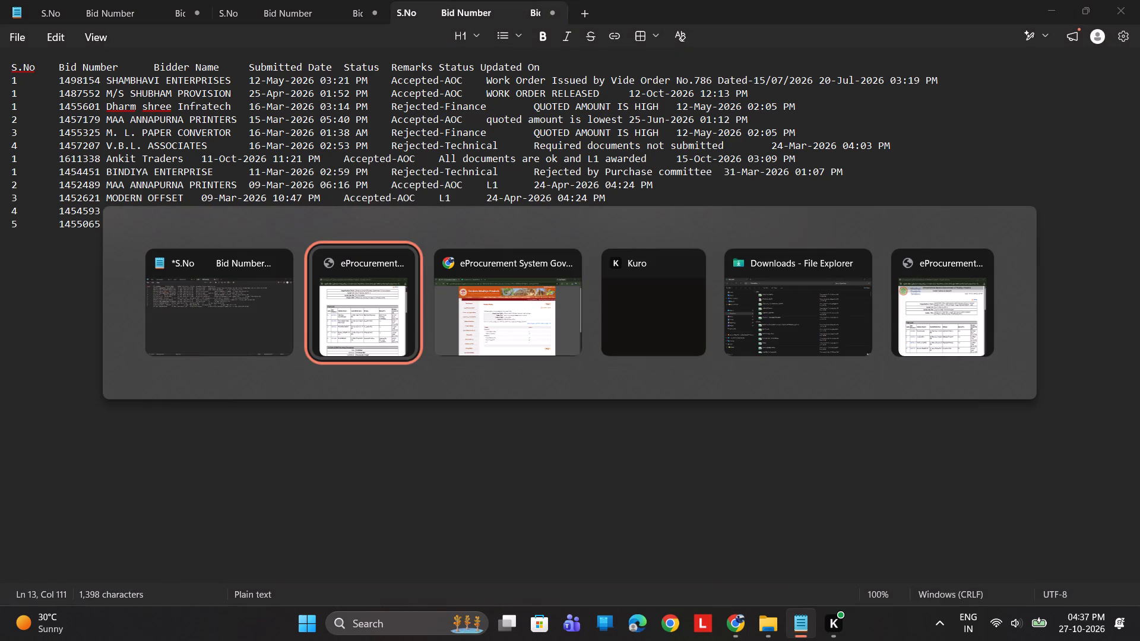
# From the portal's tender list, open the stage summary of 2026_MFPPR_517707_1 and append all four bidder rows, without headers, to the Notepad list.
pyautogui.click(873, 554)
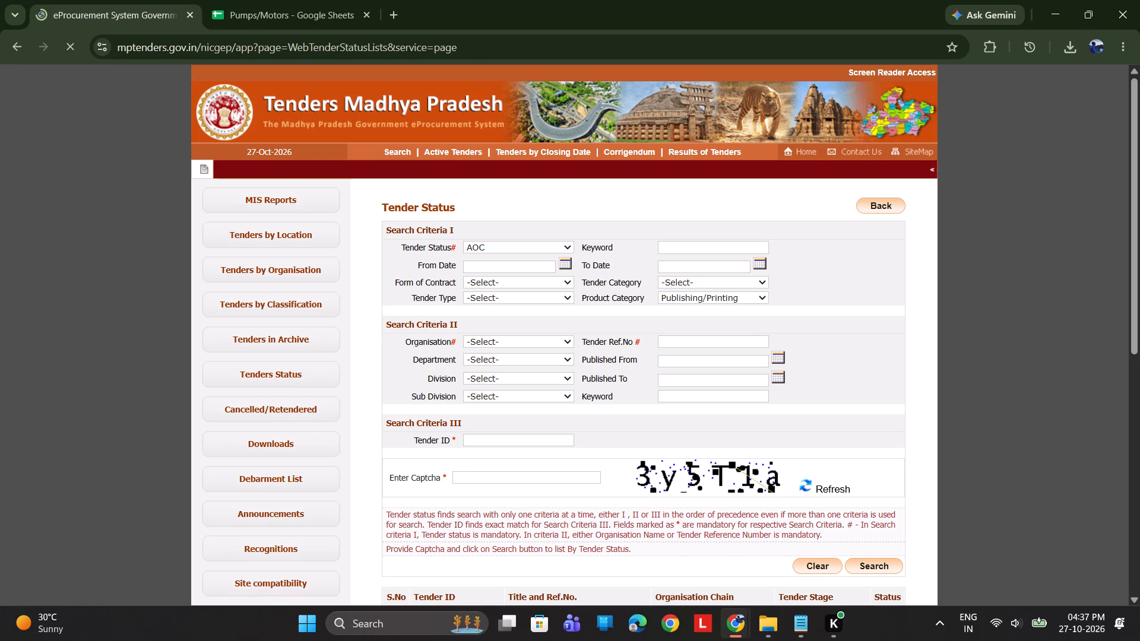
pyautogui.scroll(-5, 731, 490)
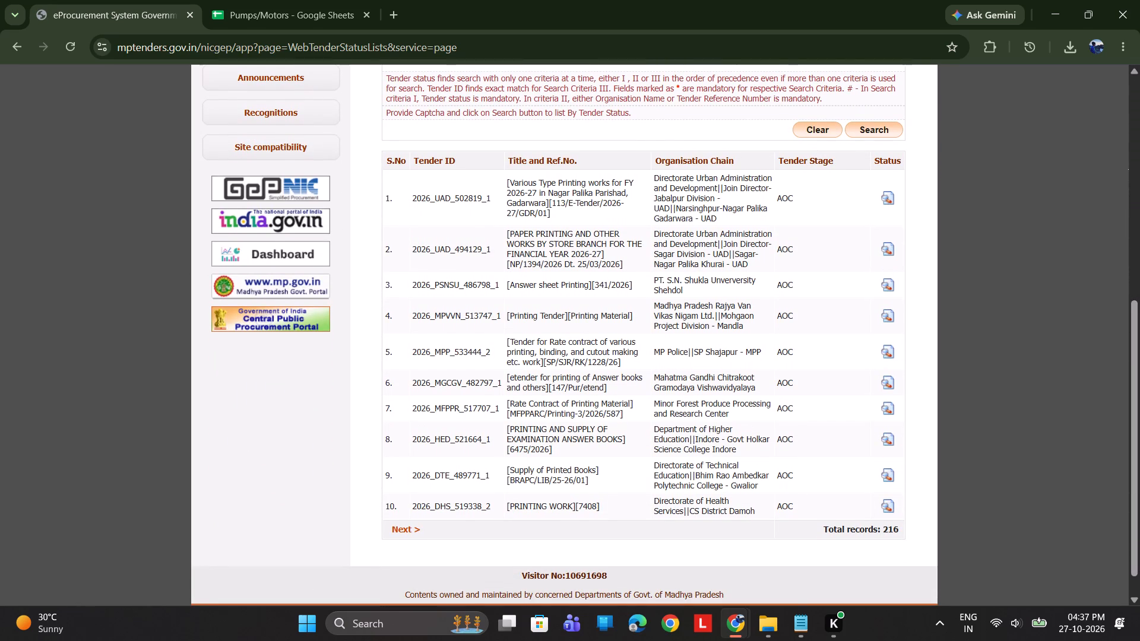
pyautogui.click(886, 411)
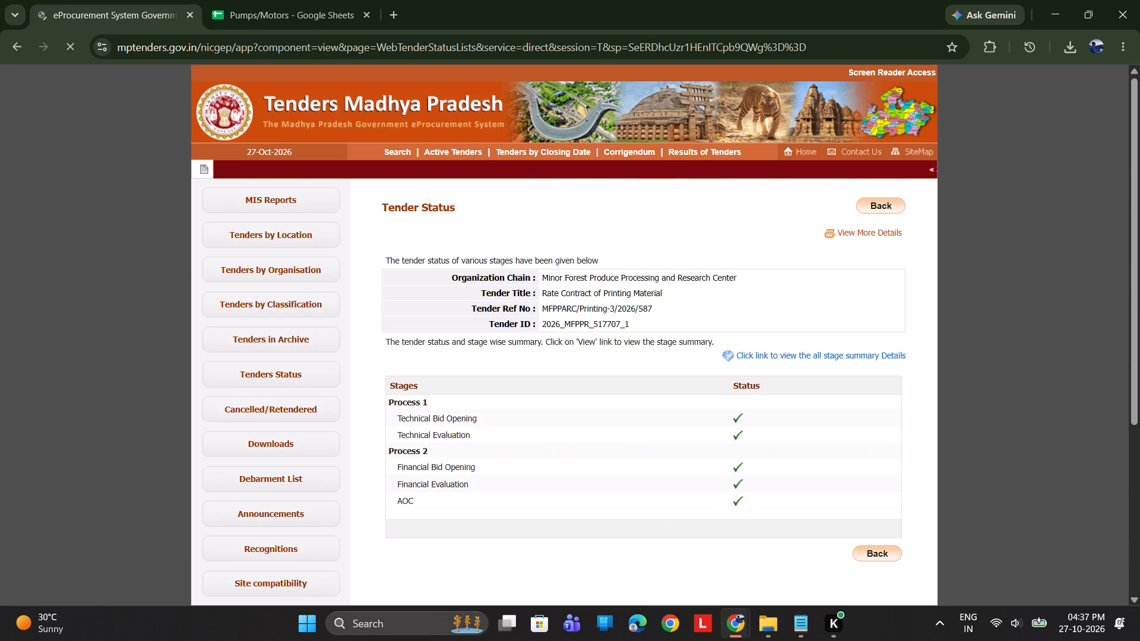
pyautogui.click(815, 354)
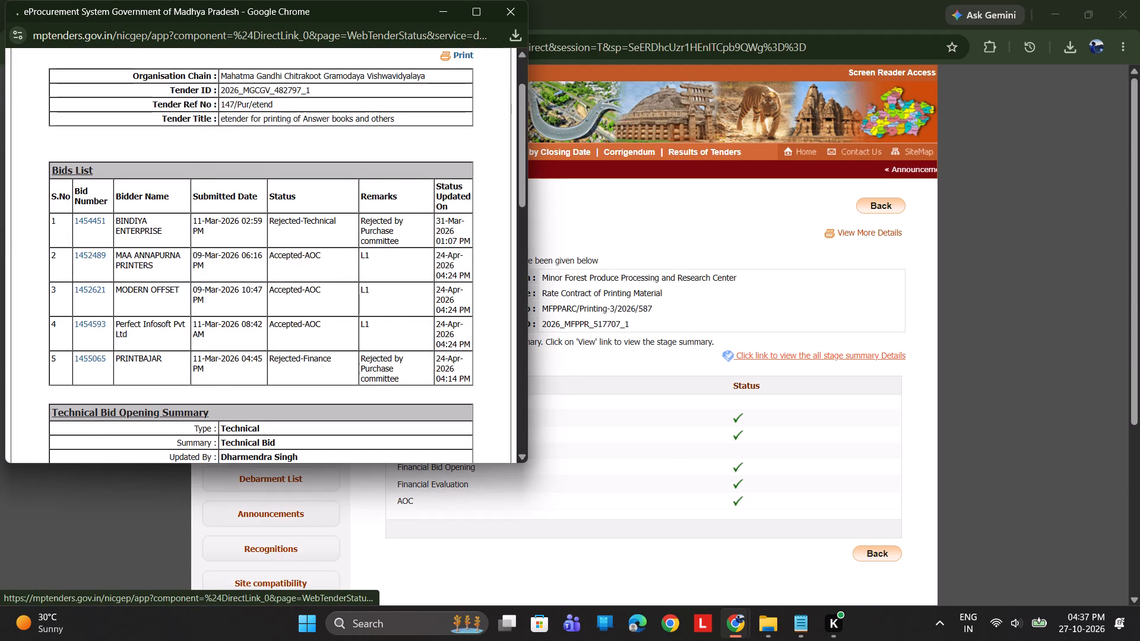
pyautogui.scroll(-1, 354, 404)
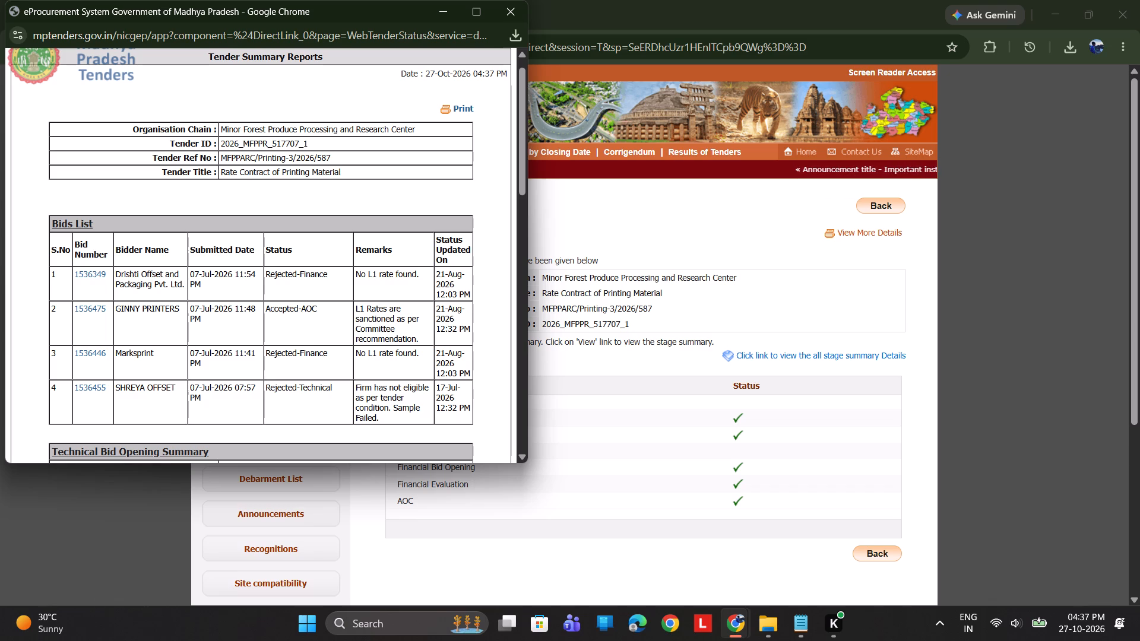
pyautogui.moveTo(470, 407); pyautogui.dragTo(49, 282)
pyautogui.hotkey('ctrl', 'c')
pyautogui.click(312, 332)
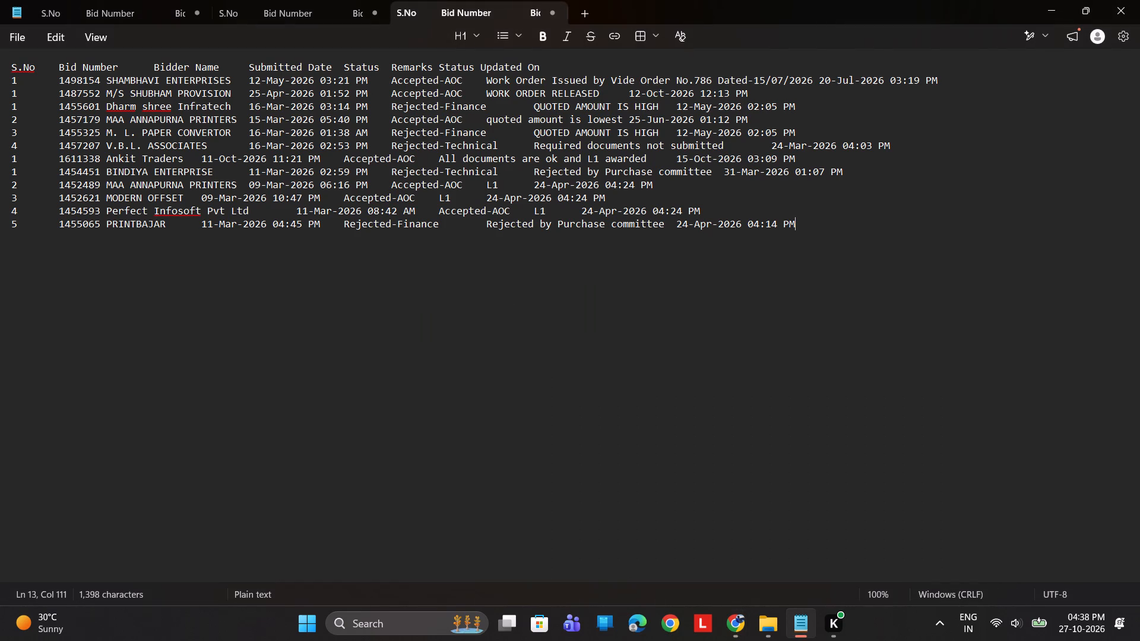
pyautogui.press('Return')
pyautogui.hotkey('ctrl', 'v')
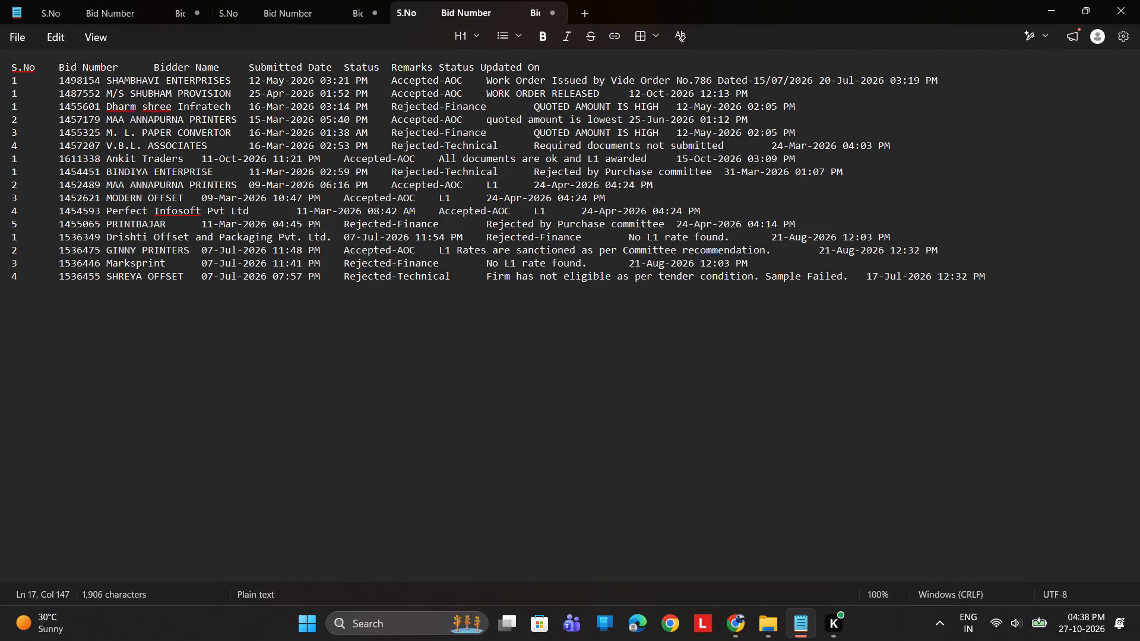
# From the portal's tender list, open the stage summary of 2026_DHS_519338_2 and append both bidder rows, without headers, to the Notepad list.
pyautogui.hscroll(1, 584, 411)
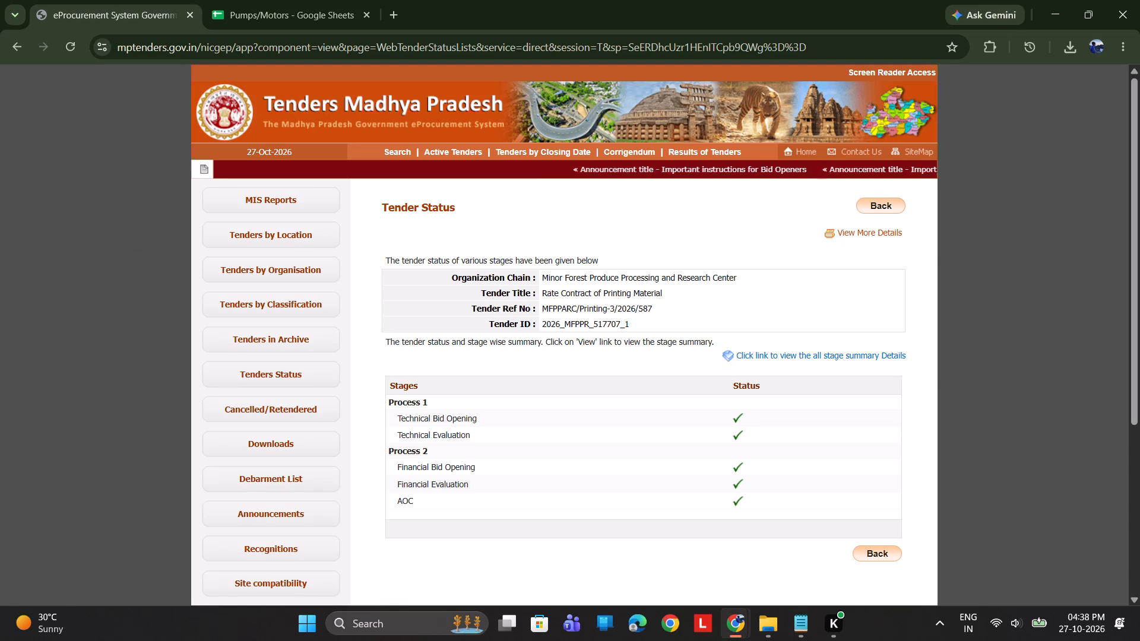
pyautogui.click(879, 551)
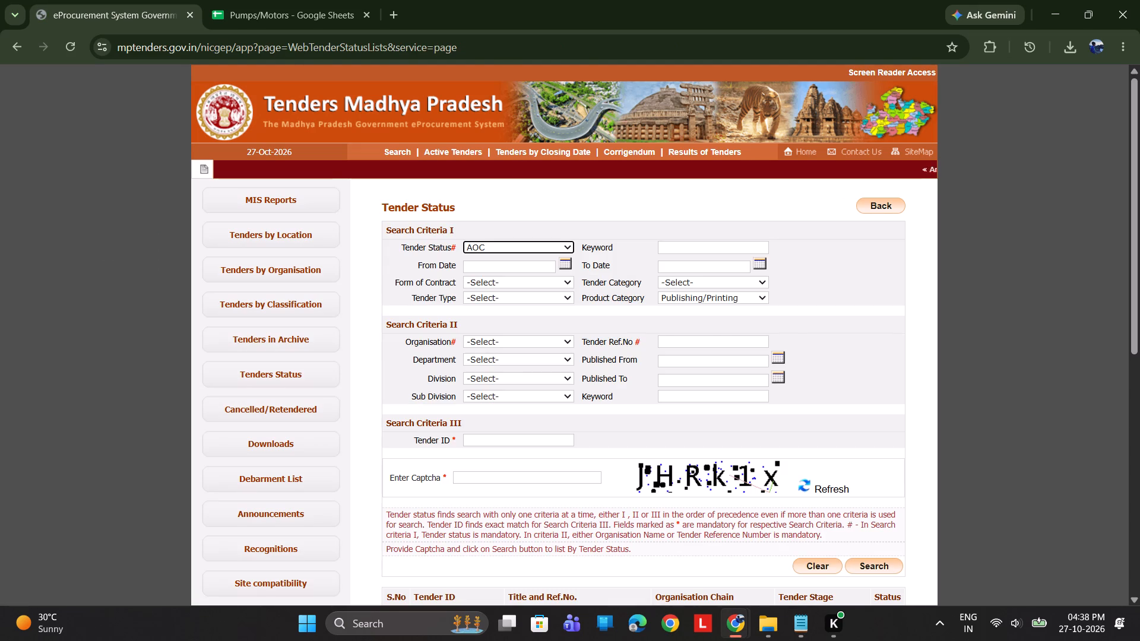
pyautogui.scroll(-5, 856, 478)
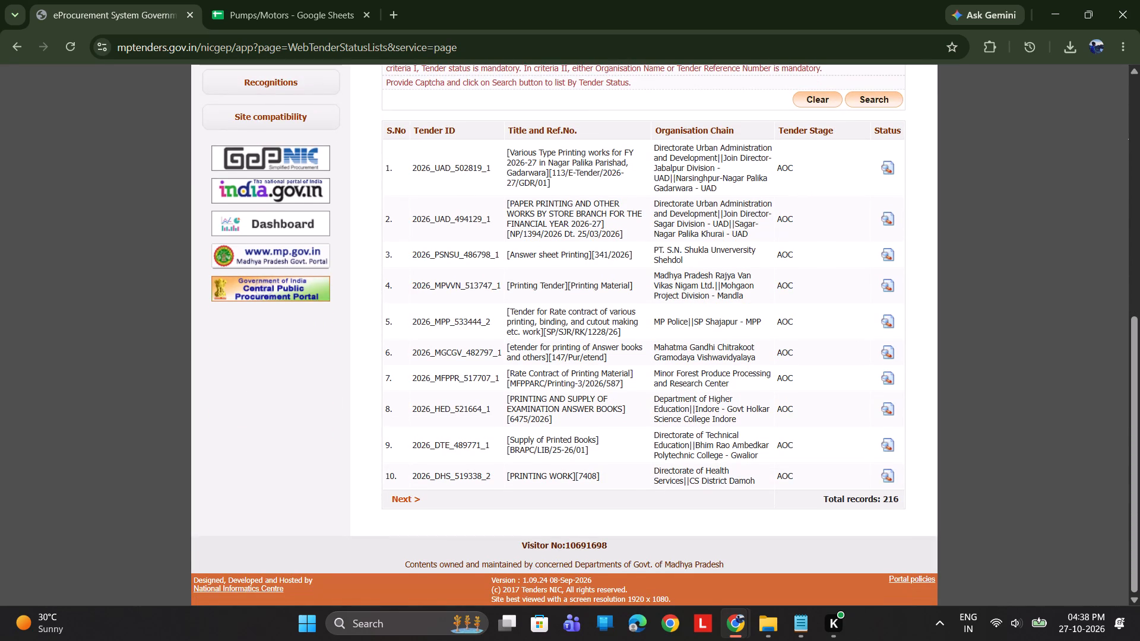
pyautogui.click(885, 475)
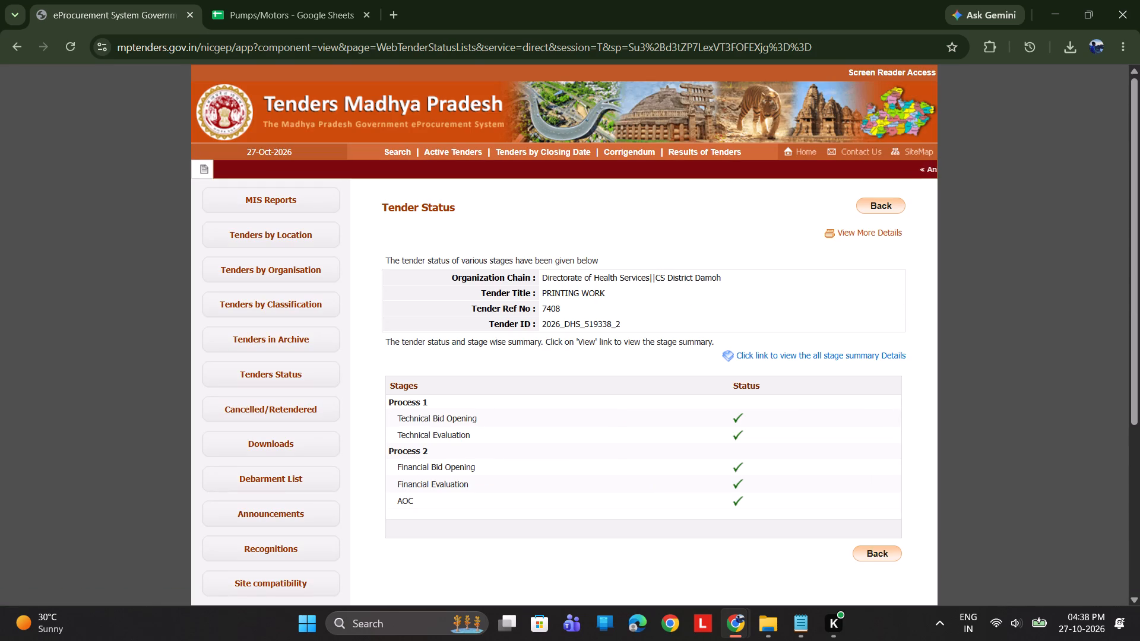
pyautogui.click(806, 357)
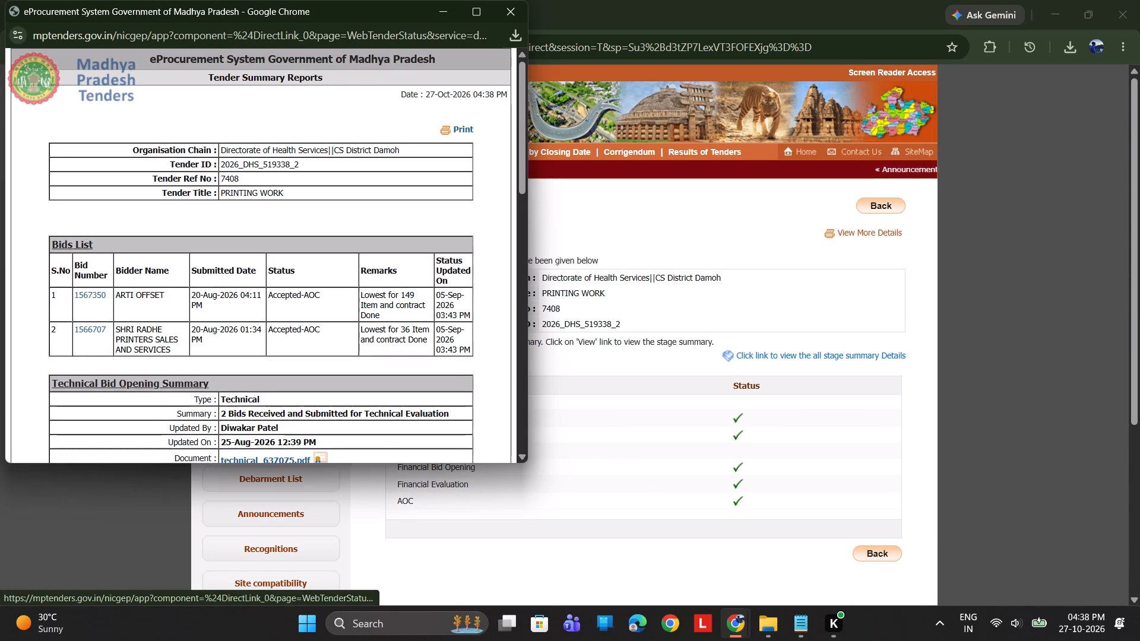
pyautogui.moveTo(468, 347); pyautogui.dragTo(208, 306)
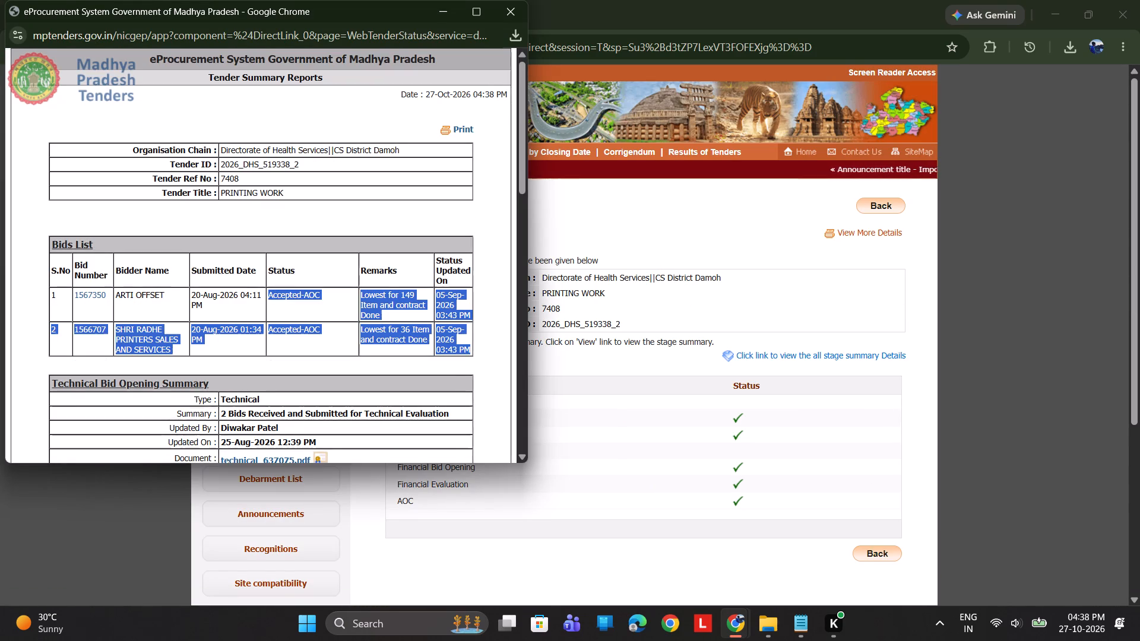
pyautogui.moveTo(208, 306); pyautogui.dragTo(50, 303)
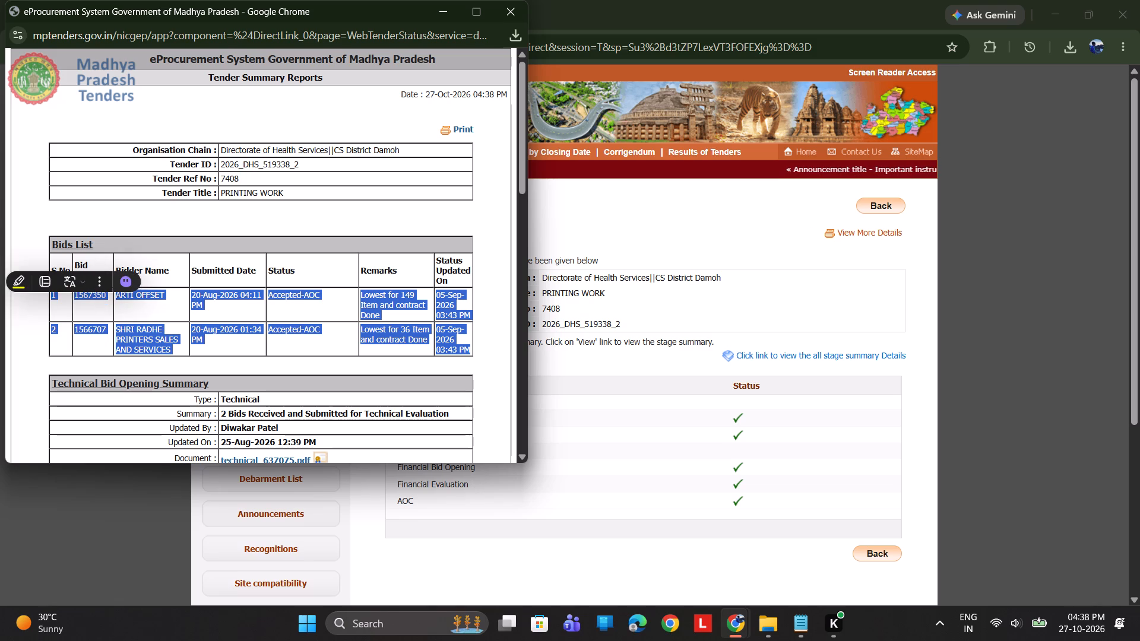
pyautogui.hotkey('ctrl', 'c')
pyautogui.click(435, 350)
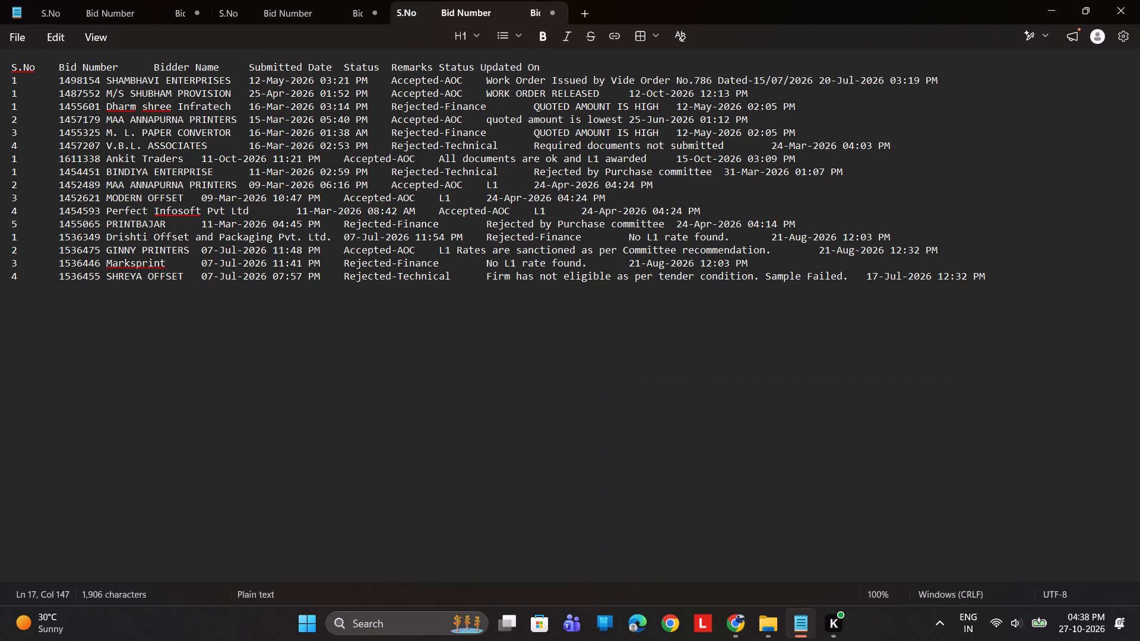
pyautogui.press('Return')
pyautogui.hotkey('ctrl', 'v')
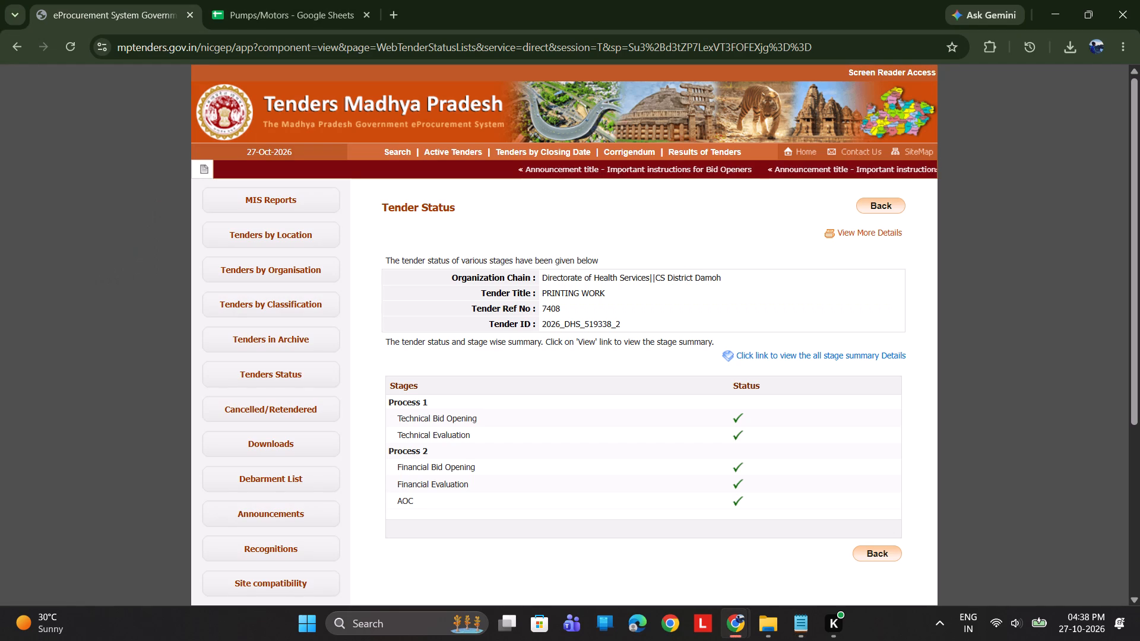
# From the portal's tender list, open the stage summary of 2026_HED_521664_1 and copy all twelve bidder rows, without headers, for the Notepad list.
pyautogui.click(876, 545)
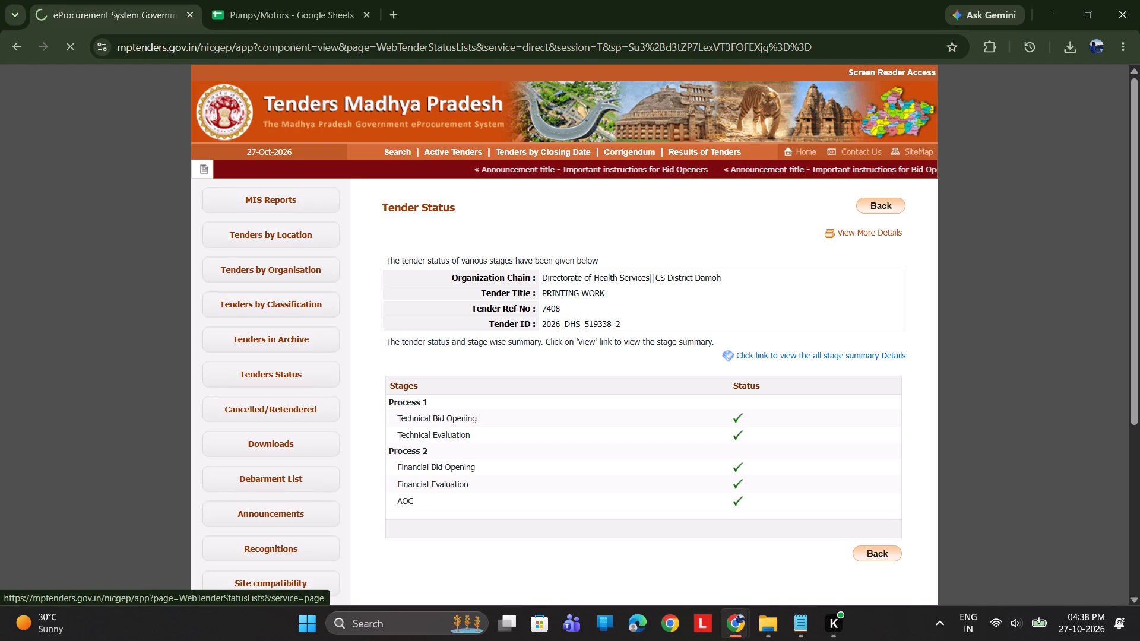
pyautogui.scroll(-4, 699, 513)
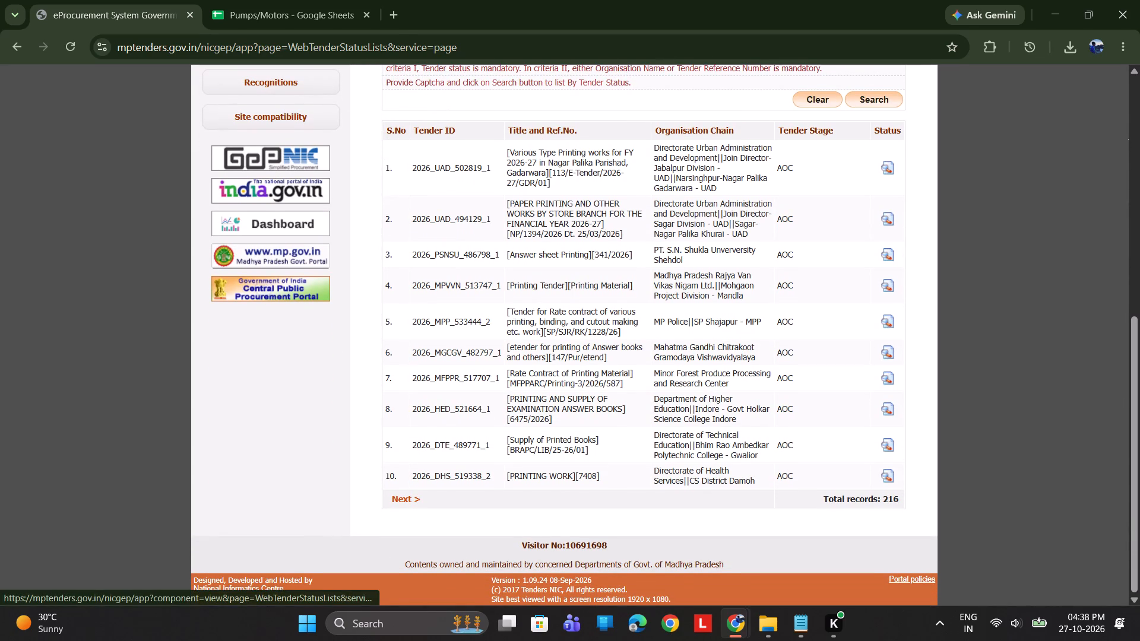
pyautogui.click(892, 412)
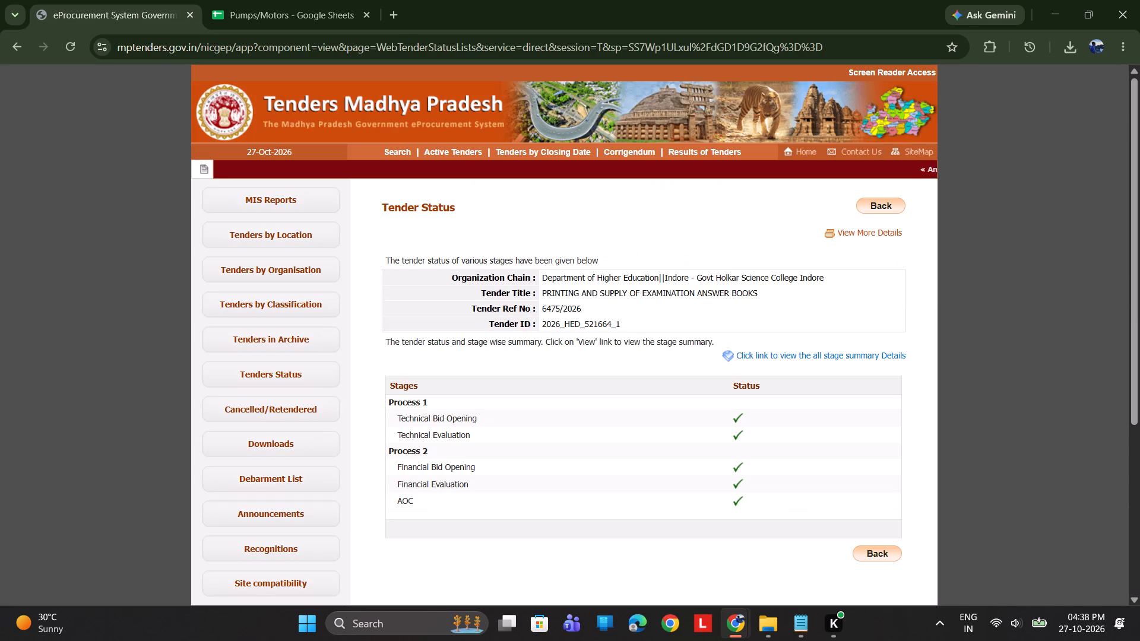
pyautogui.click(823, 351)
pyautogui.scroll(-1, 467, 379)
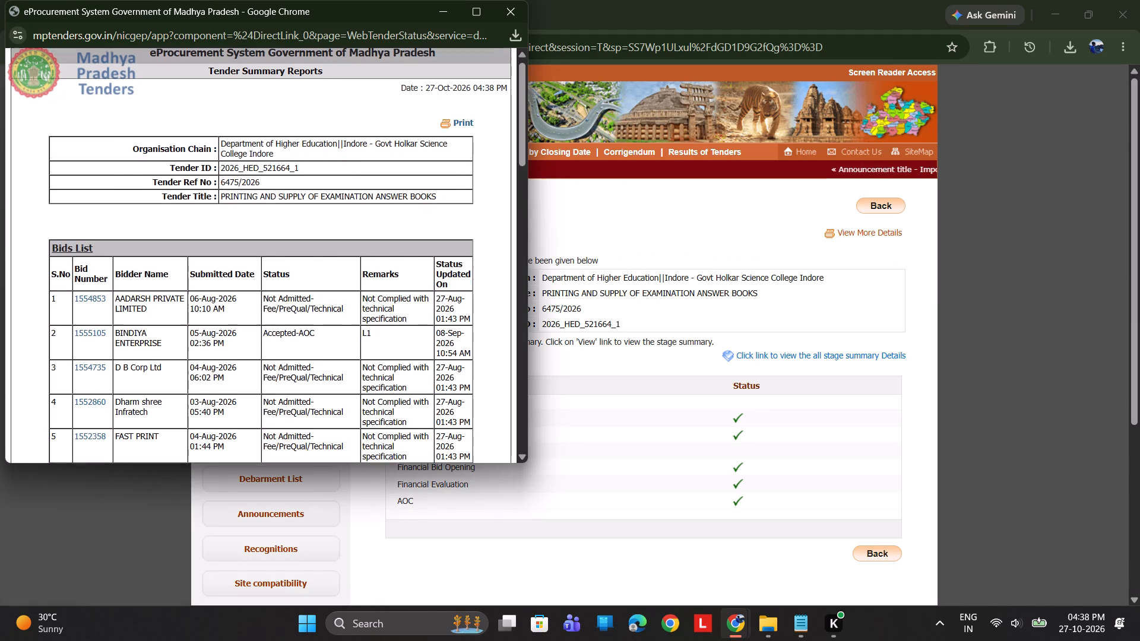
pyautogui.scroll(-4, 467, 379)
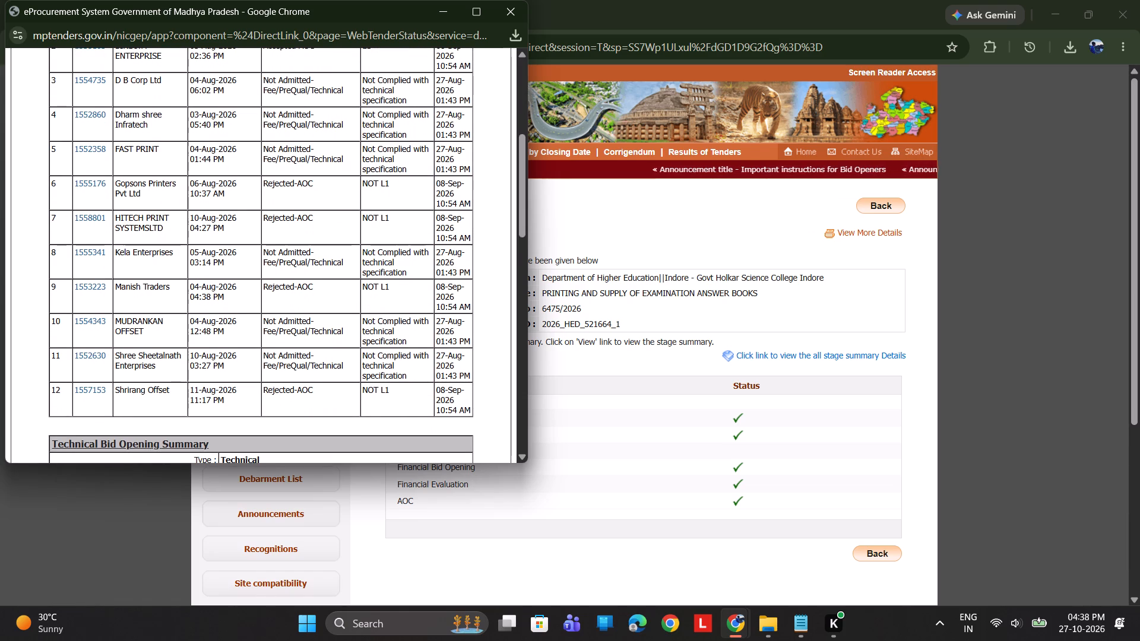
pyautogui.moveTo(469, 408); pyautogui.dragTo(342, 20)
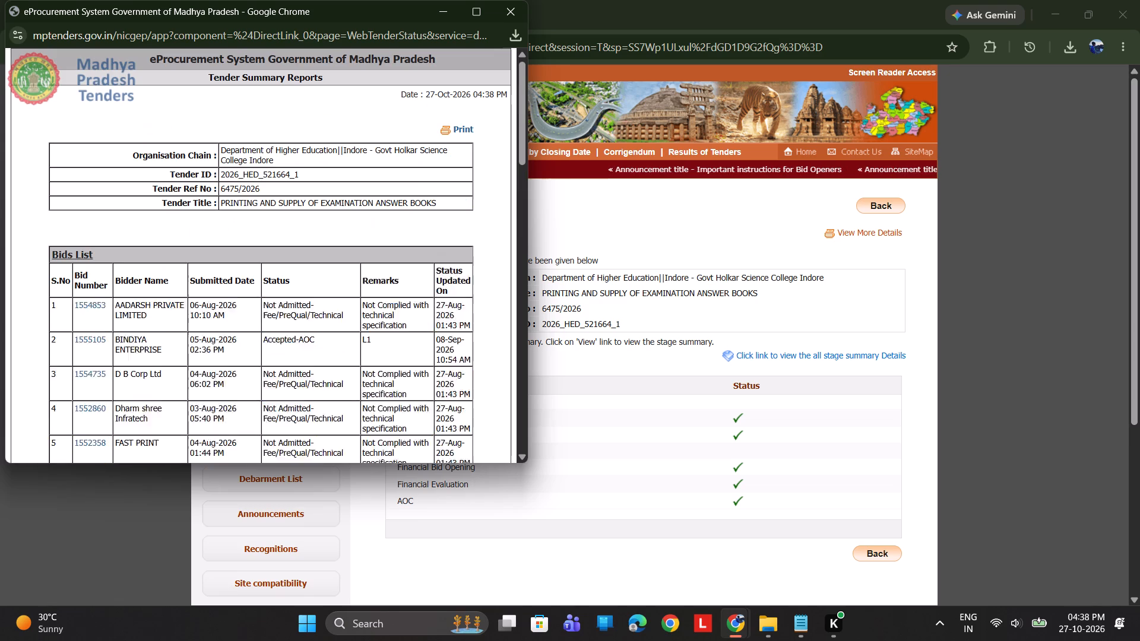
pyautogui.moveTo(342, 20); pyautogui.dragTo(53, 315)
pyautogui.hotkey('ctrl', 'c')
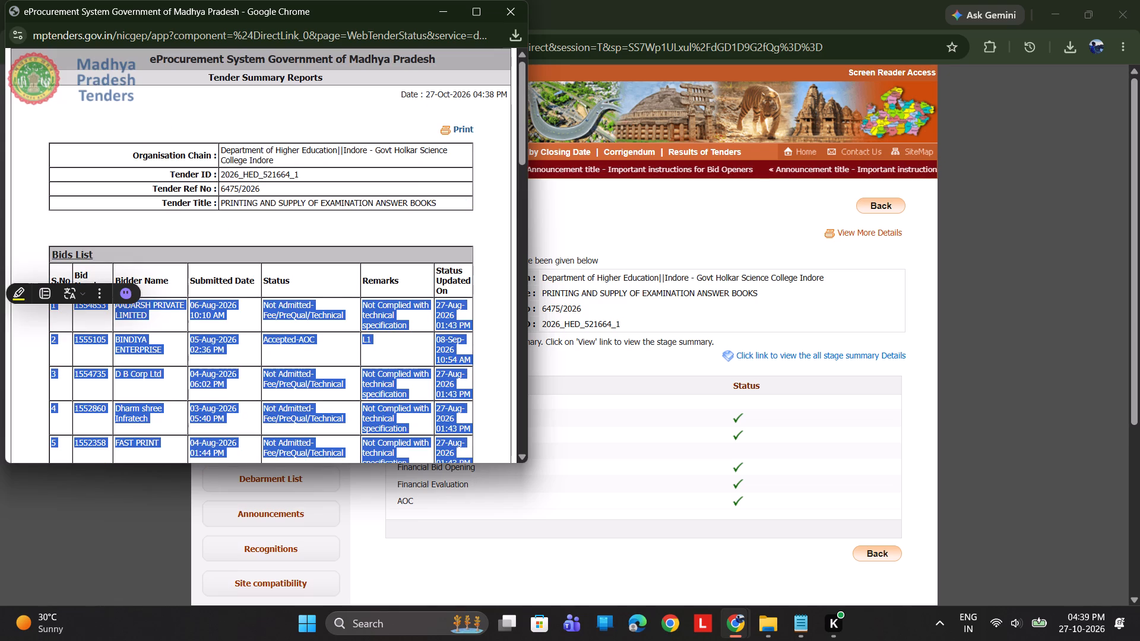
pyautogui.click(329, 348)
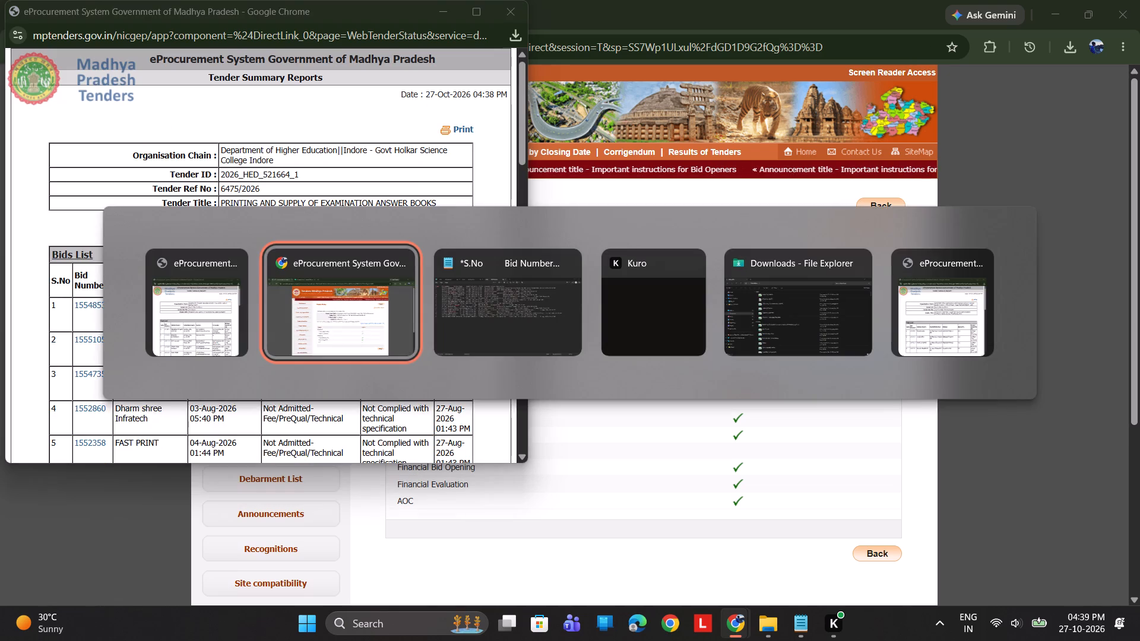
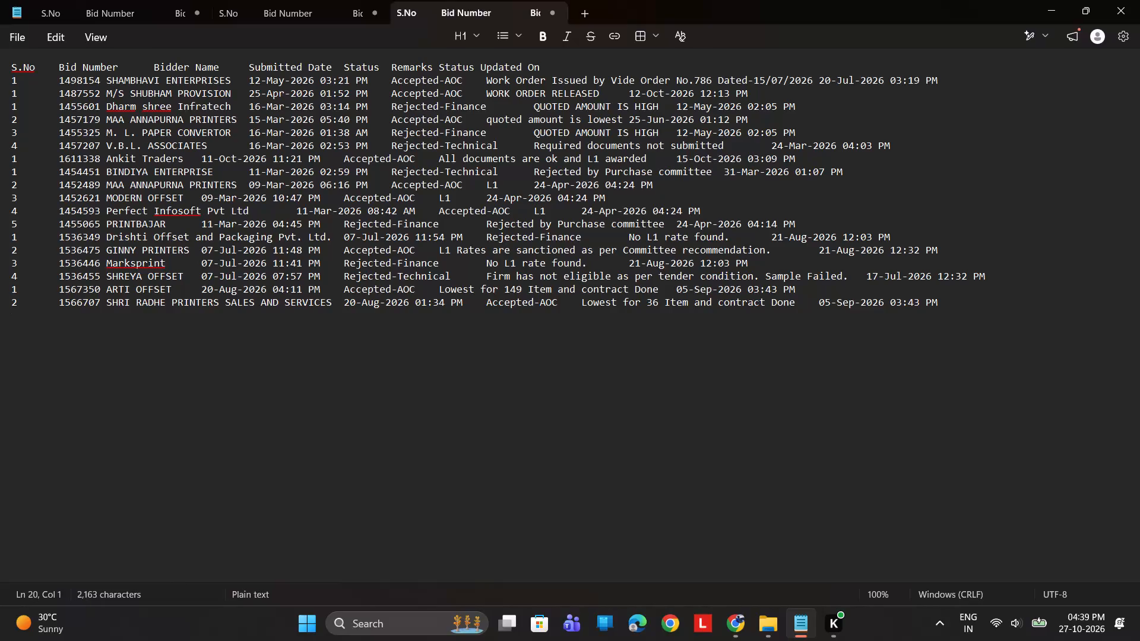
# Paste the twelve copied bidder rows of 2026_HED_521664_1 at the end of the Notepad list.
pyautogui.hotkey('ctrl', 'v')
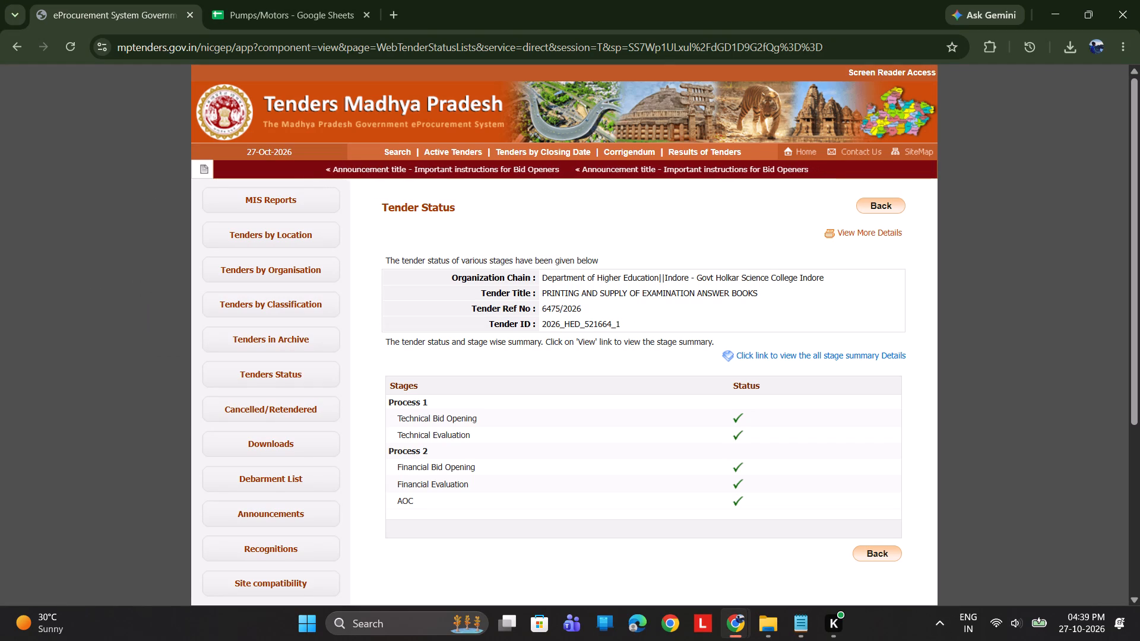
# From the portal's tender list, open the stage summary of 2026_DTE_489771_1 and copy the five bidder rows without headers.
pyautogui.click(876, 548)
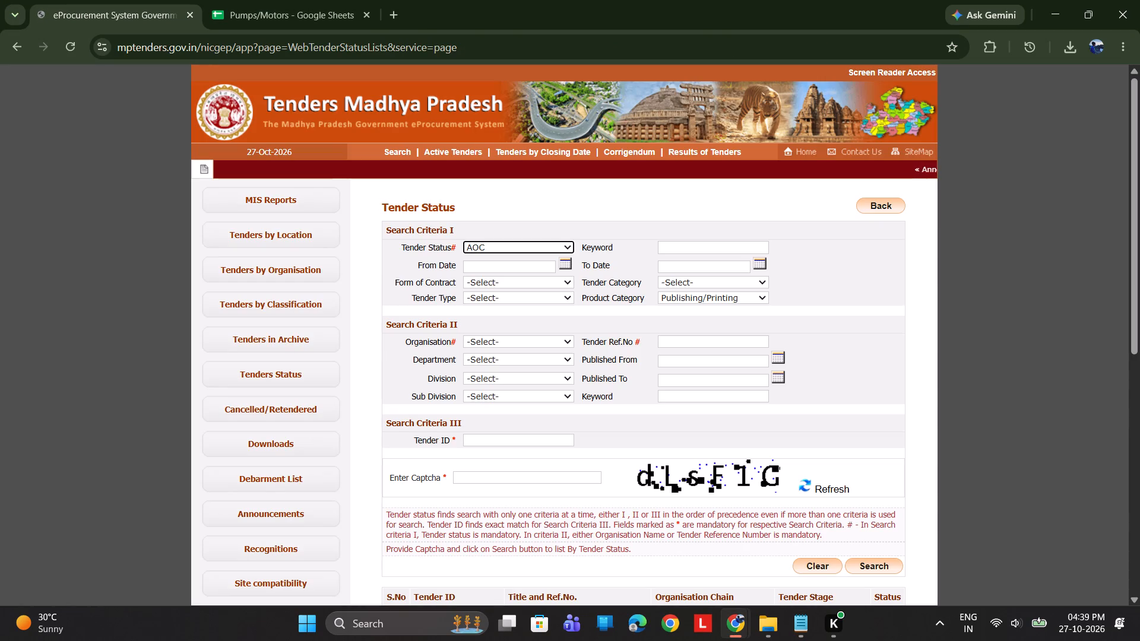
pyautogui.scroll(-6, 765, 519)
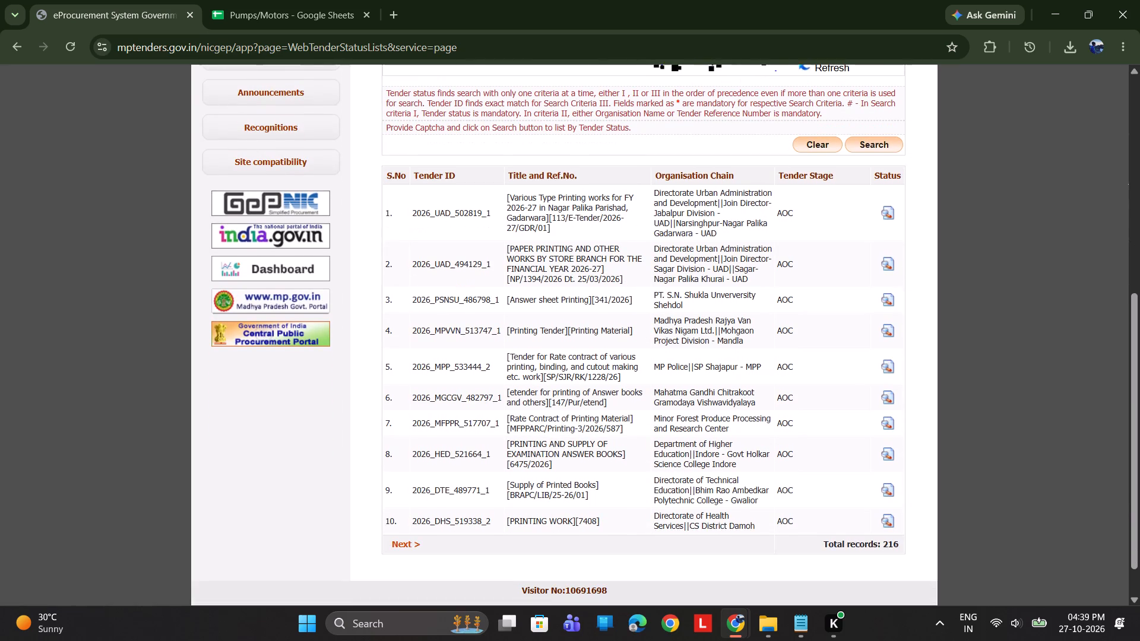
pyautogui.scroll(-1, 765, 519)
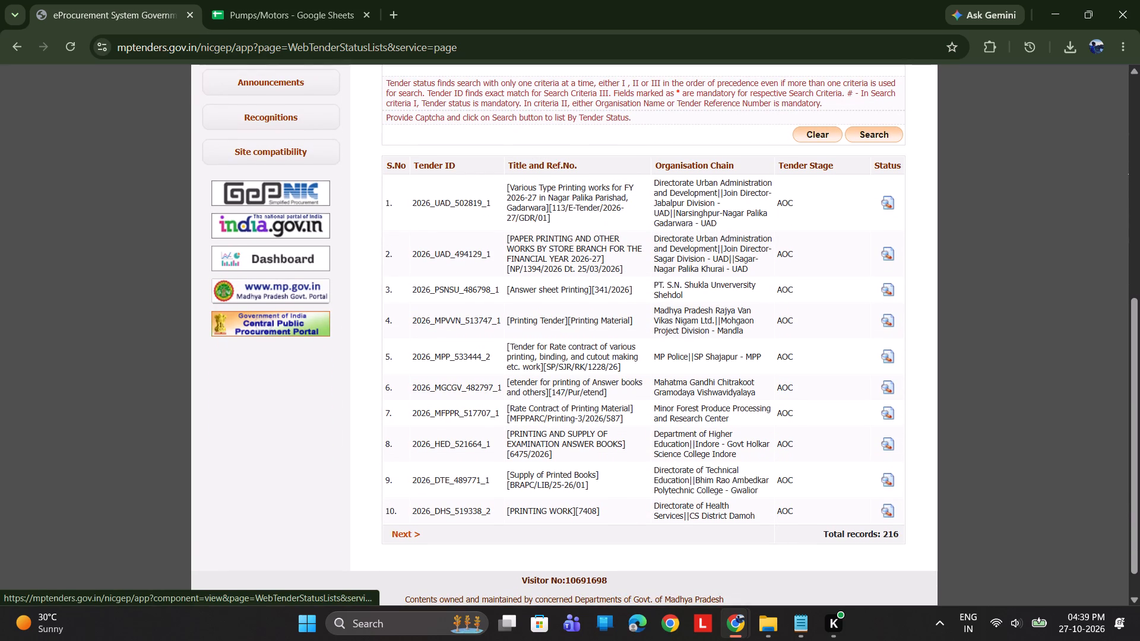
pyautogui.click(886, 480)
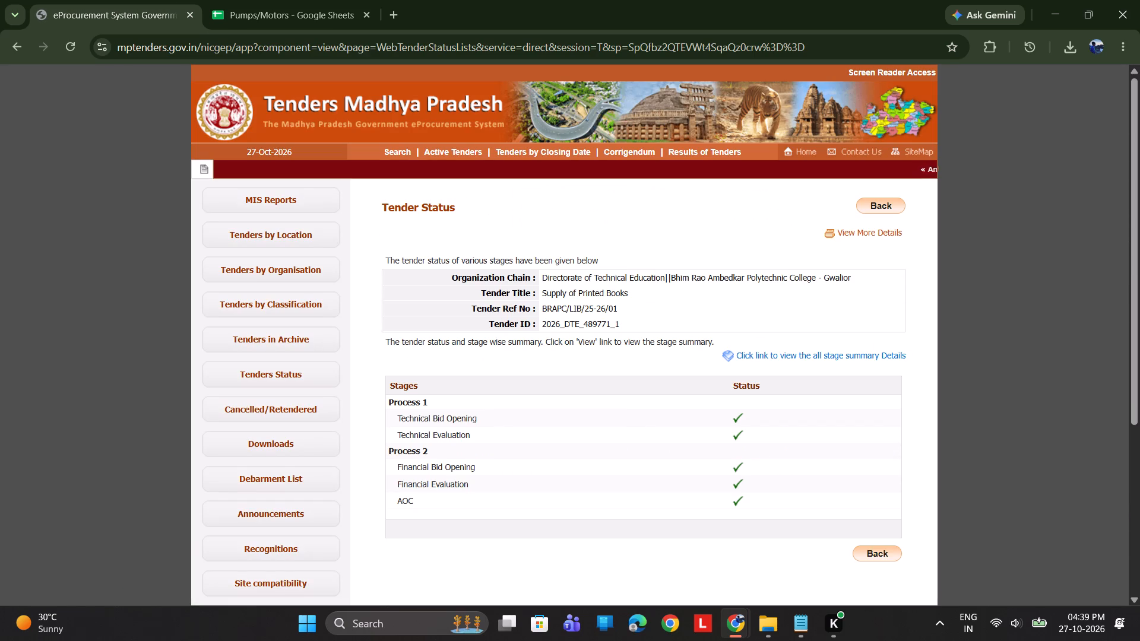
pyautogui.click(796, 354)
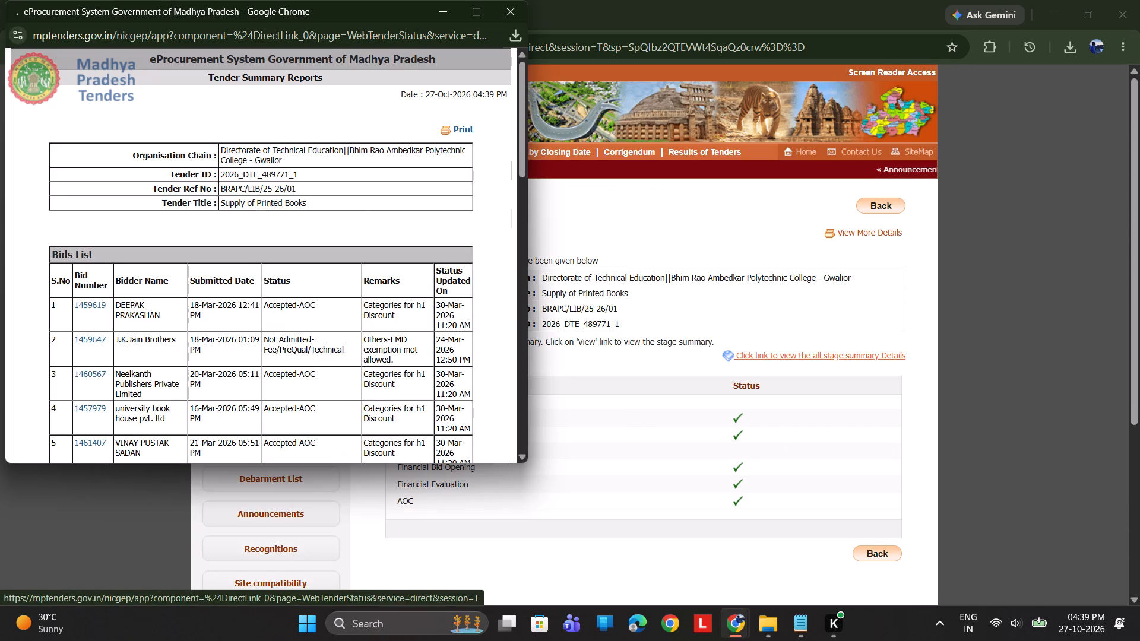
pyautogui.scroll(-1, 382, 385)
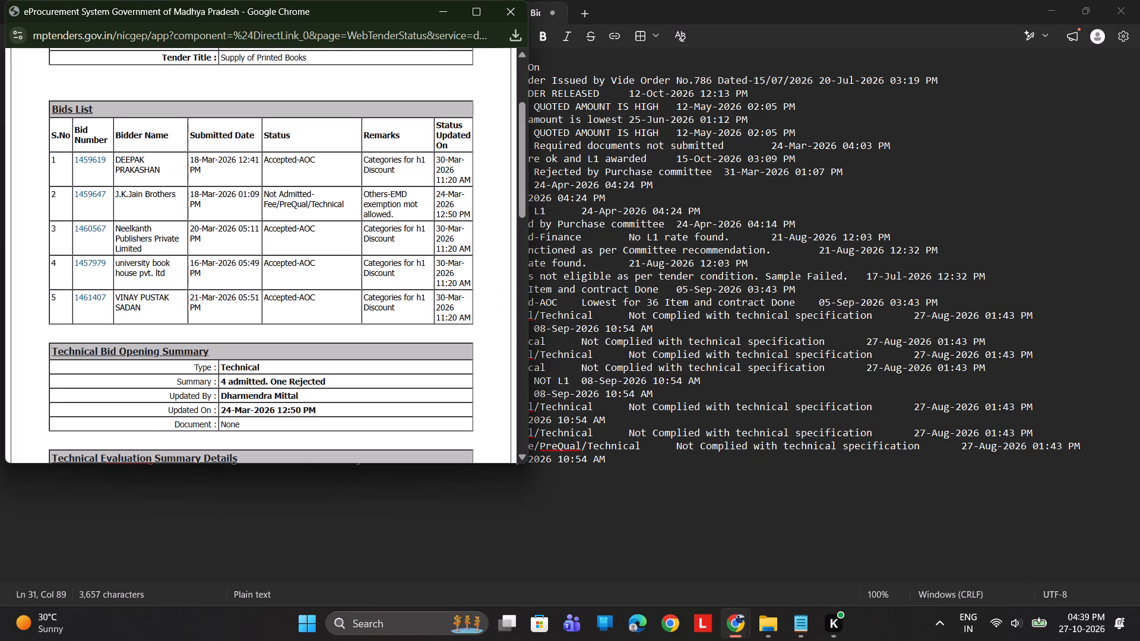
pyautogui.moveTo(468, 317); pyautogui.dragTo(219, 234)
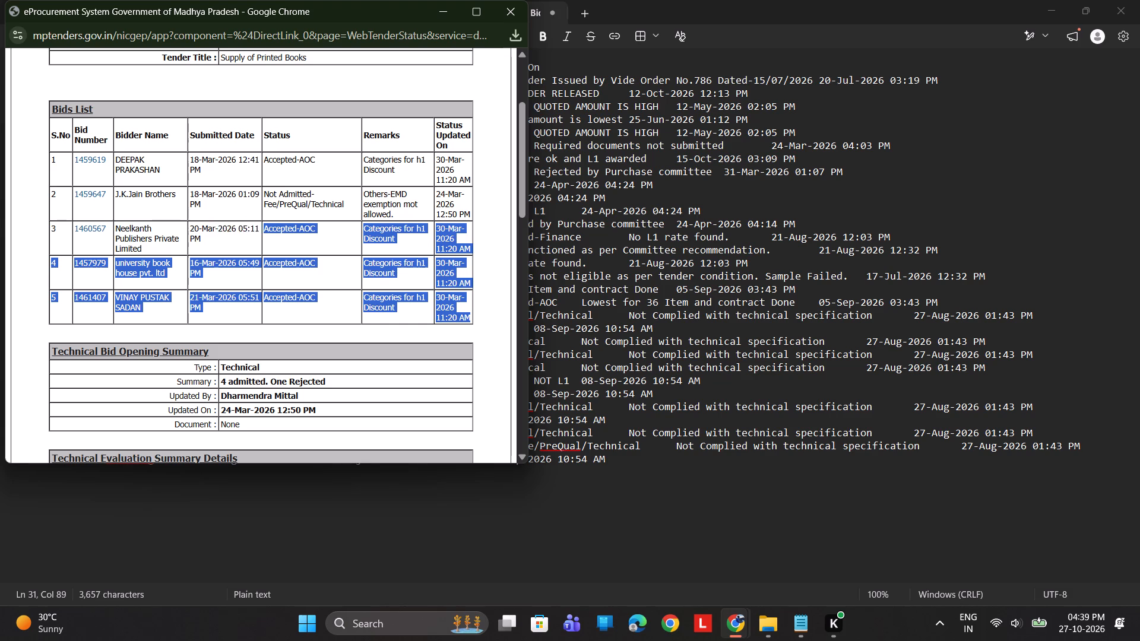
pyautogui.moveTo(219, 234); pyautogui.dragTo(55, 175)
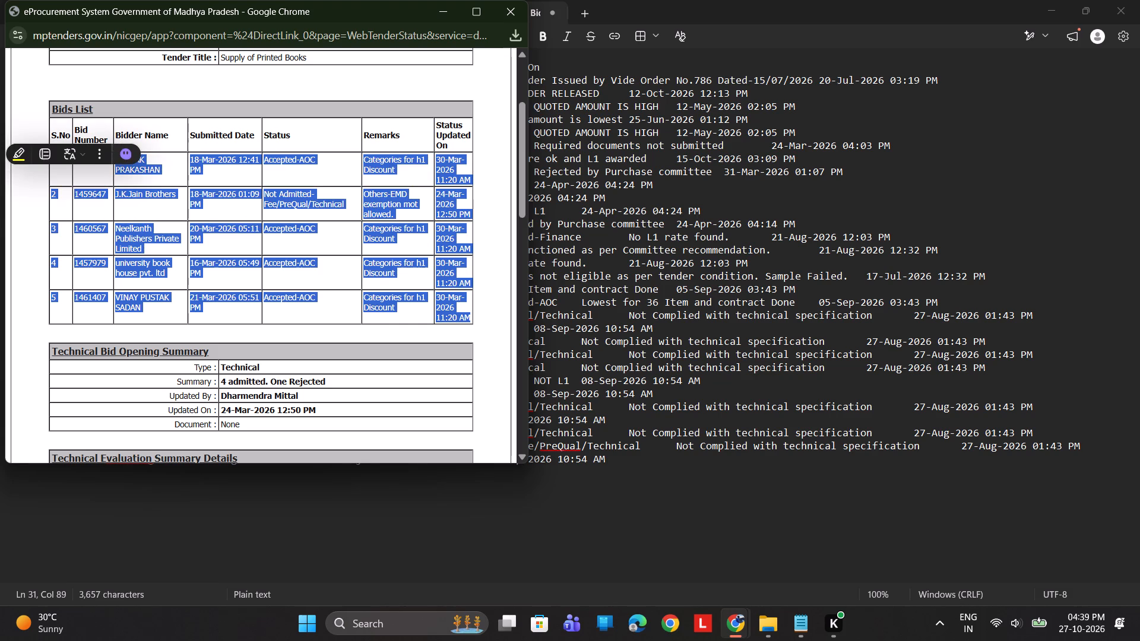
pyautogui.hotkey('ctrl', 'c')
# In the Notepad list, insert the five copied rows on a new line above the Shrirang Offset row and add an empty line at the end.
pyautogui.click(392, 277)
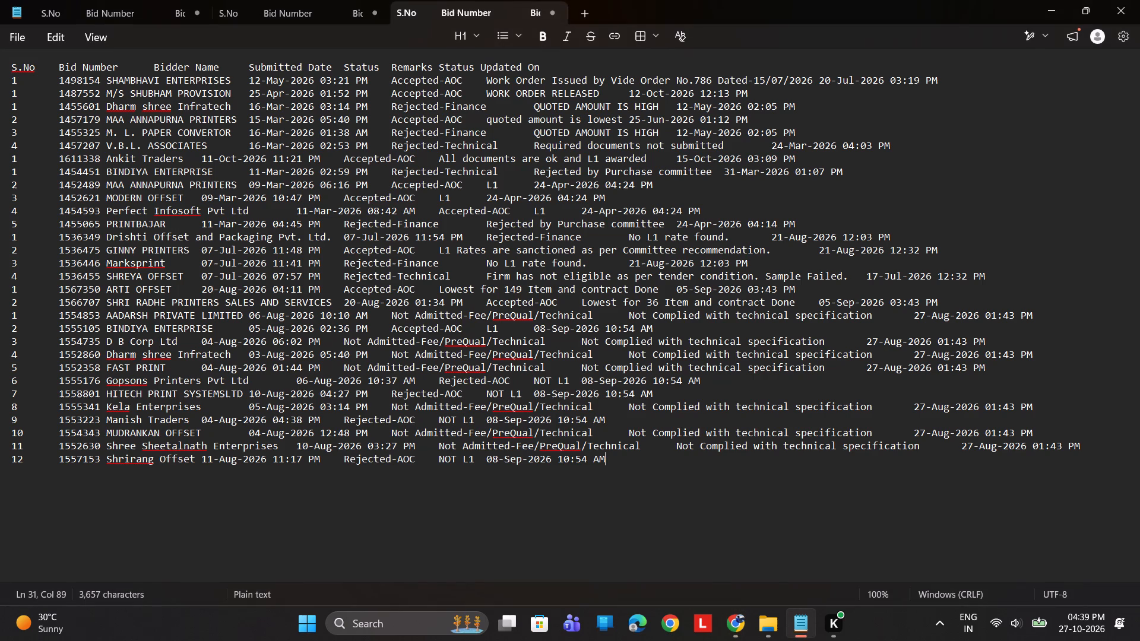
pyautogui.click(1112, 465)
pyautogui.click(1100, 454)
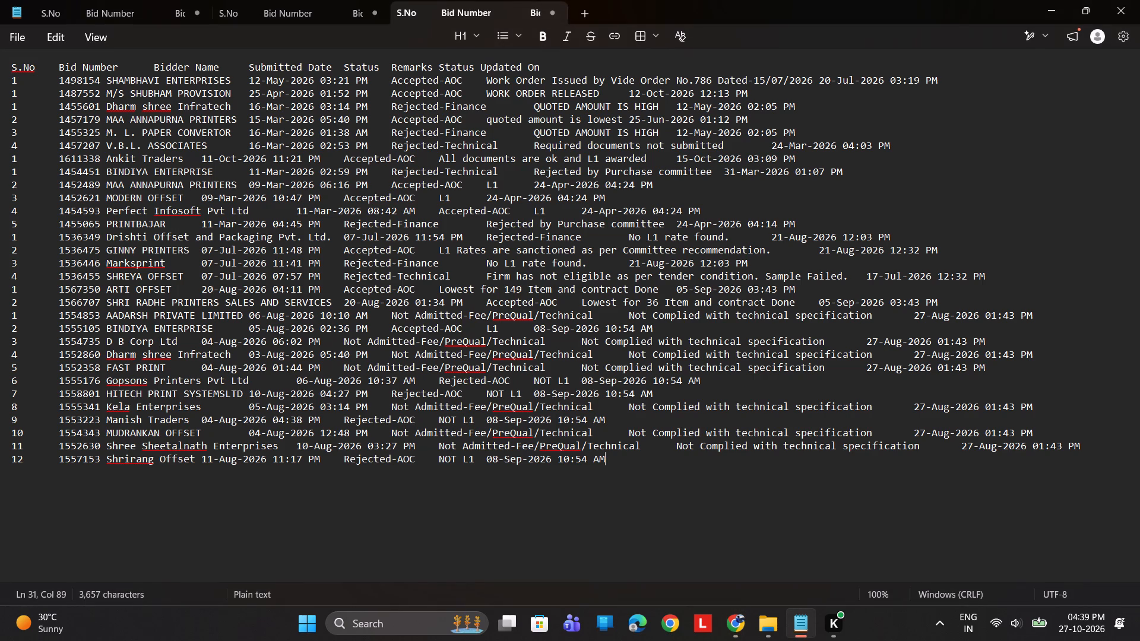
pyautogui.click(1096, 449)
pyautogui.press('Return')
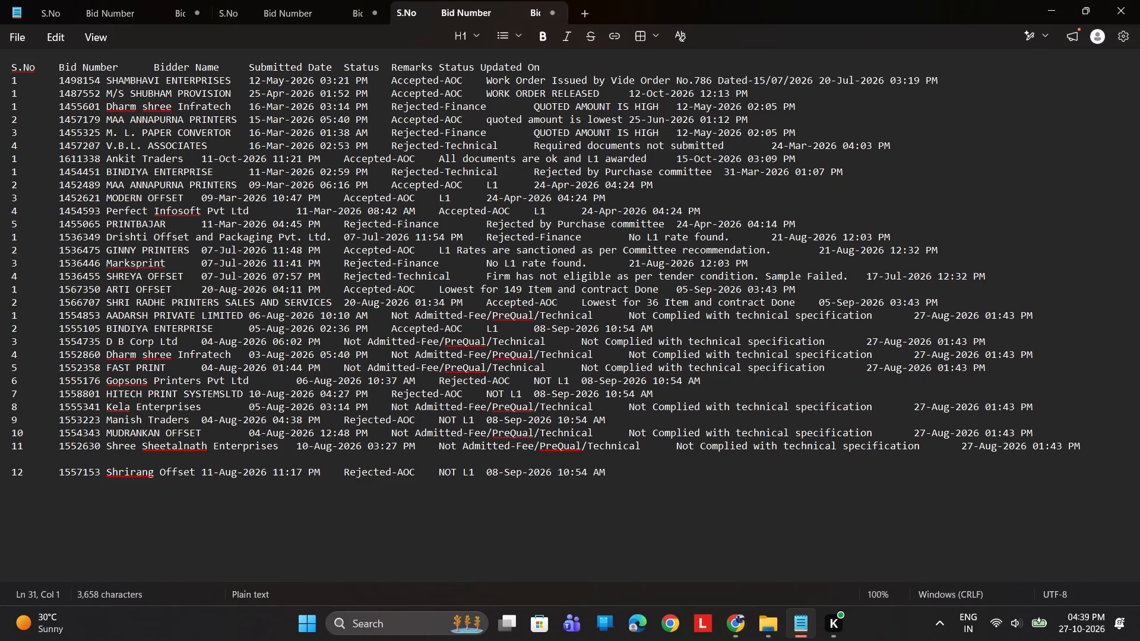
pyautogui.hotkey('ctrl', 'v')
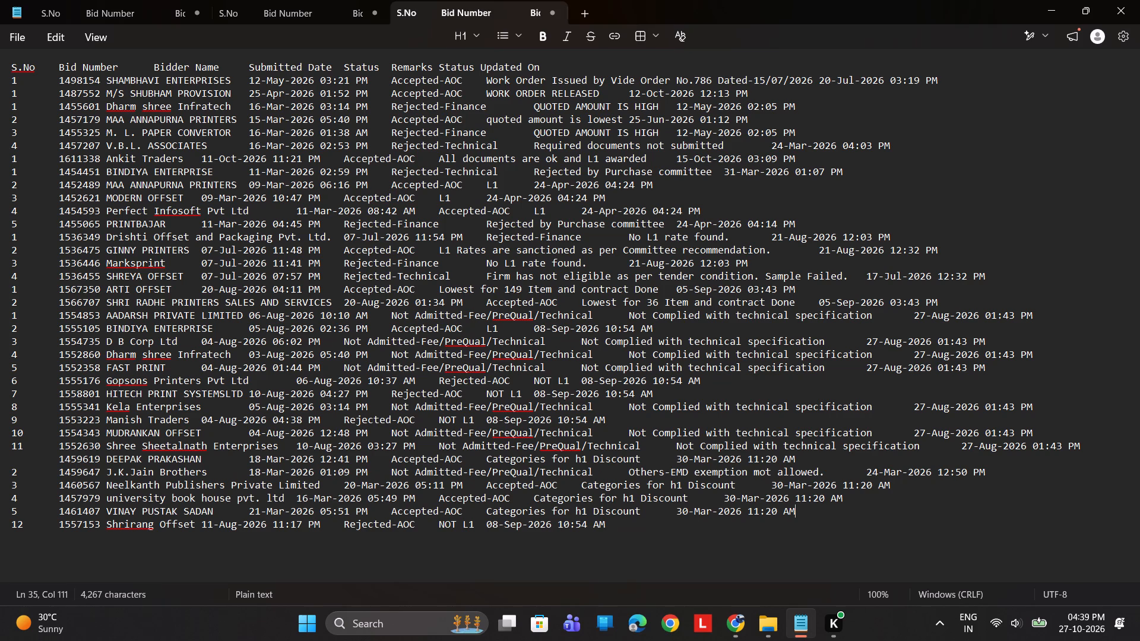
pyautogui.click(777, 542)
pyautogui.press('Return')
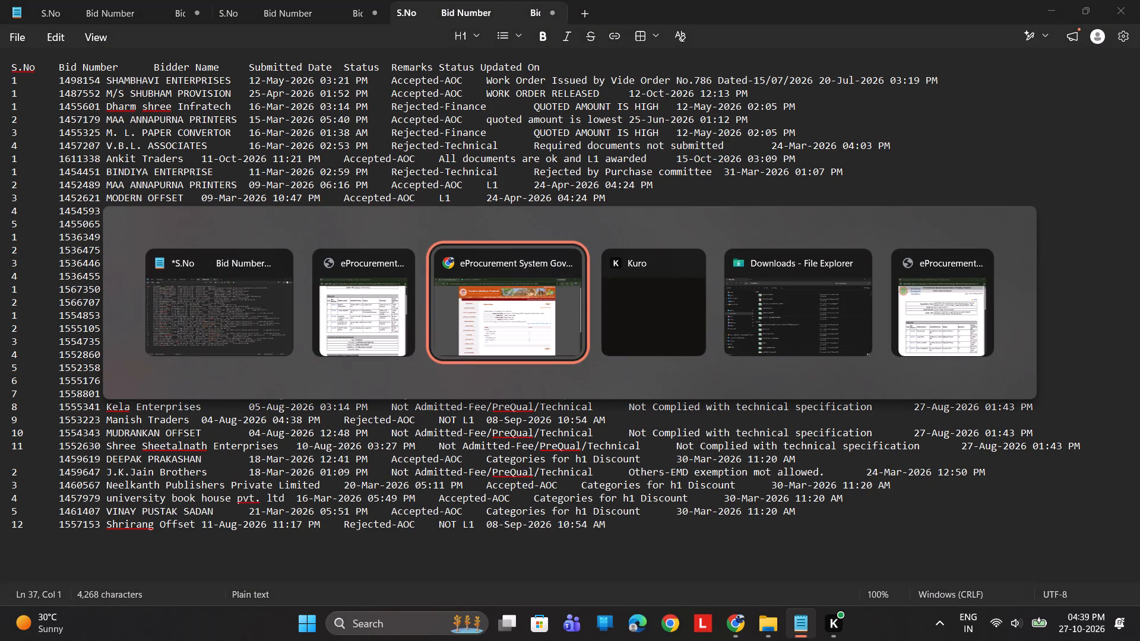
# From the portal's tender list, open the stage summary of 2026_DHS_519338_2 and append both bidder rows, without headers, to the Notepad list.
pyautogui.click(876, 552)
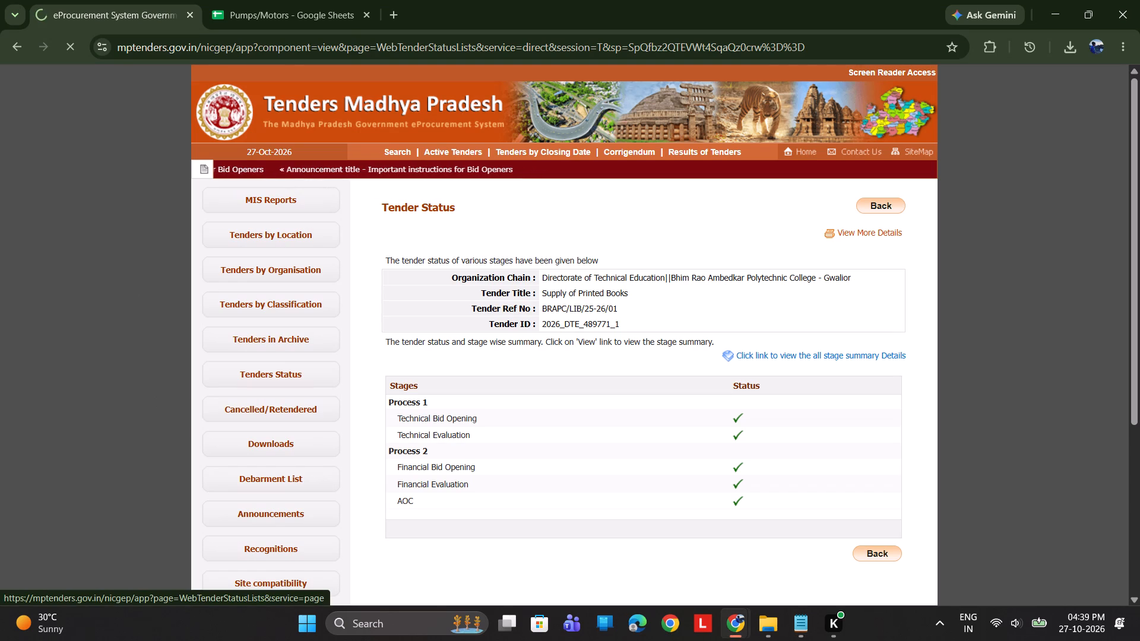
pyautogui.scroll(-5, 714, 485)
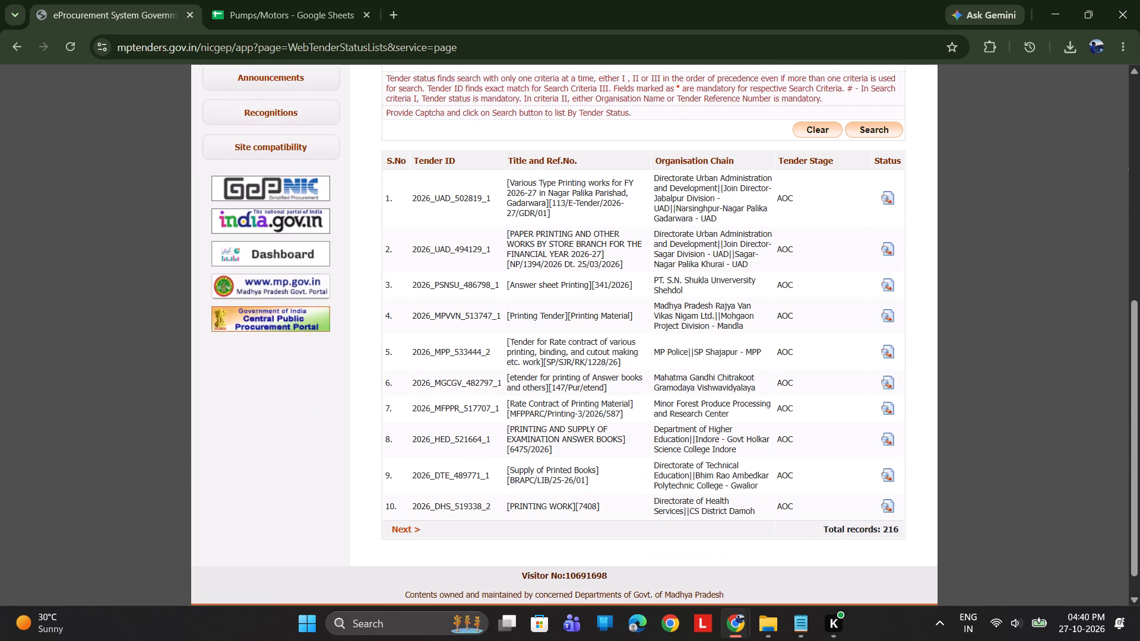
pyautogui.click(893, 472)
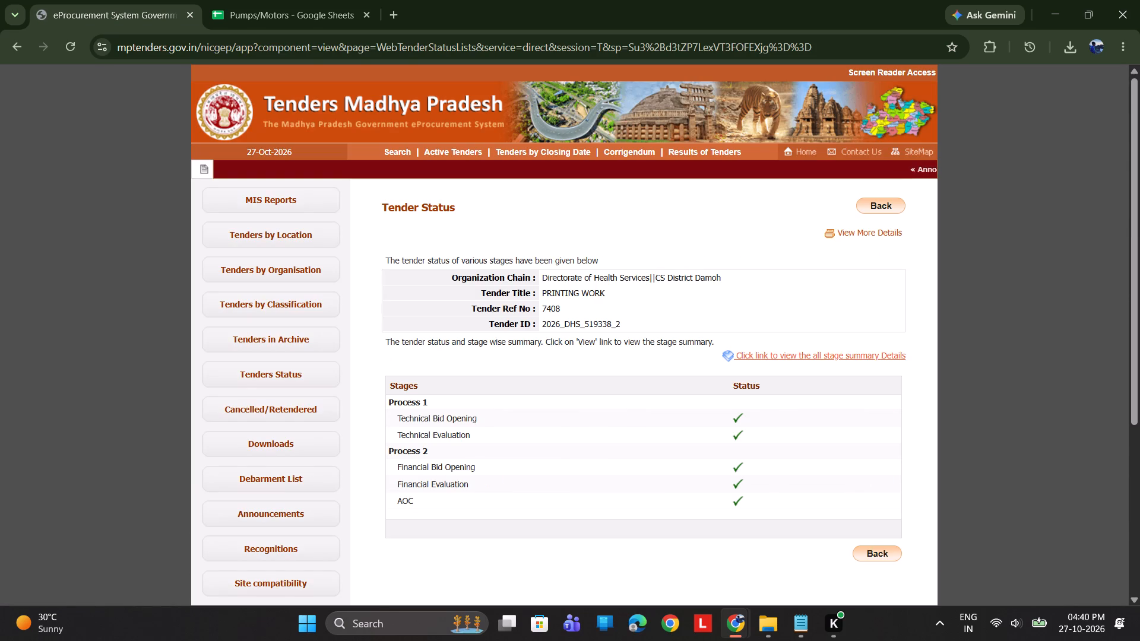
pyautogui.click(822, 358)
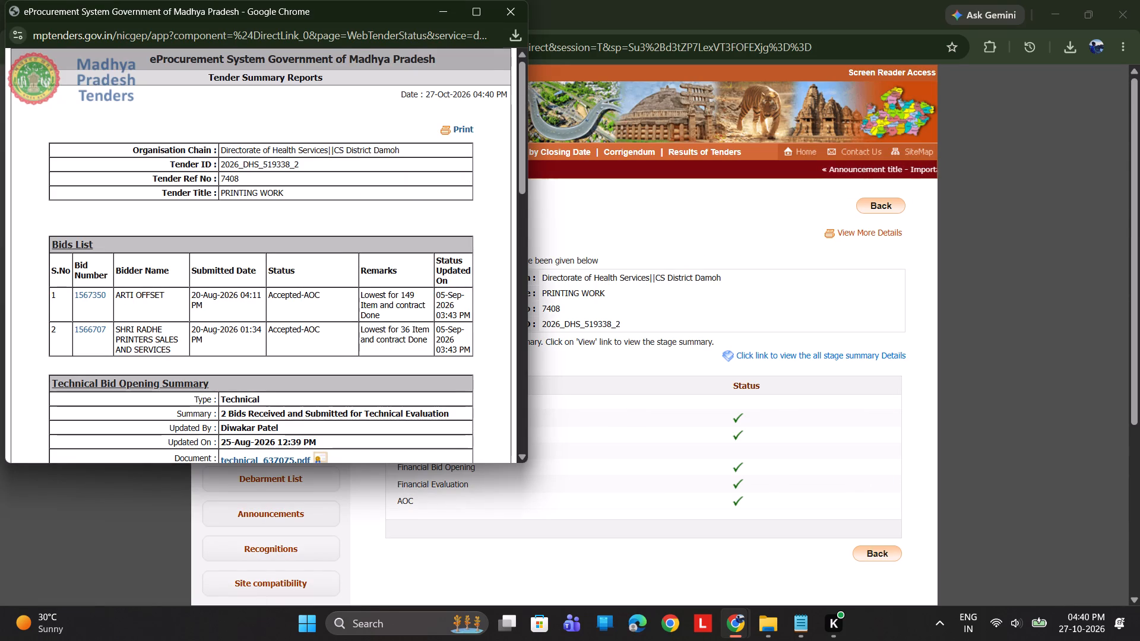
pyautogui.moveTo(469, 348); pyautogui.dragTo(50, 295)
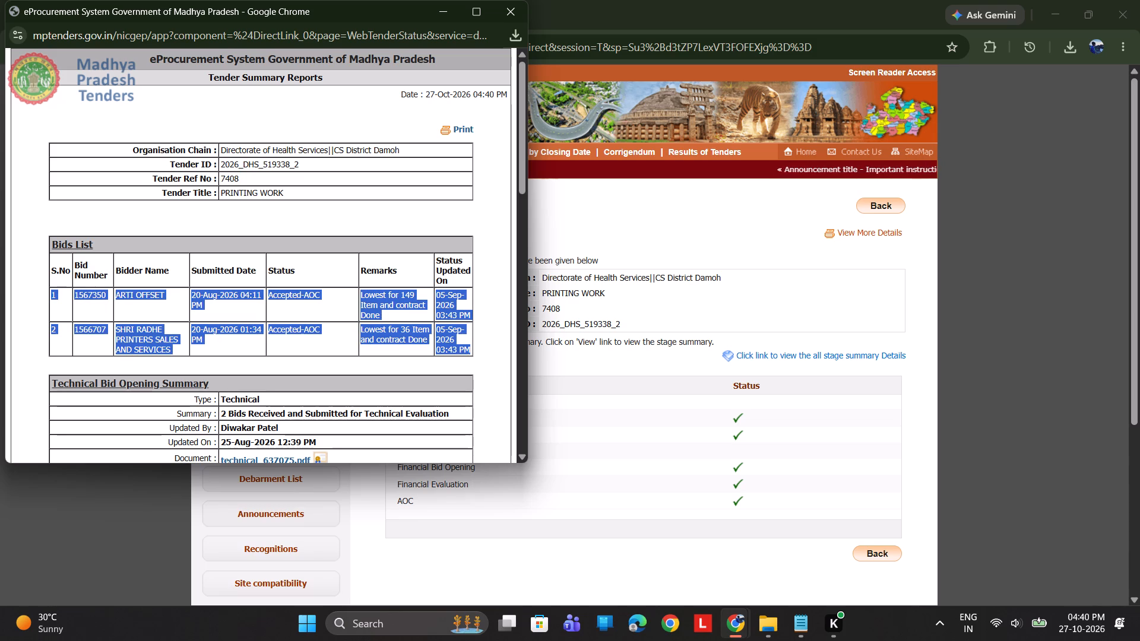
pyautogui.moveTo(50, 295); pyautogui.dragTo(50, 295)
pyautogui.hotkey('ctrl', 'c')
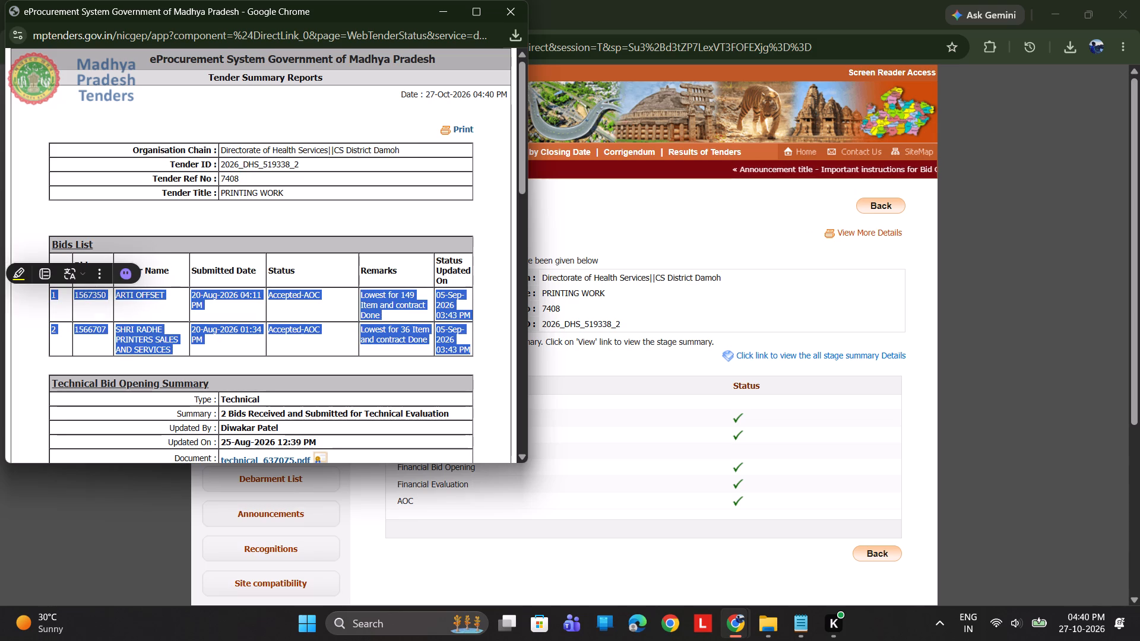
pyautogui.click(357, 325)
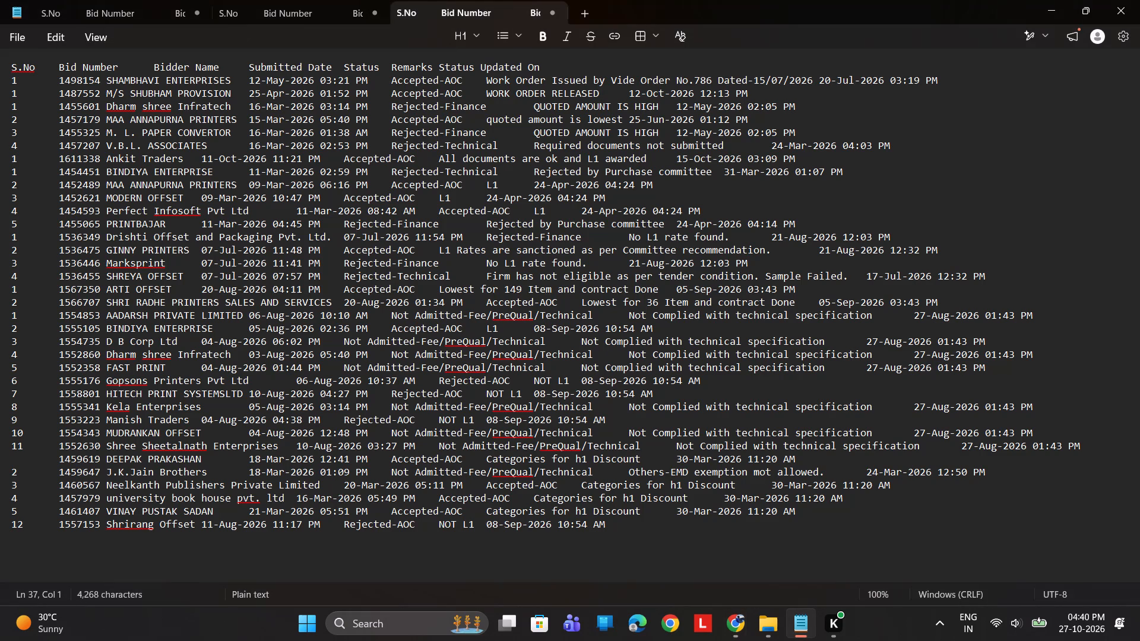
pyautogui.hotkey('ctrl', 'v')
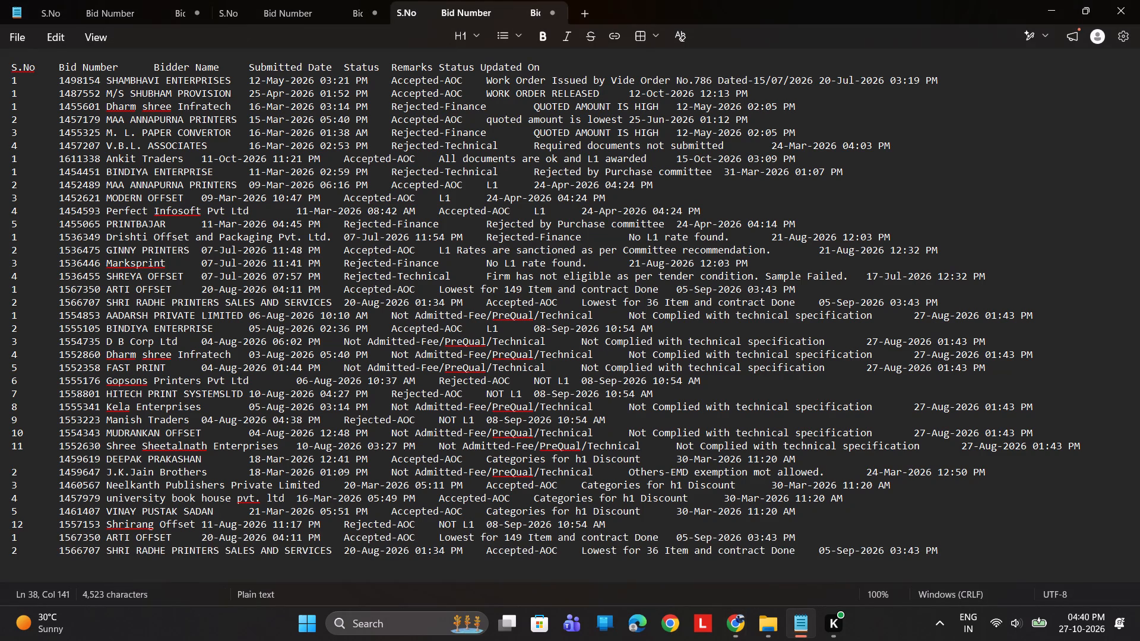
pyautogui.scroll(5, 626, 262)
pyautogui.hscroll(1, 626, 262)
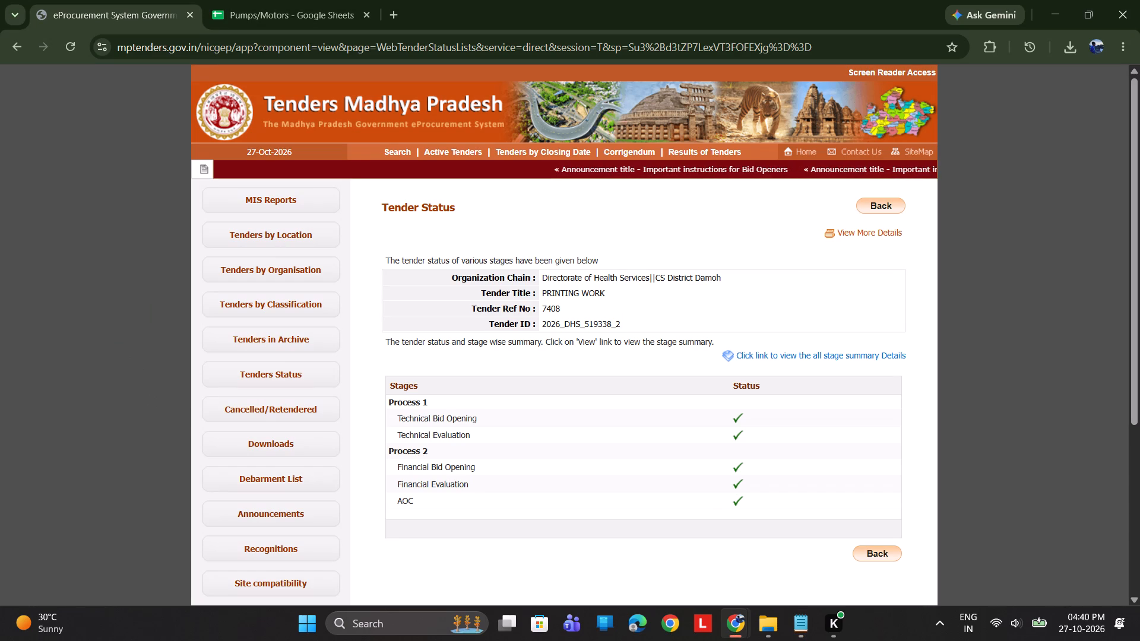
# Return to the portal's Publishing/Printing tender list and go to its next page of results.
pyautogui.click(873, 556)
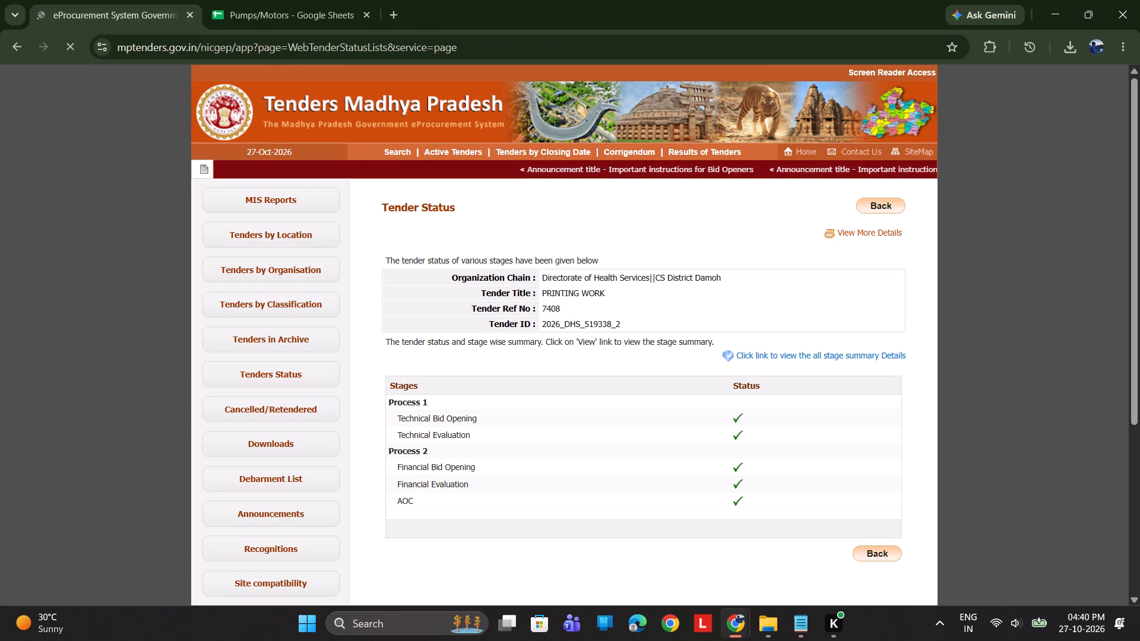
pyautogui.scroll(-4, 826, 431)
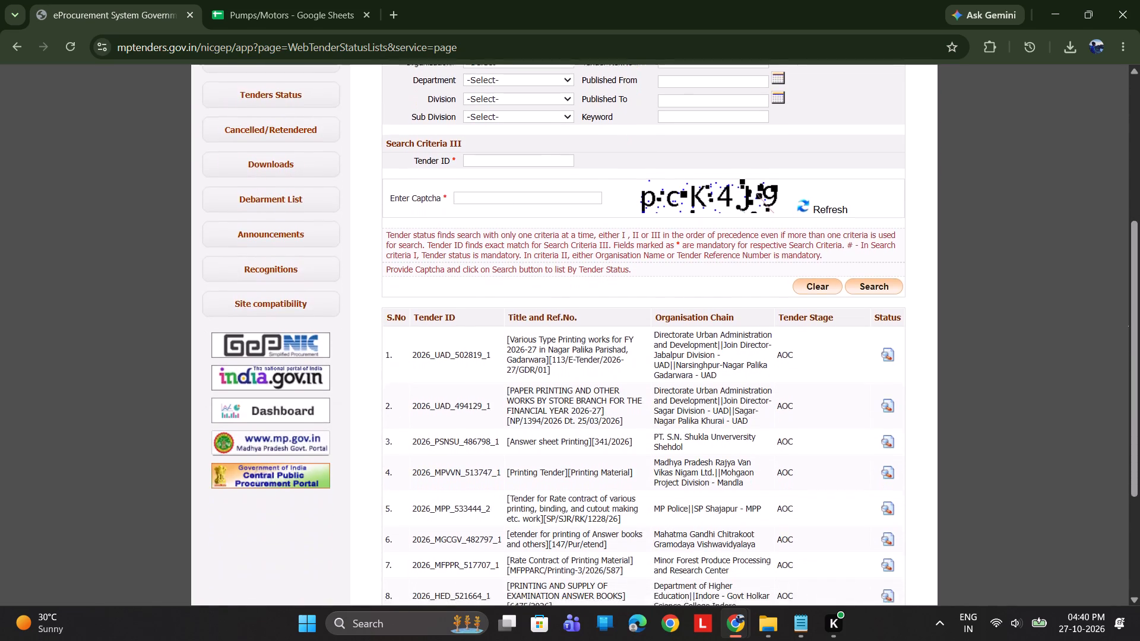
pyautogui.scroll(-2, 826, 431)
pyautogui.click(408, 498)
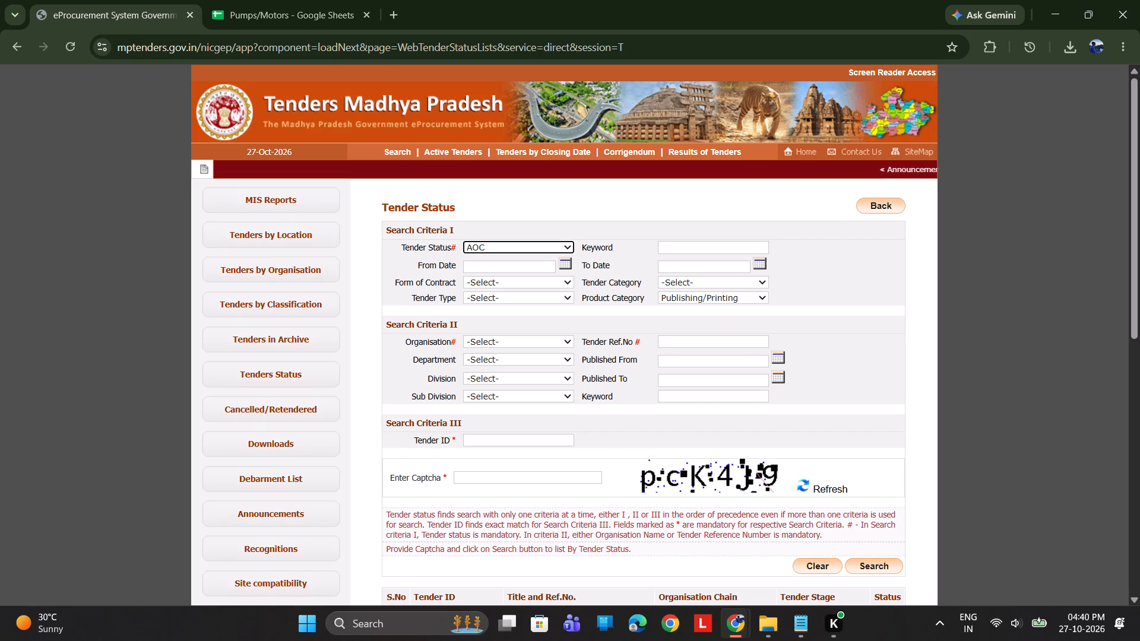
# Open the stage summary of 2026_DHS_508632_1 and append all six bidder rows, without headers, on a new line of the Notepad list.
pyautogui.scroll(-2, 704, 483)
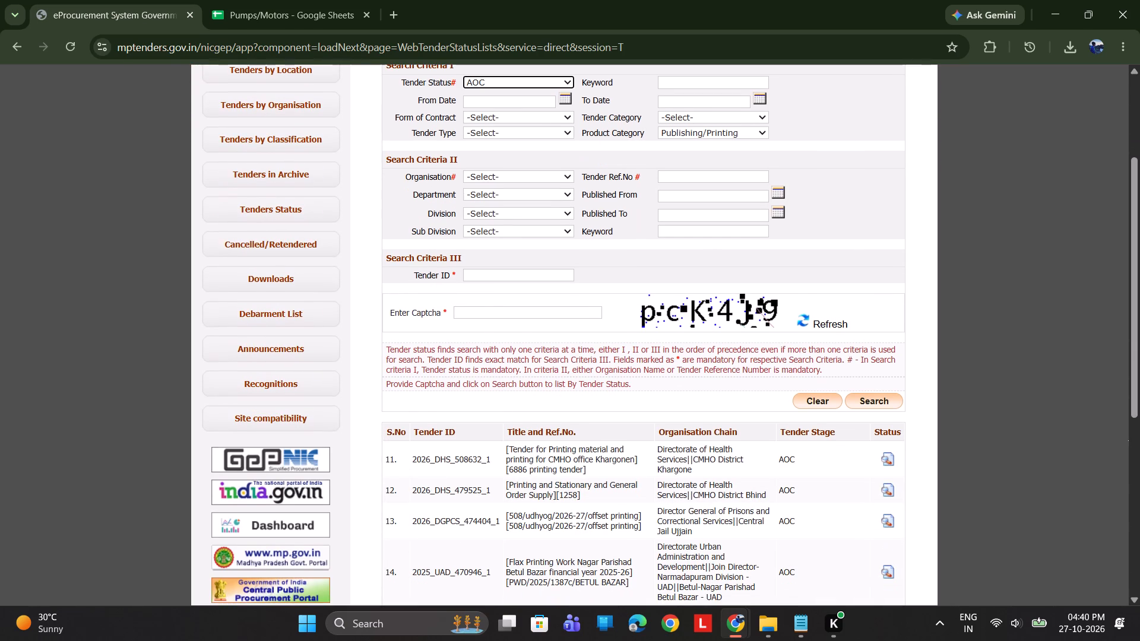
pyautogui.click(888, 462)
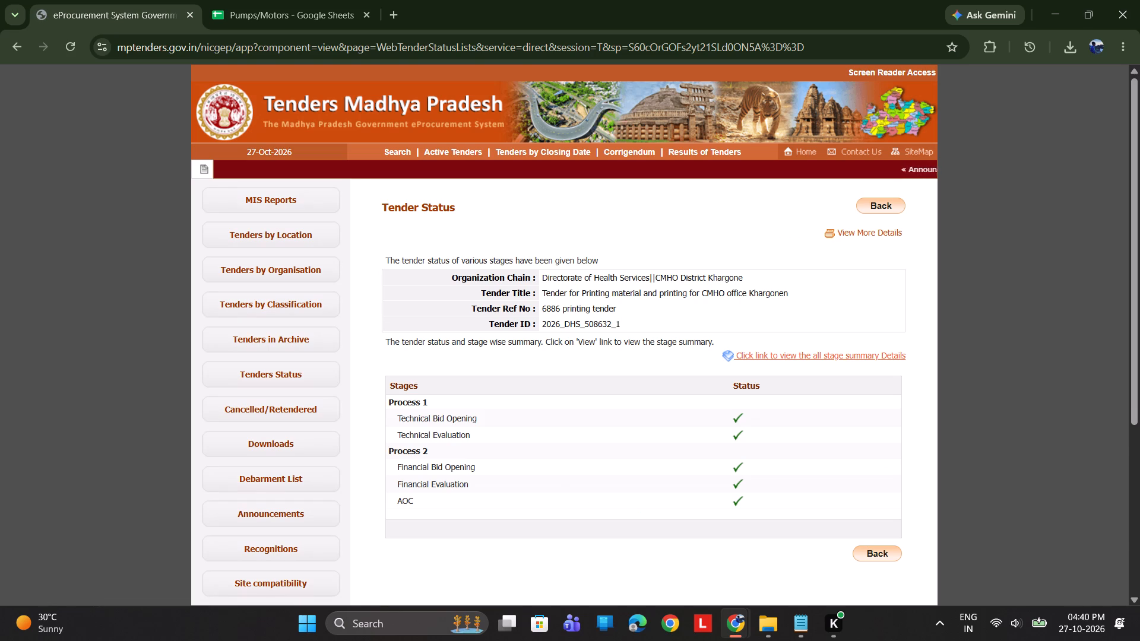
pyautogui.click(818, 353)
pyautogui.scroll(-1, 404, 334)
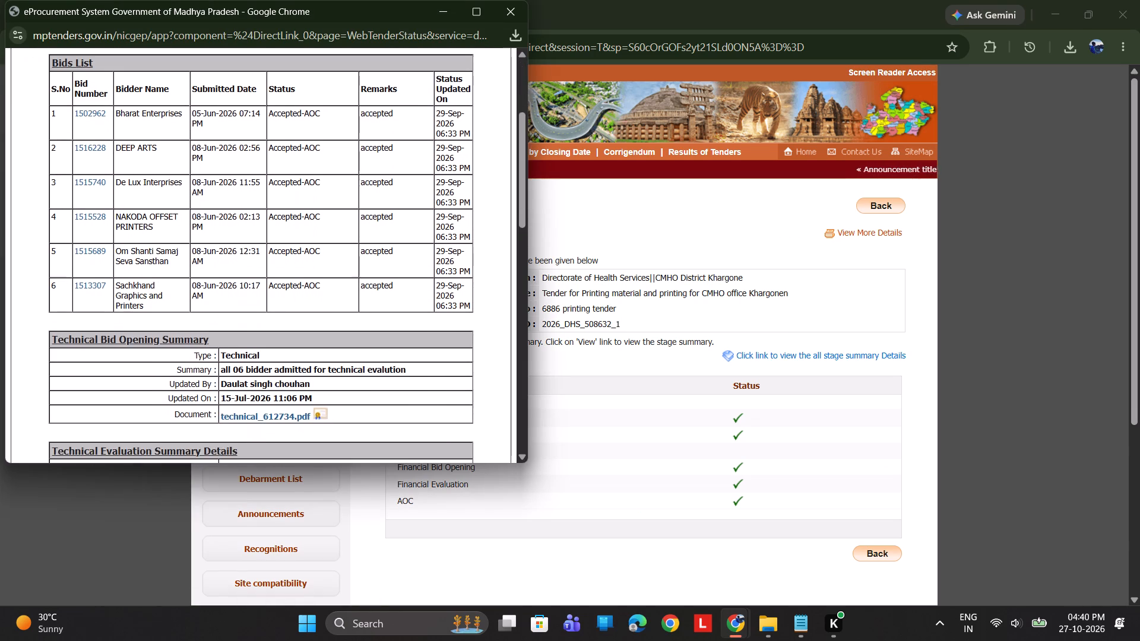
pyautogui.scroll(-1, 404, 334)
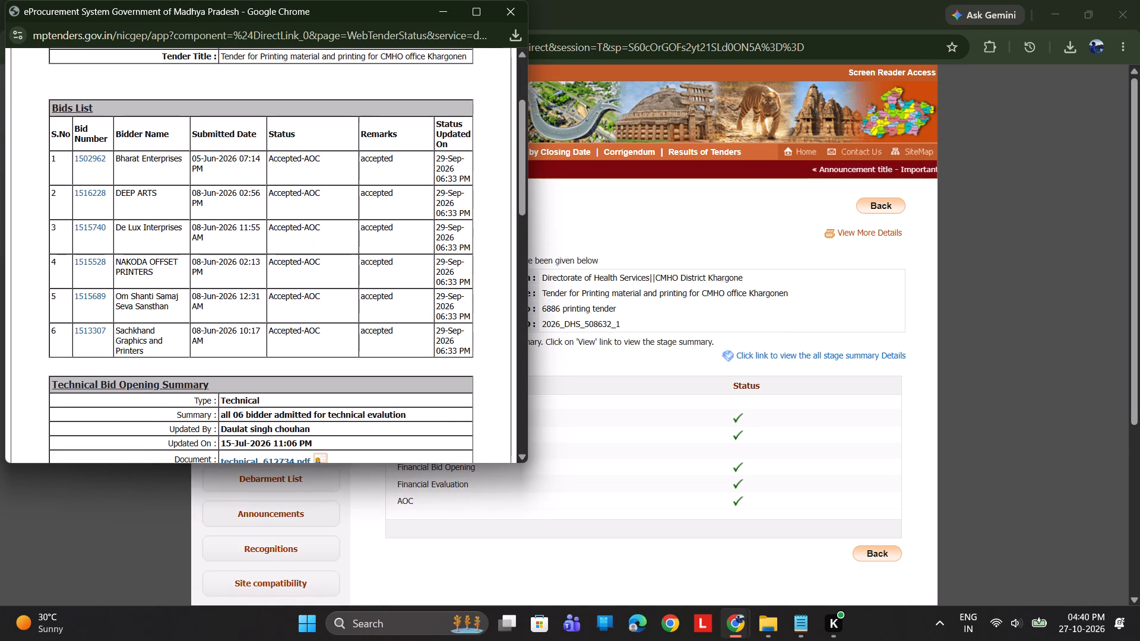
pyautogui.moveTo(471, 353); pyautogui.dragTo(80, 166)
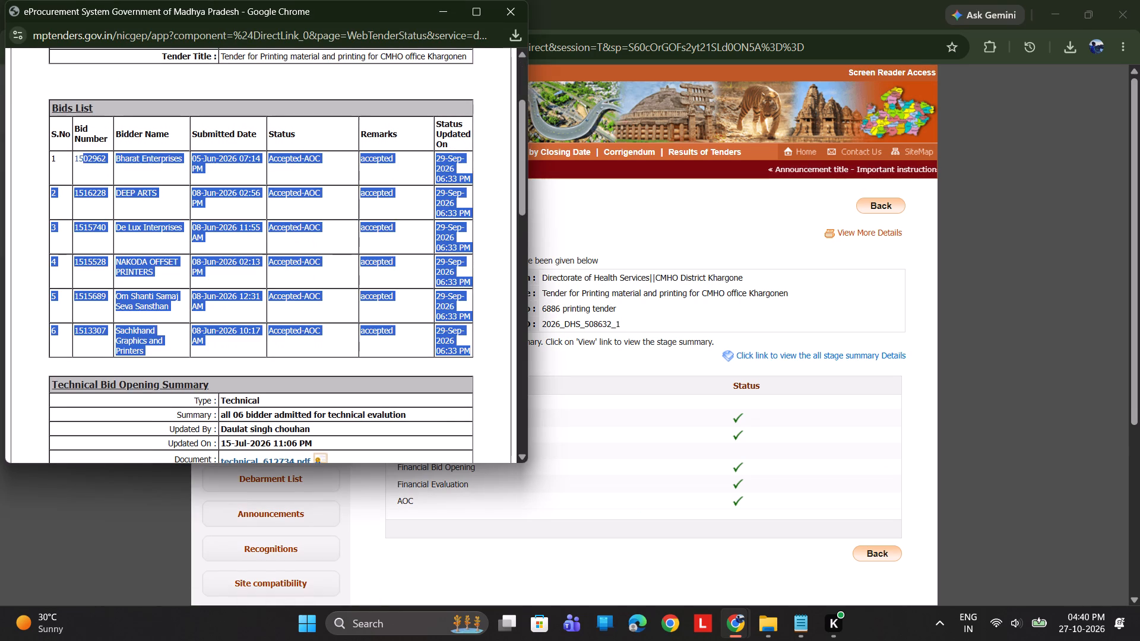
pyautogui.moveTo(80, 166); pyautogui.dragTo(49, 161)
pyautogui.hotkey('ctrl', 'c')
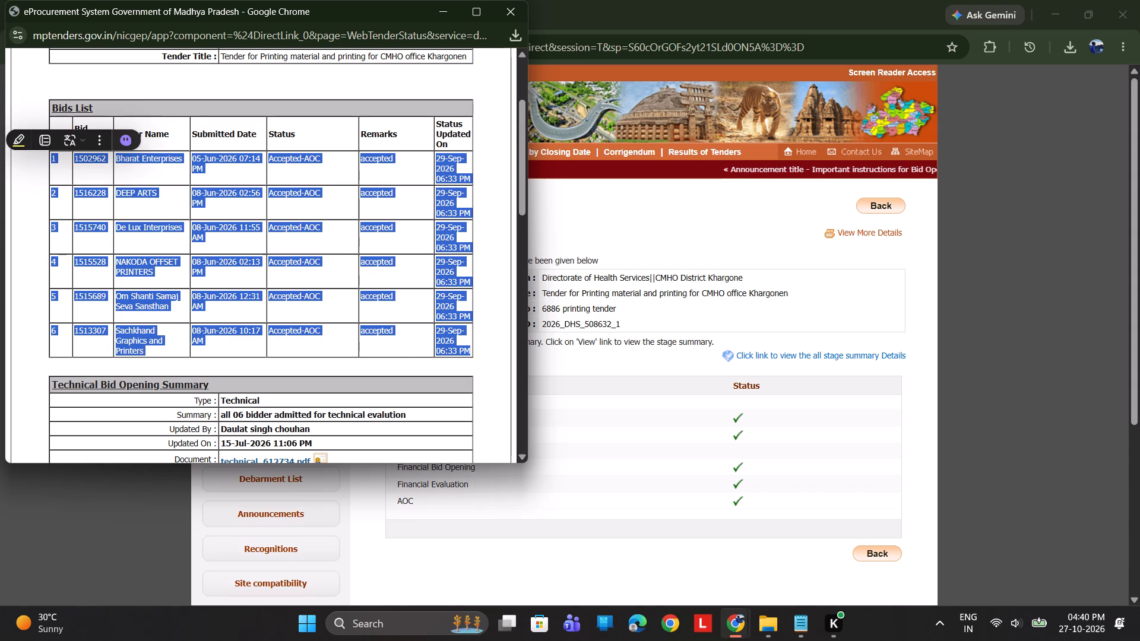
pyautogui.click(401, 259)
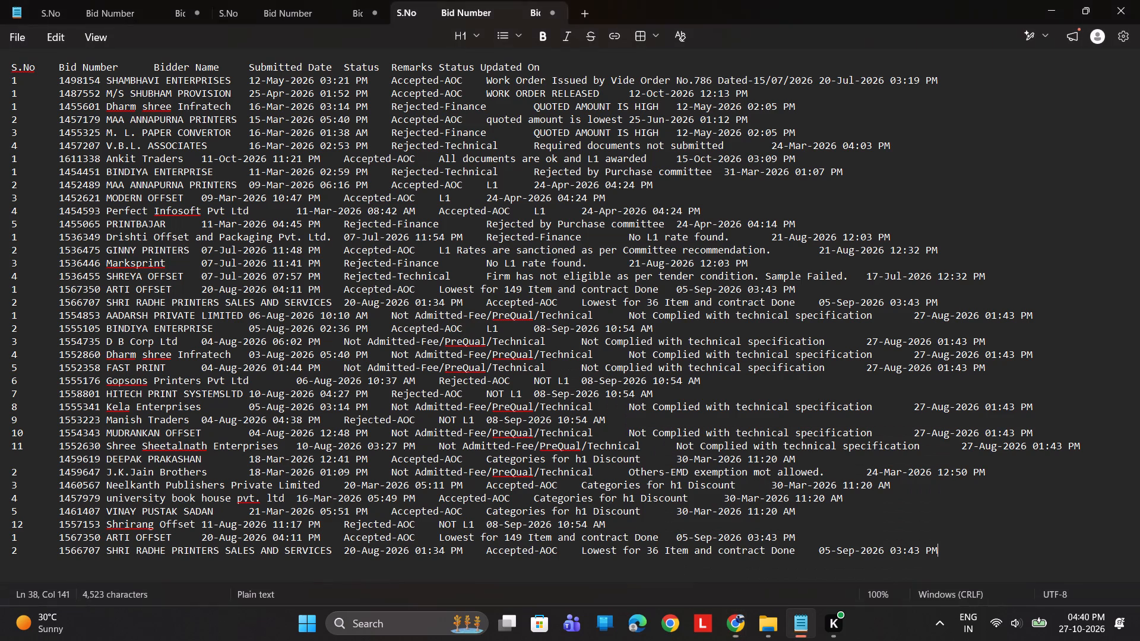
pyautogui.press('Return')
pyautogui.hotkey('ctrl', 'v')
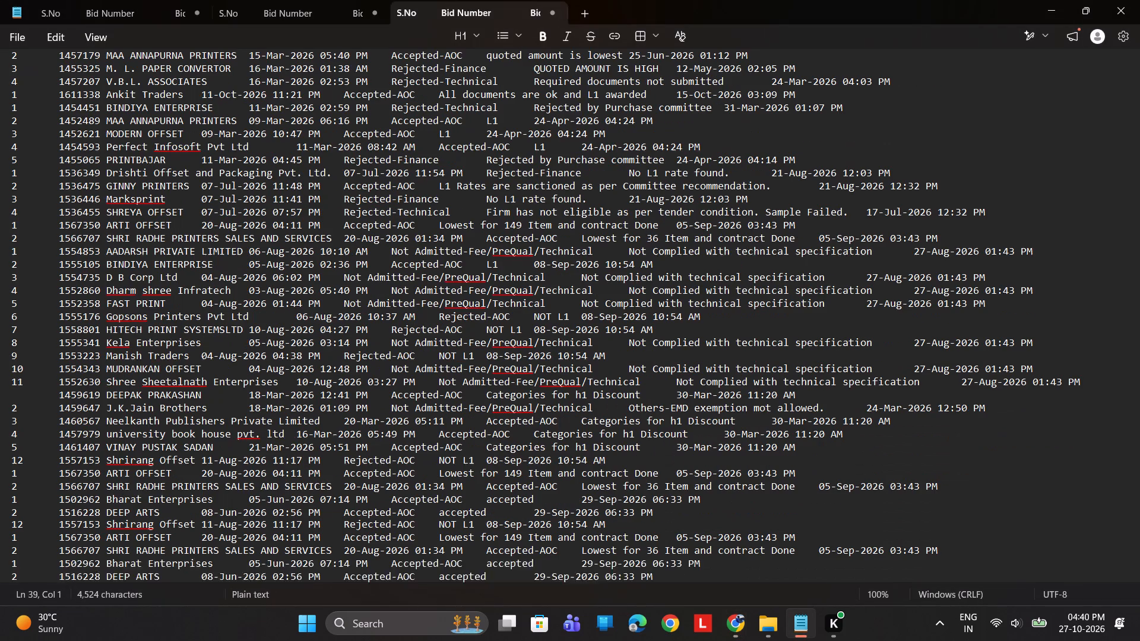
pyautogui.scroll(9, 560, 161)
pyautogui.scroll(-6, 560, 161)
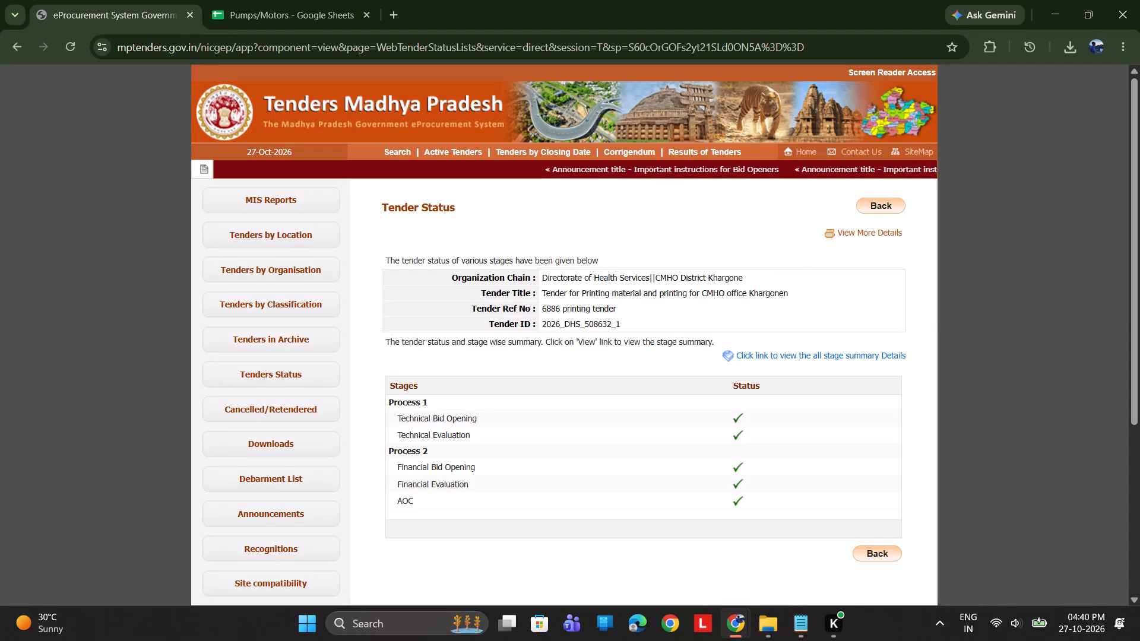
# Open the stage summary of 2026_DHS_479525_1 and append its three bidder rows, without headers, on a new line of the Notepad list.
pyautogui.click(875, 558)
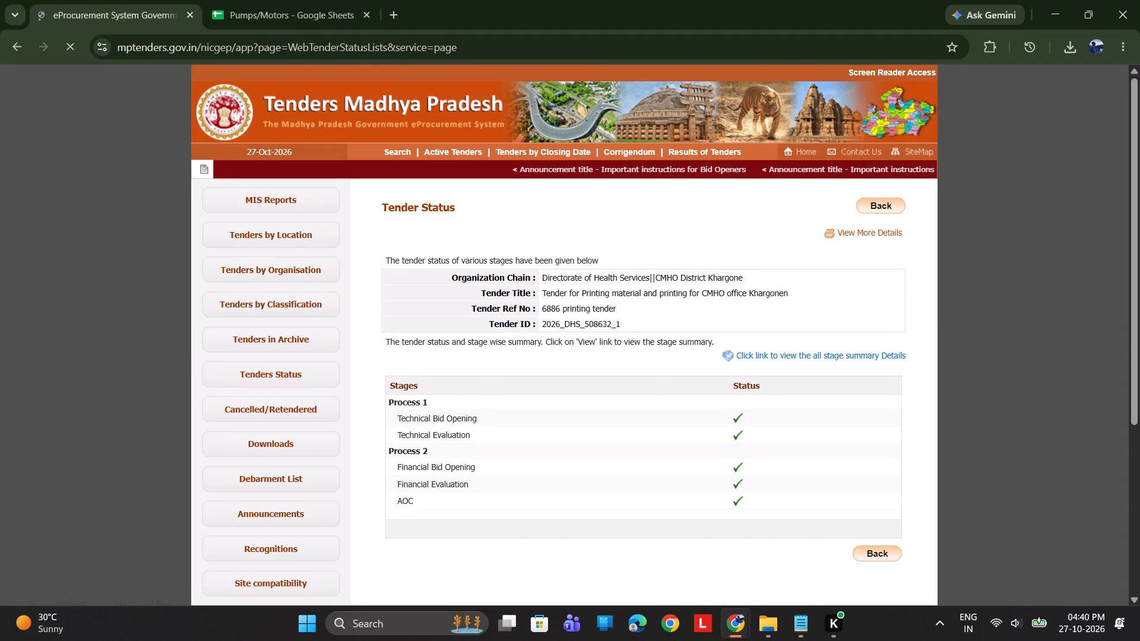
pyautogui.scroll(-3, 783, 556)
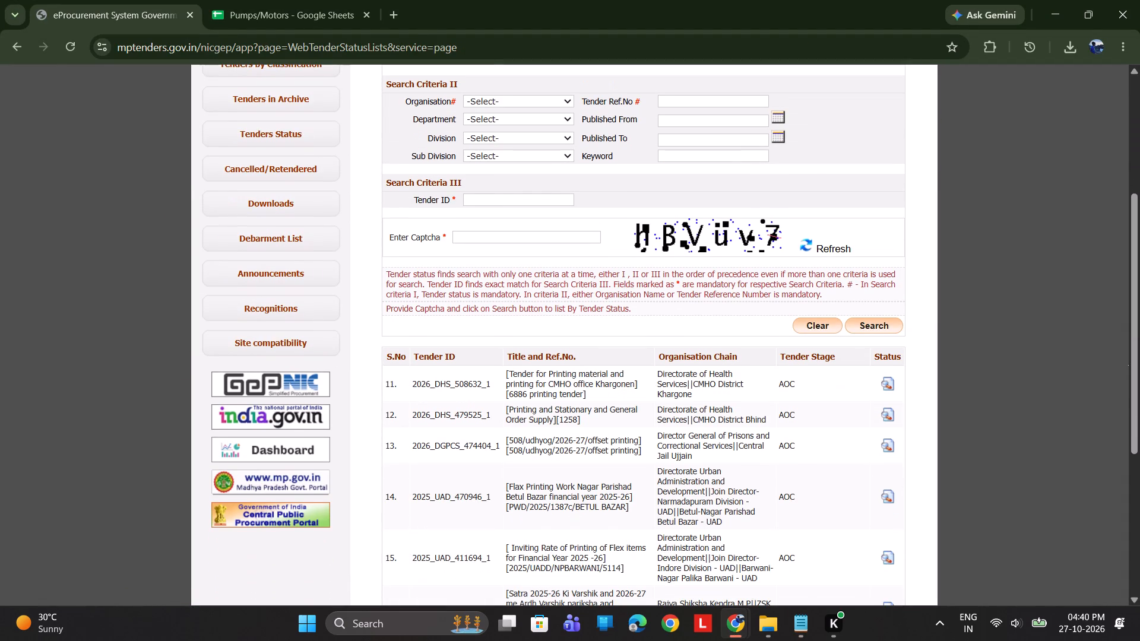
pyautogui.click(891, 410)
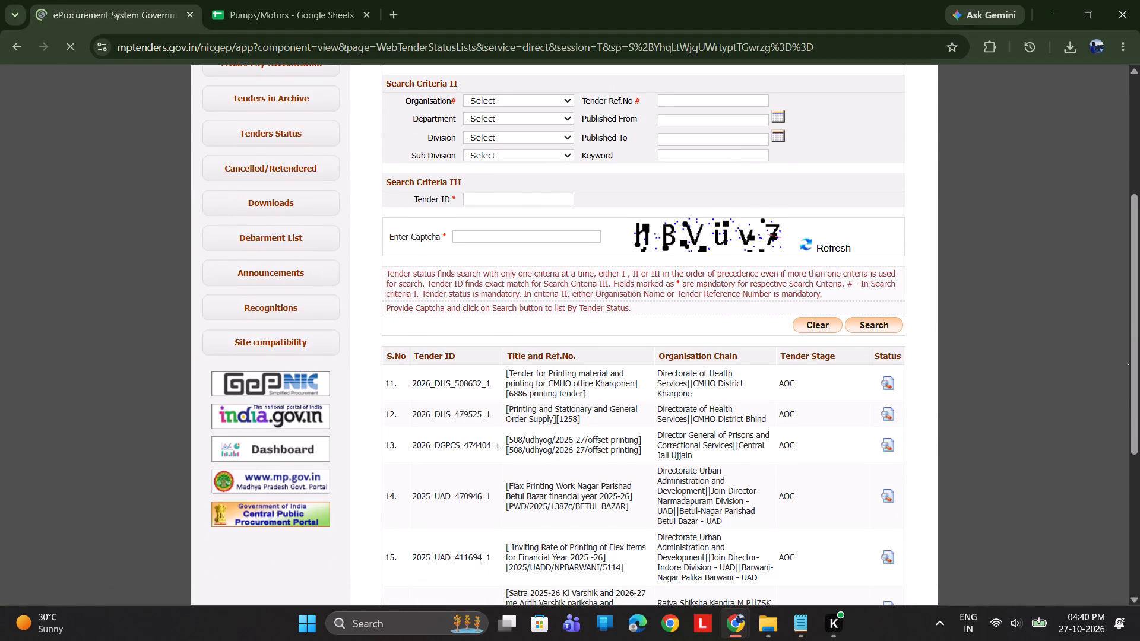
pyautogui.click(821, 352)
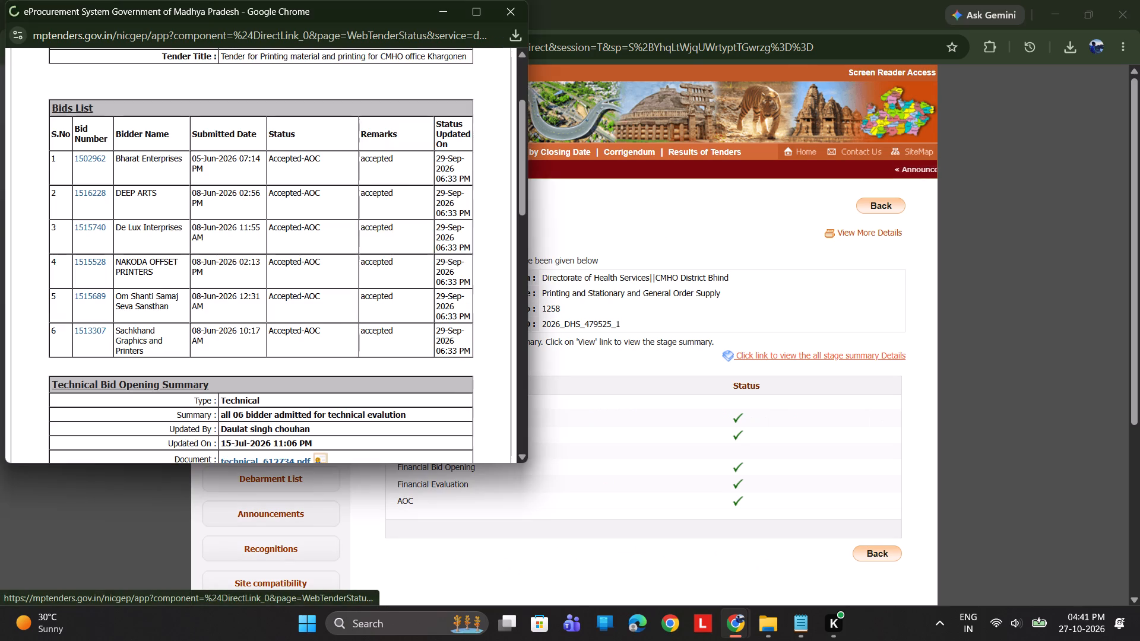
pyautogui.click(468, 383)
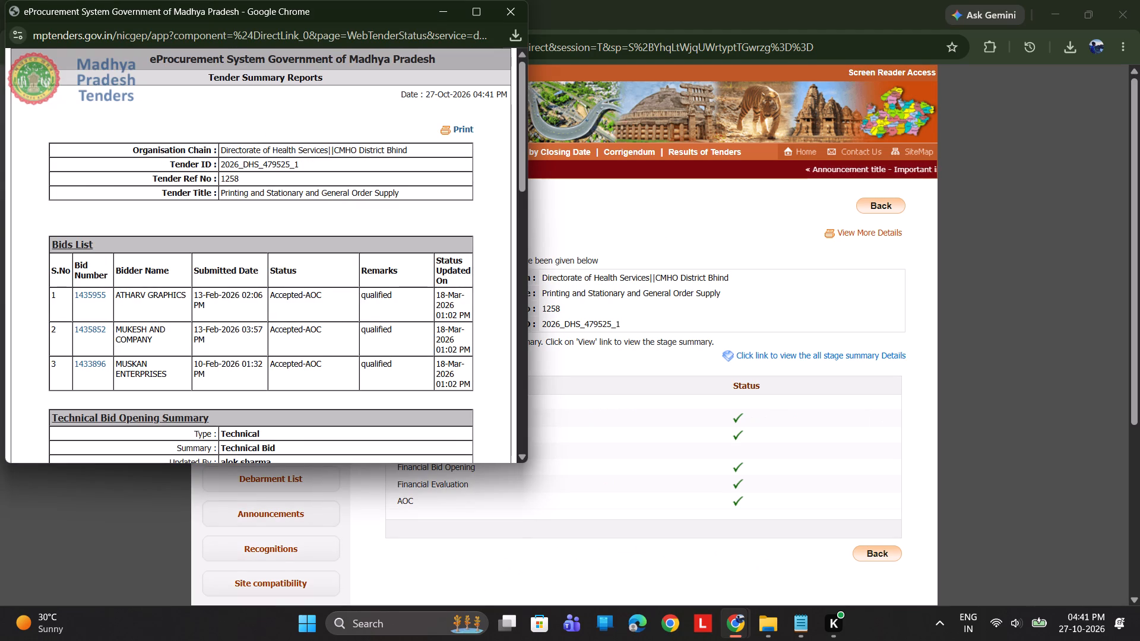
pyautogui.moveTo(471, 383); pyautogui.dragTo(50, 306)
pyautogui.hotkey('ctrl', 'c')
pyautogui.click(350, 333)
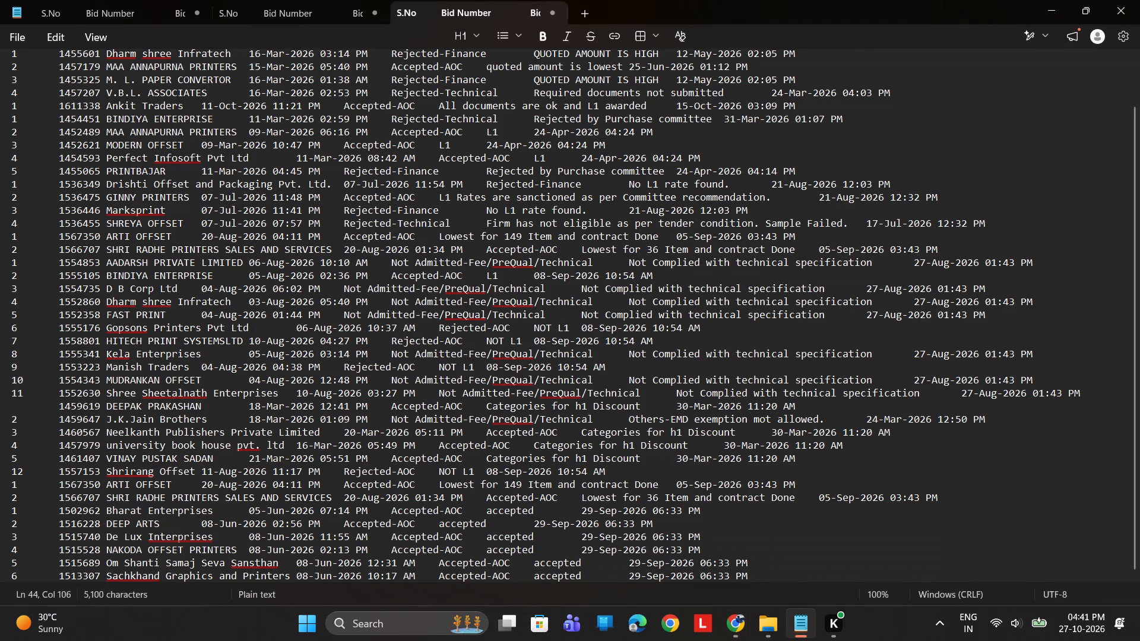
pyautogui.press('Return')
pyautogui.hotkey('ctrl', 'v')
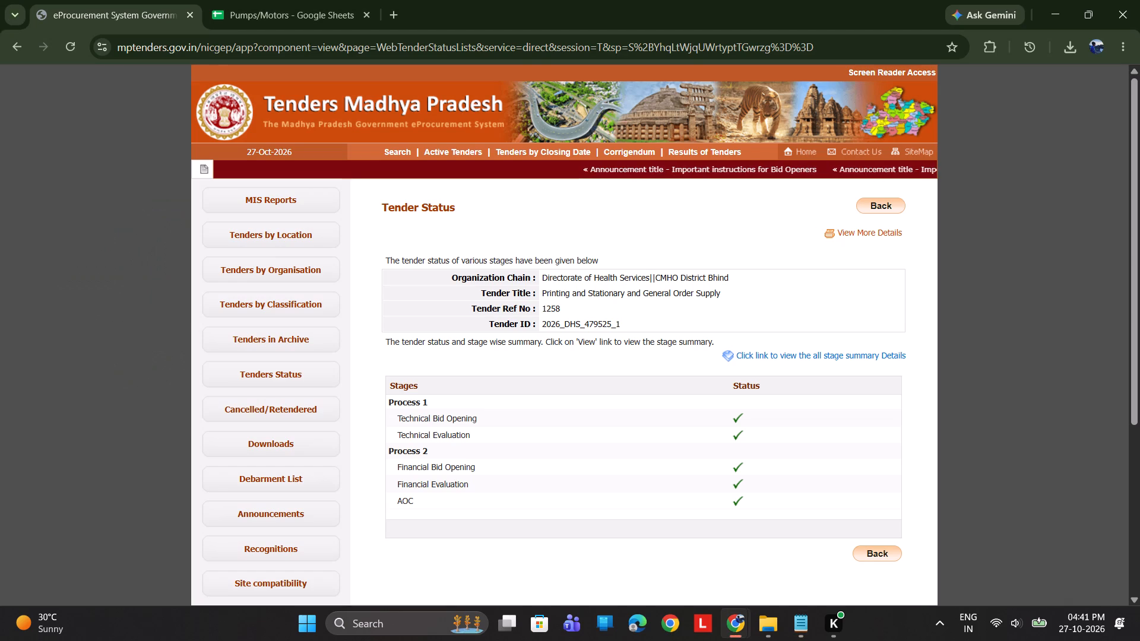
# Open the stage summary of 2025_UAD_470946_1 and append its three bidder rows, without headers, on a new line of the Notepad list.
pyautogui.click(869, 550)
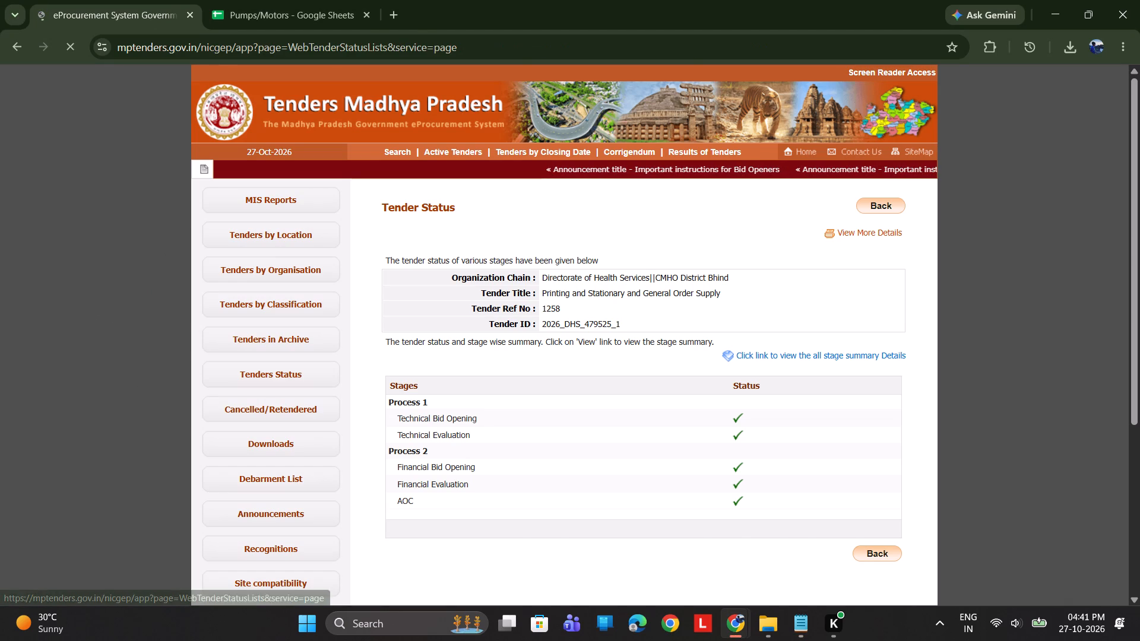
pyautogui.scroll(-3, 881, 492)
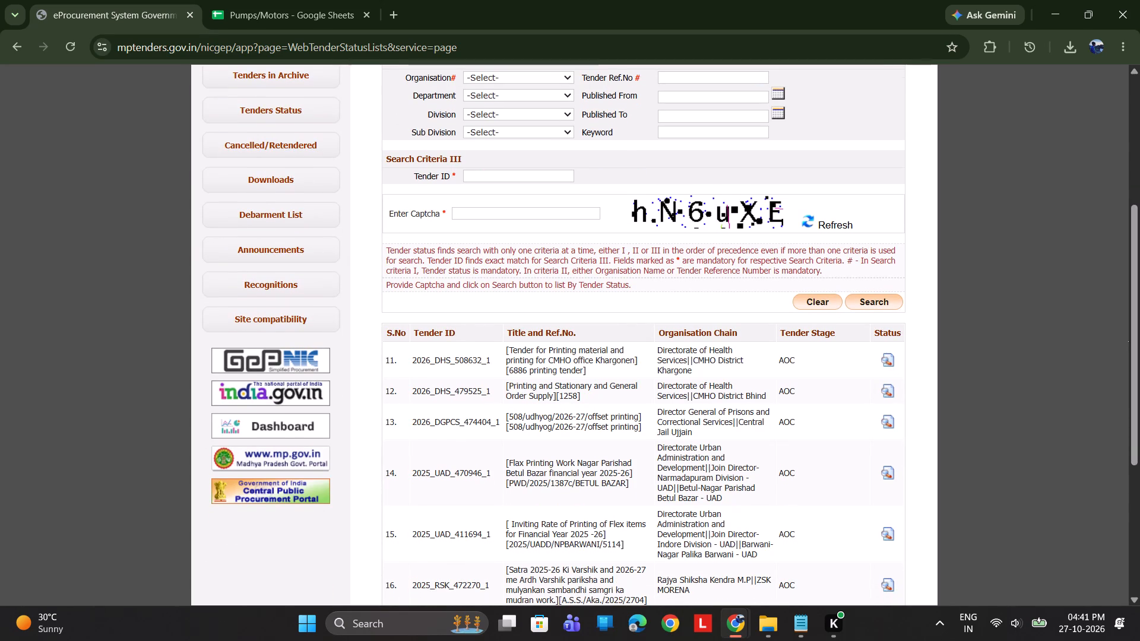
pyautogui.click(886, 475)
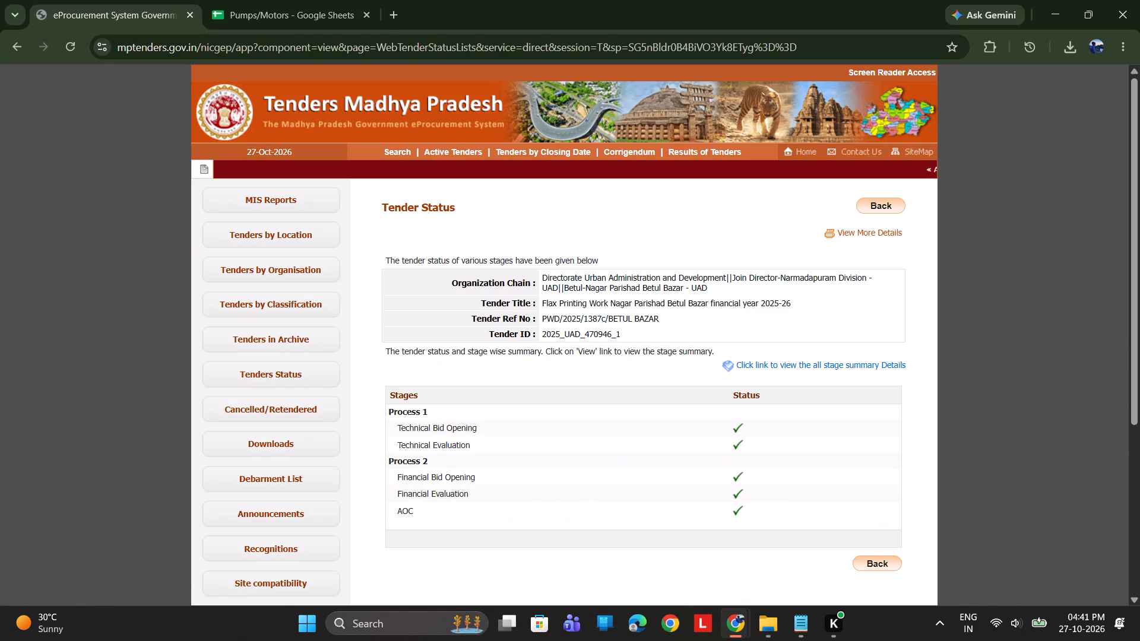
pyautogui.click(824, 369)
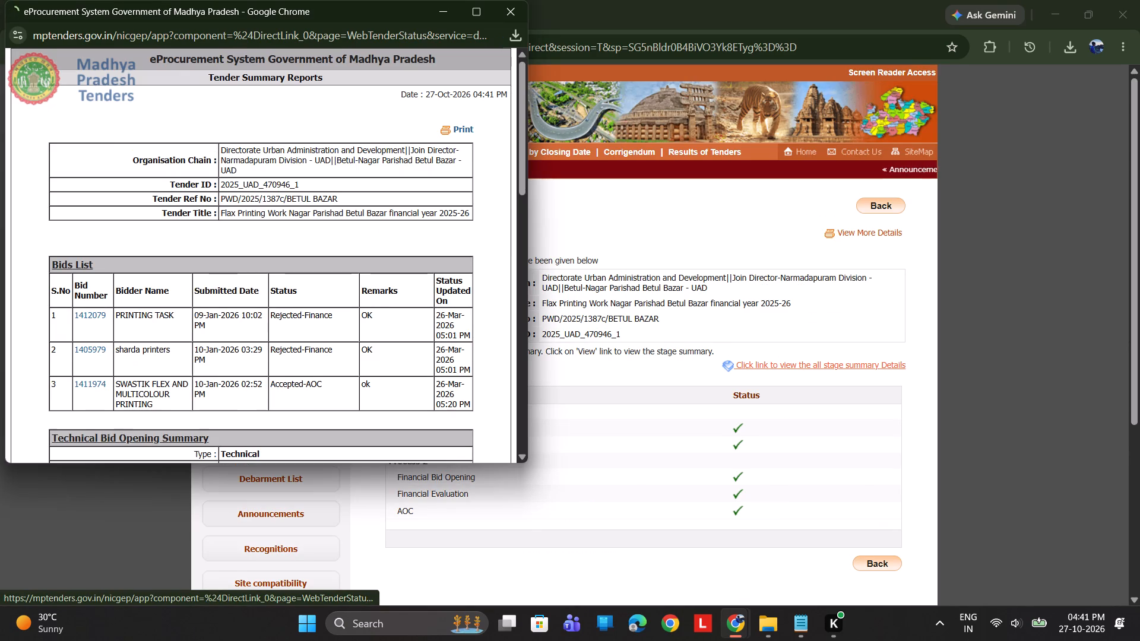
pyautogui.moveTo(471, 405); pyautogui.dragTo(48, 318)
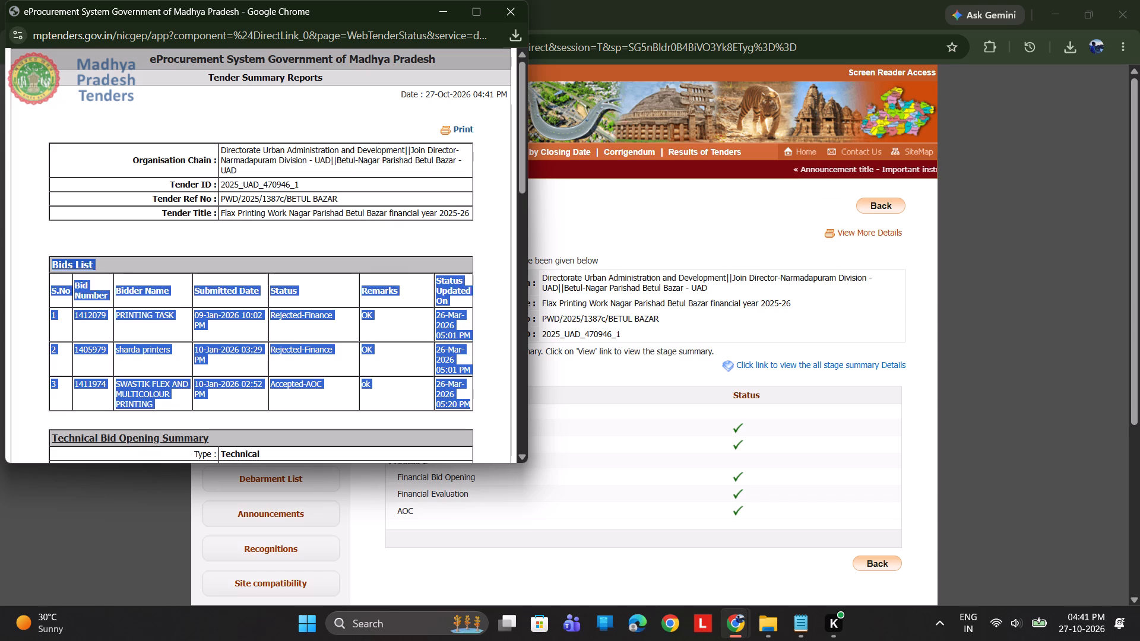
pyautogui.moveTo(48, 318); pyautogui.dragTo(49, 323)
pyautogui.hotkey('ctrl', 'c')
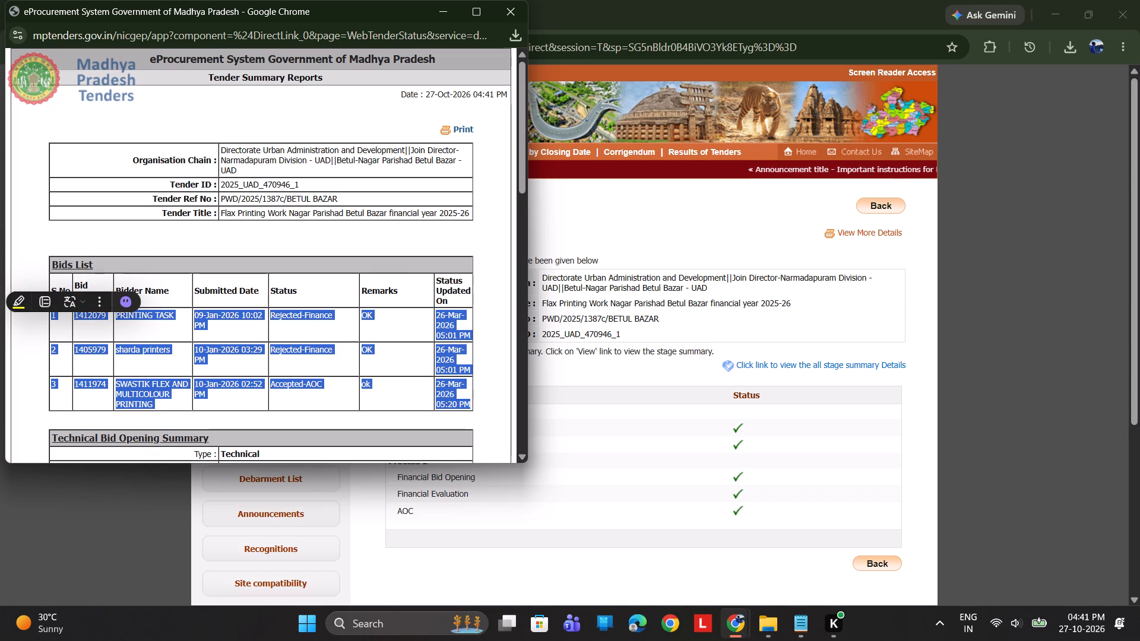
pyautogui.click(335, 383)
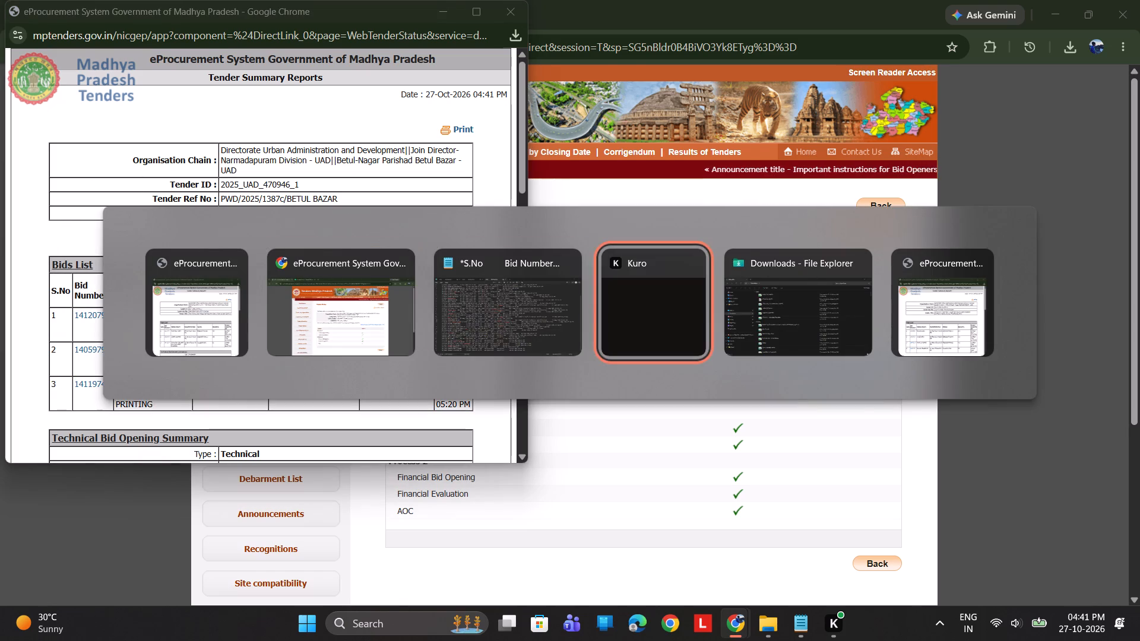
pyautogui.press('Return')
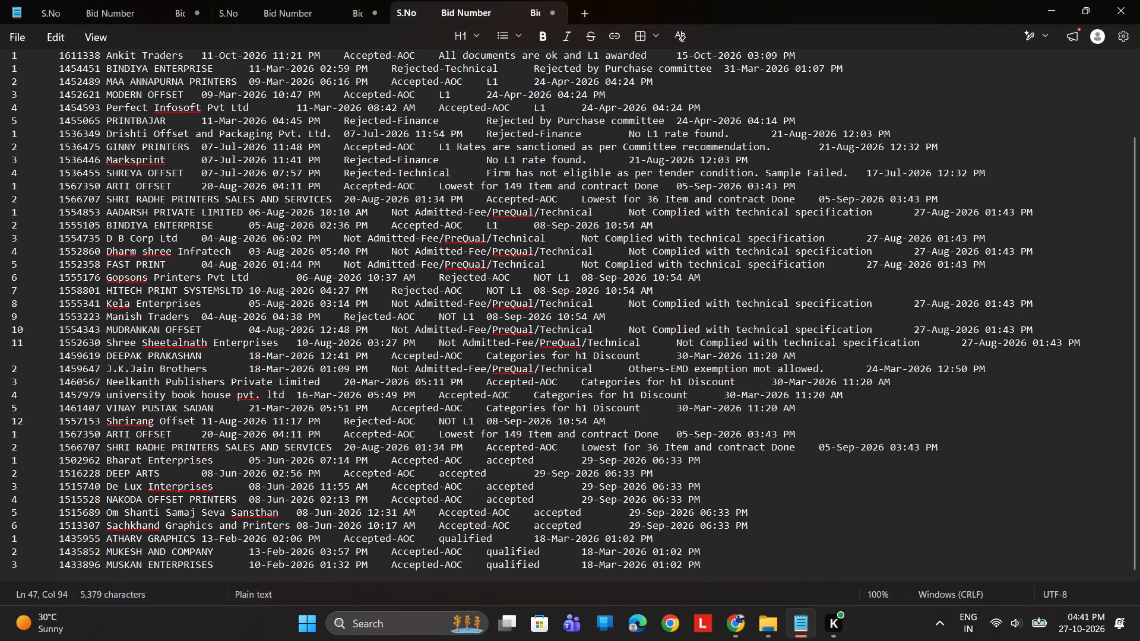
pyautogui.hotkey('ctrl', 'v')
# Copy the entire Notepad bidder list, from the S.No header row through the SWASTIK FLEX AND MULTICOLOUR PRINTING row.
pyautogui.scroll(11, 518, 256)
pyautogui.scroll(-7, 518, 256)
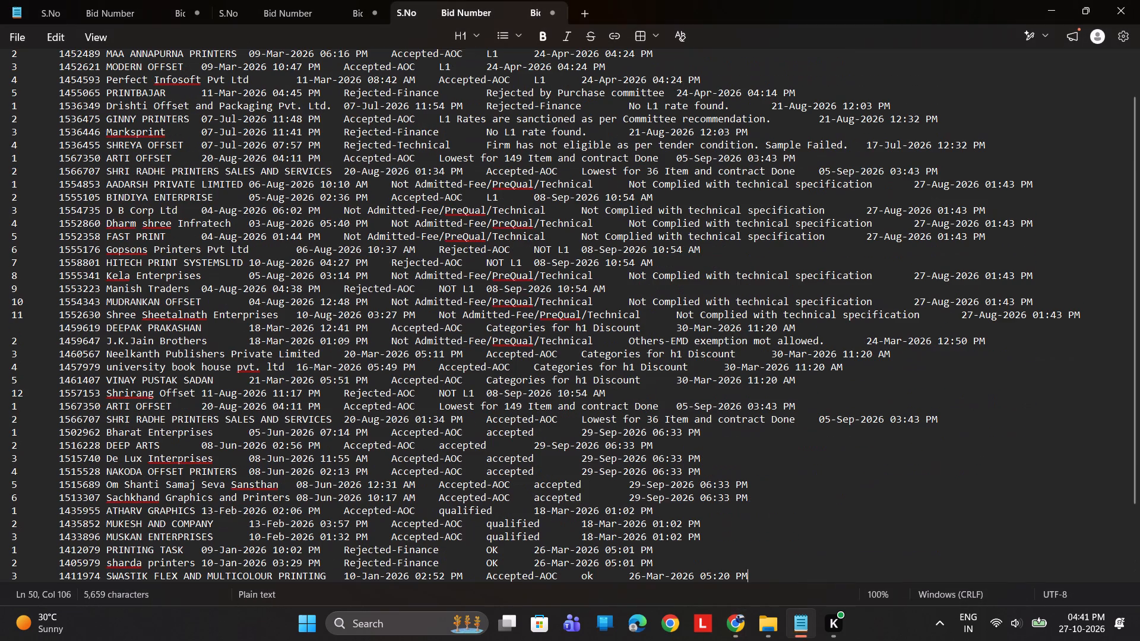
pyautogui.scroll(9, 320, 237)
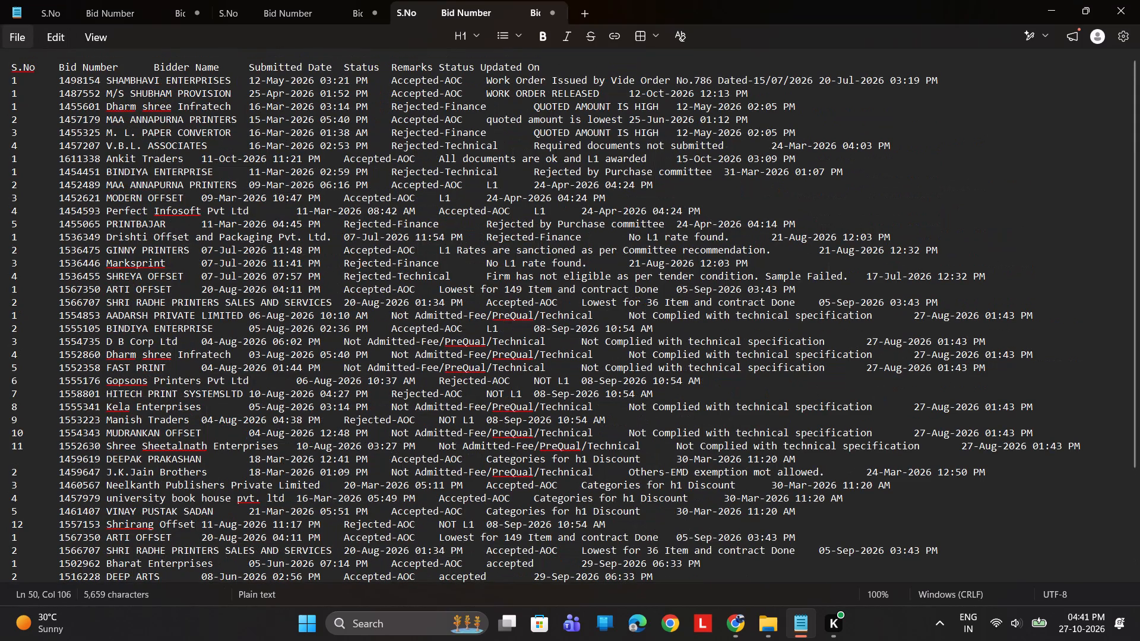
pyautogui.moveTo(8, 71); pyautogui.dragTo(417, 640)
pyautogui.hotkey('ctrl', 'c')
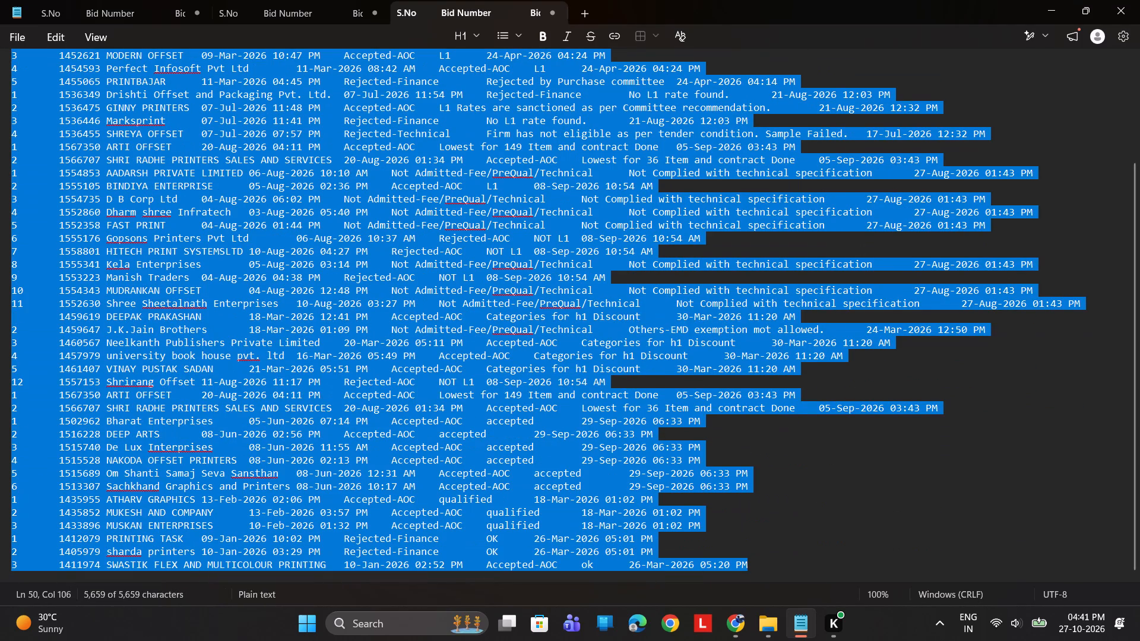
# Switch to the Downloads folder in File Explorer.
pyautogui.click(772, 640)
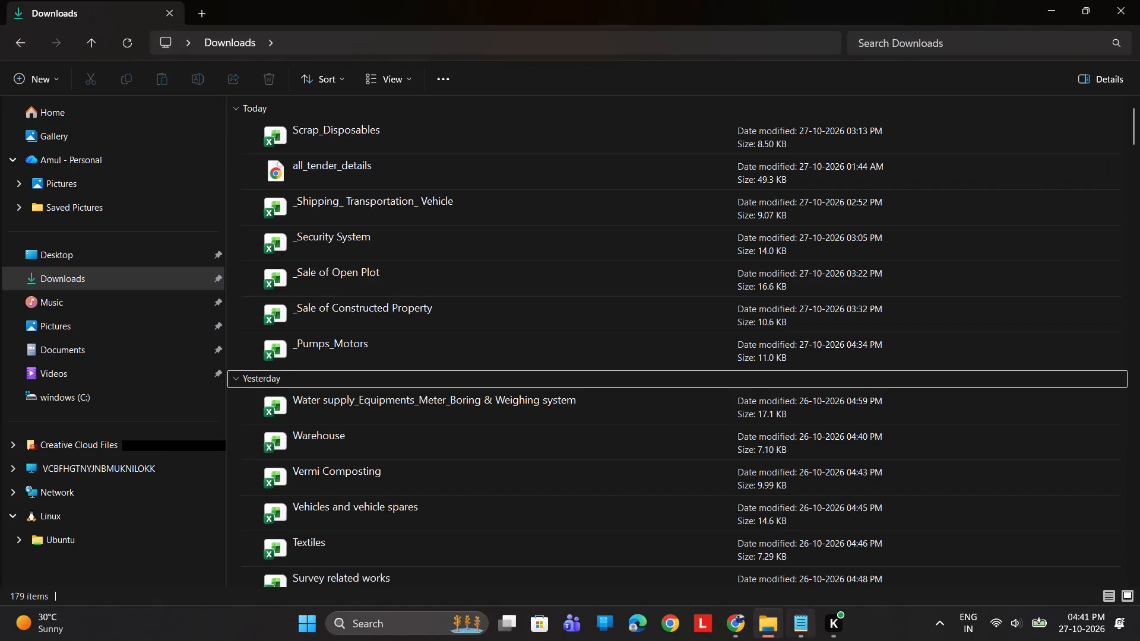
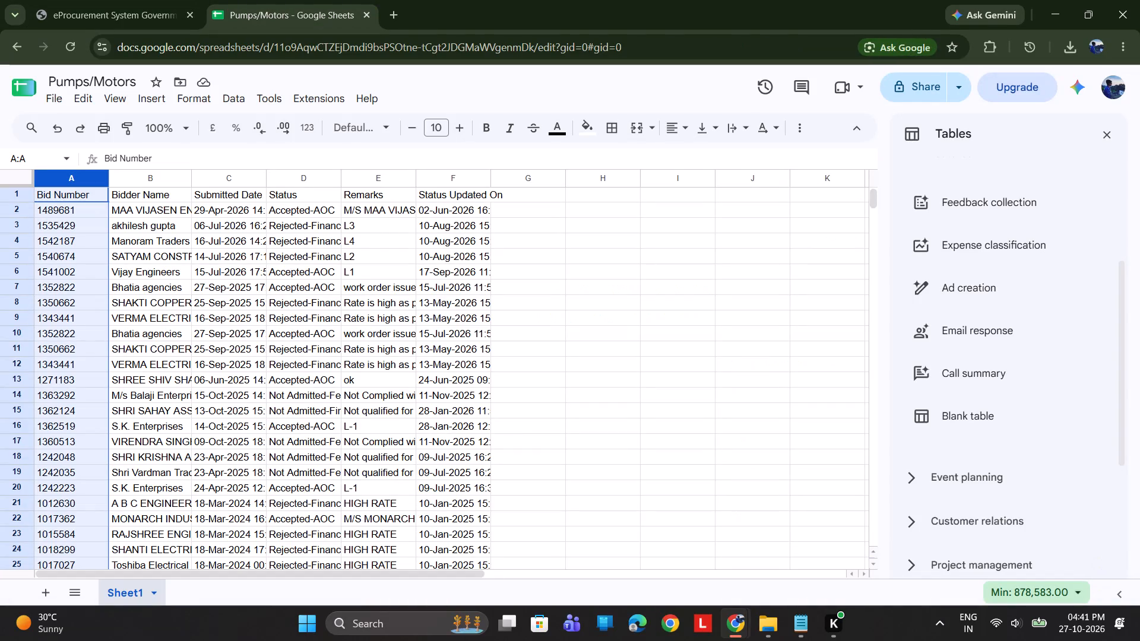
# Switch to the Pumps/Motors spreadsheet and clear all the old bidder data in A1:G63.
pyautogui.scroll(-8, 543, 499)
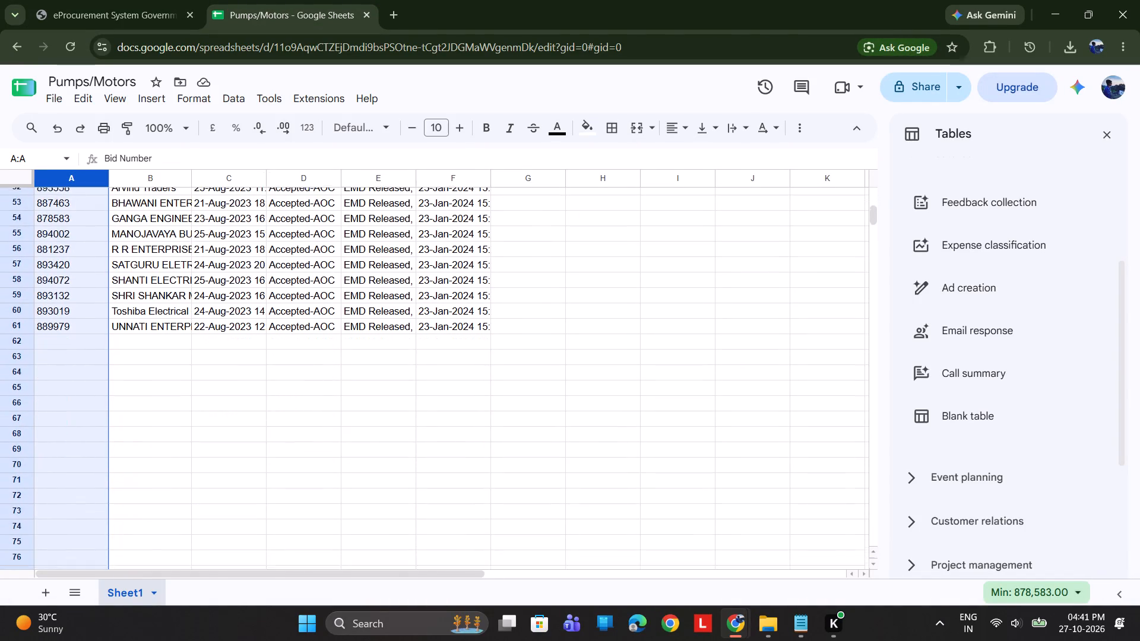
pyautogui.scroll(1, 543, 499)
pyautogui.moveTo(515, 483); pyautogui.dragTo(116, 0)
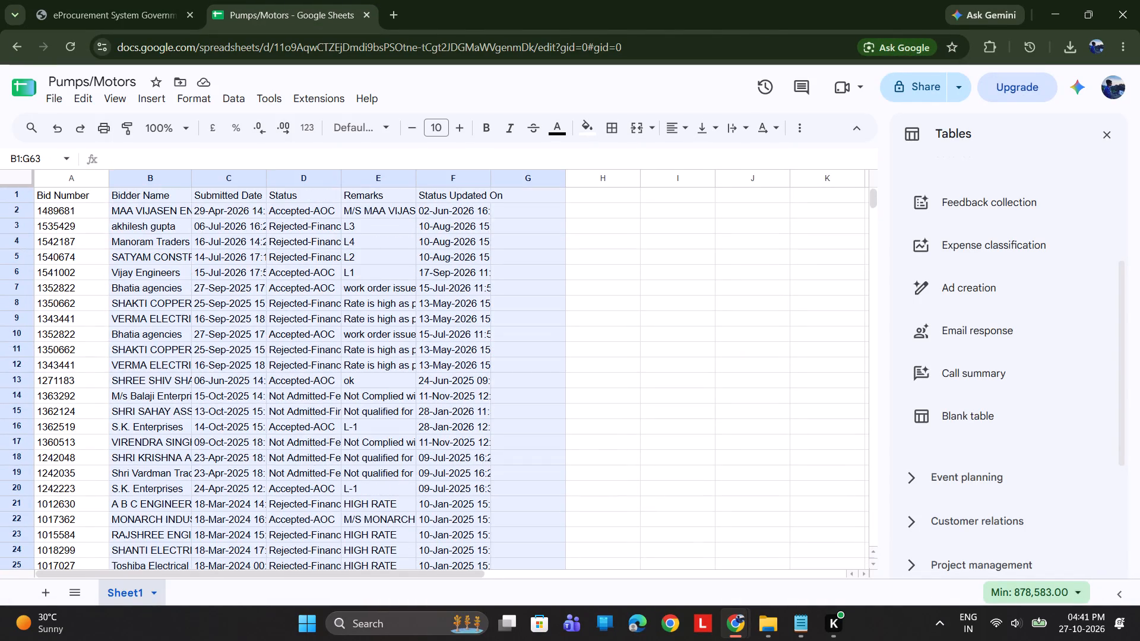
pyautogui.moveTo(116, 0); pyautogui.dragTo(34, 179)
pyautogui.press('BackSpace')
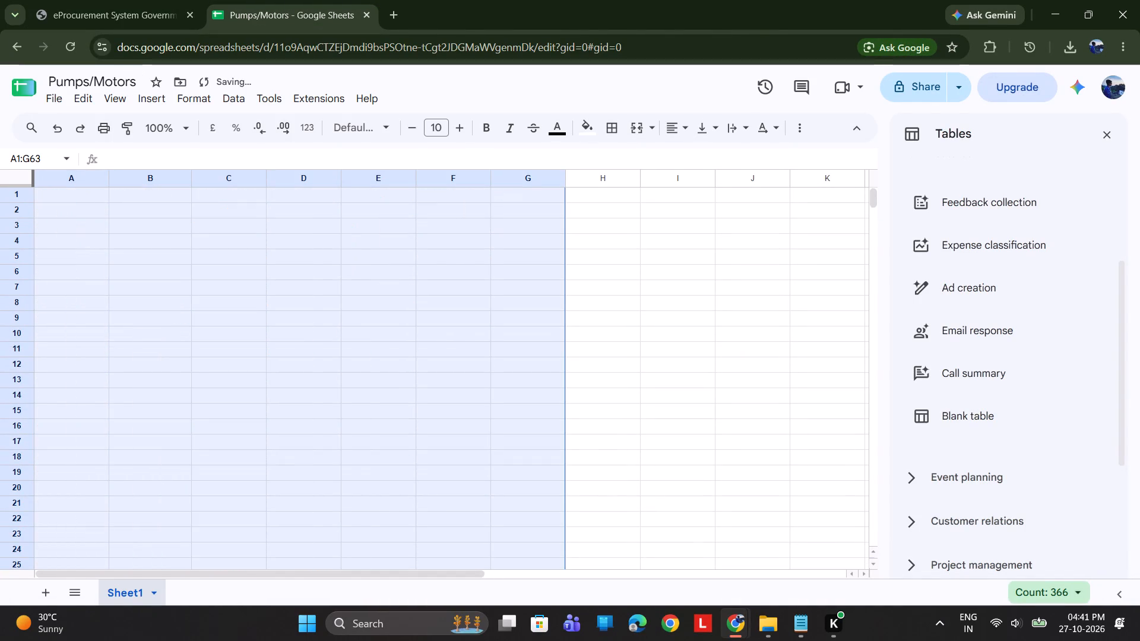
# Paste the copied Publishing/Printing bidder list into the empty sheet starting at cell A1, and check it through the last row.
pyautogui.click(64, 195)
pyautogui.hotkey('ctrl', 'v')
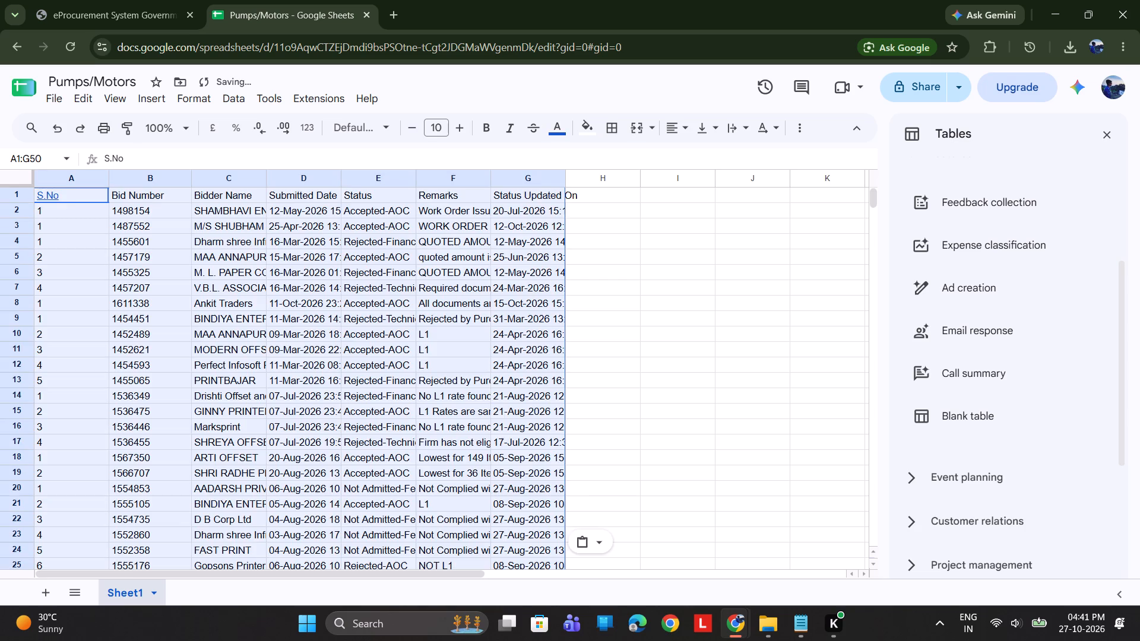
pyautogui.scroll(-6, 149, 366)
pyautogui.scroll(1, 149, 366)
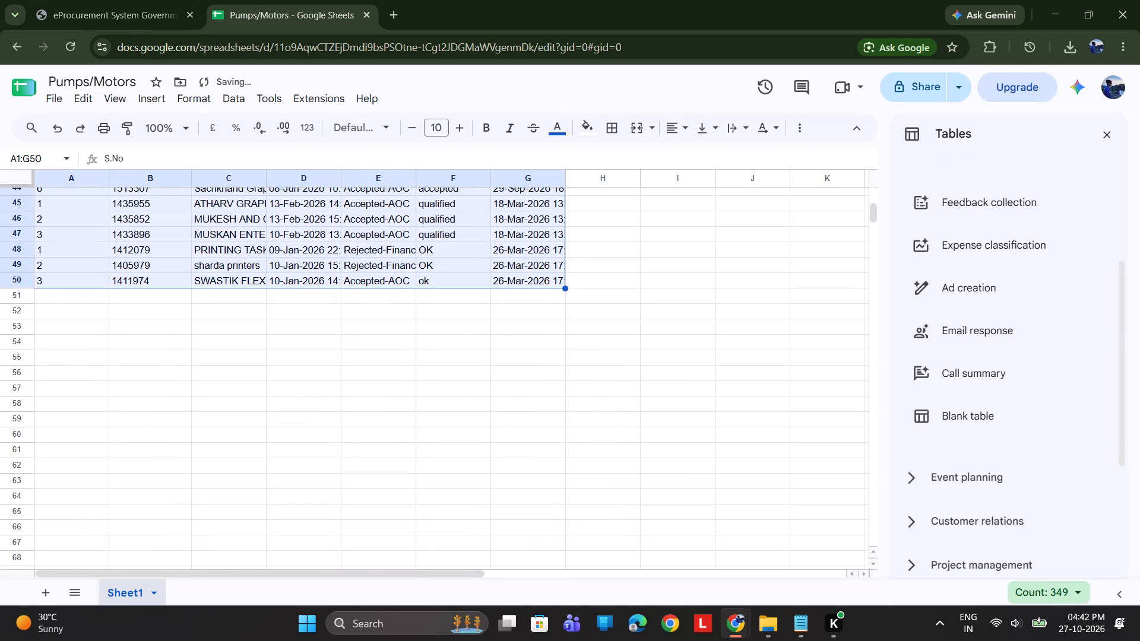
pyautogui.scroll(8, 149, 366)
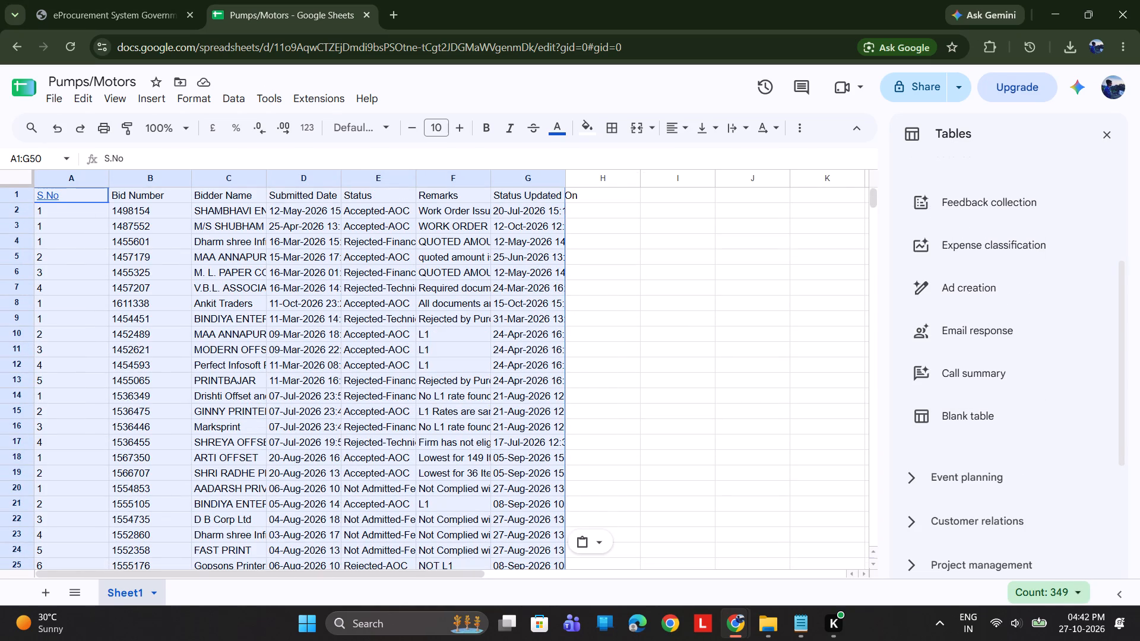
# Left-align the pasted bidder table.
pyautogui.click(672, 119)
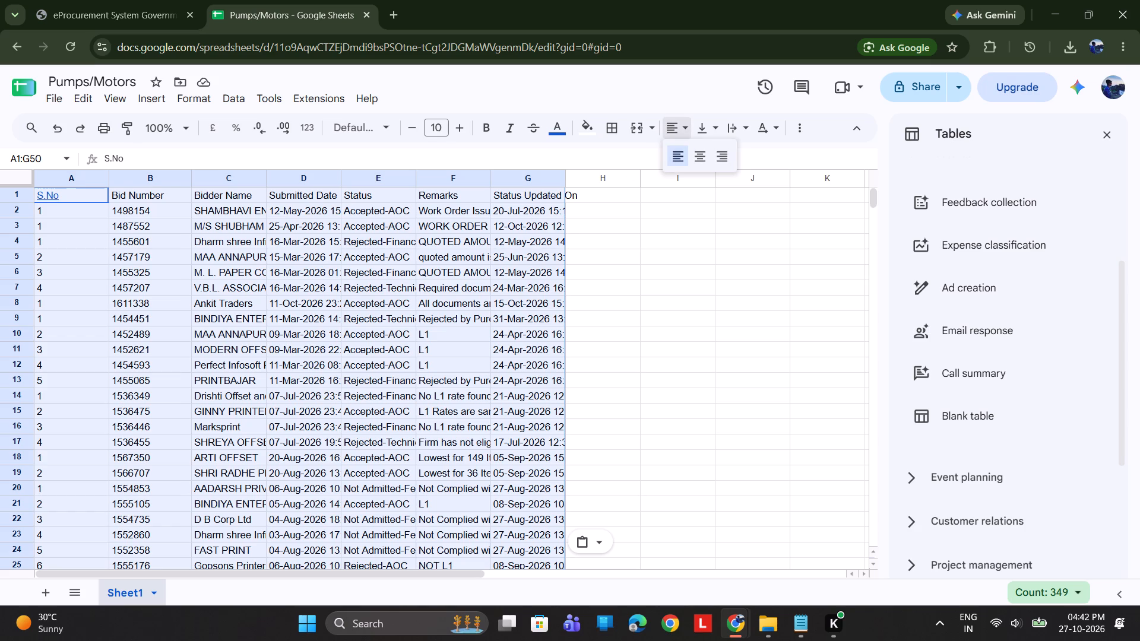
pyautogui.click(676, 158)
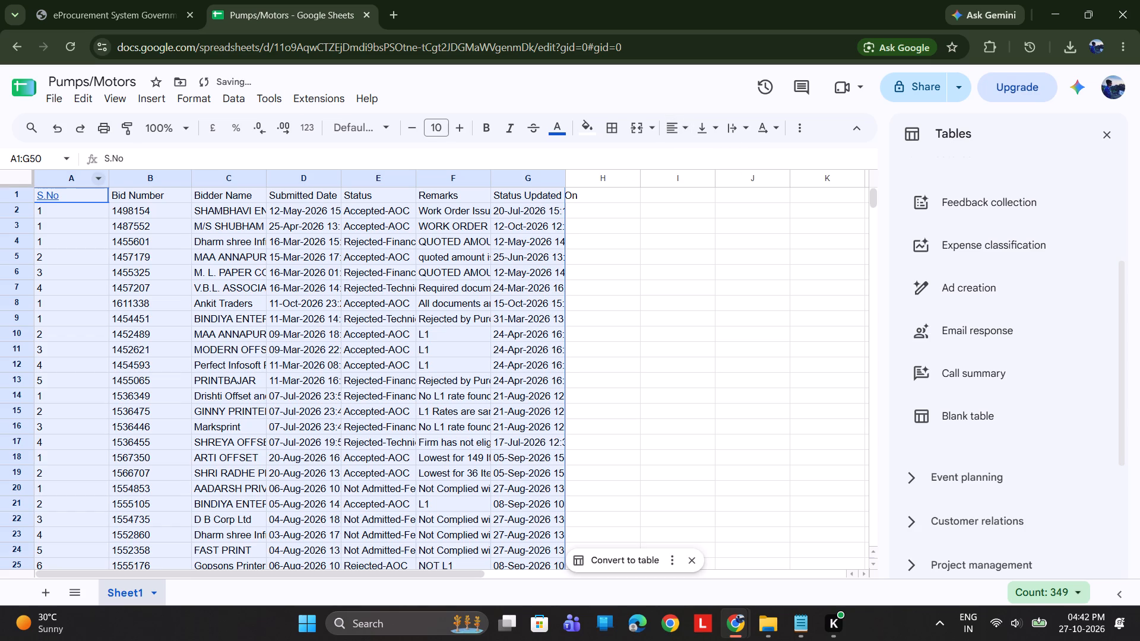
# Delete the S.No column from the sheet.
pyautogui.click(101, 185)
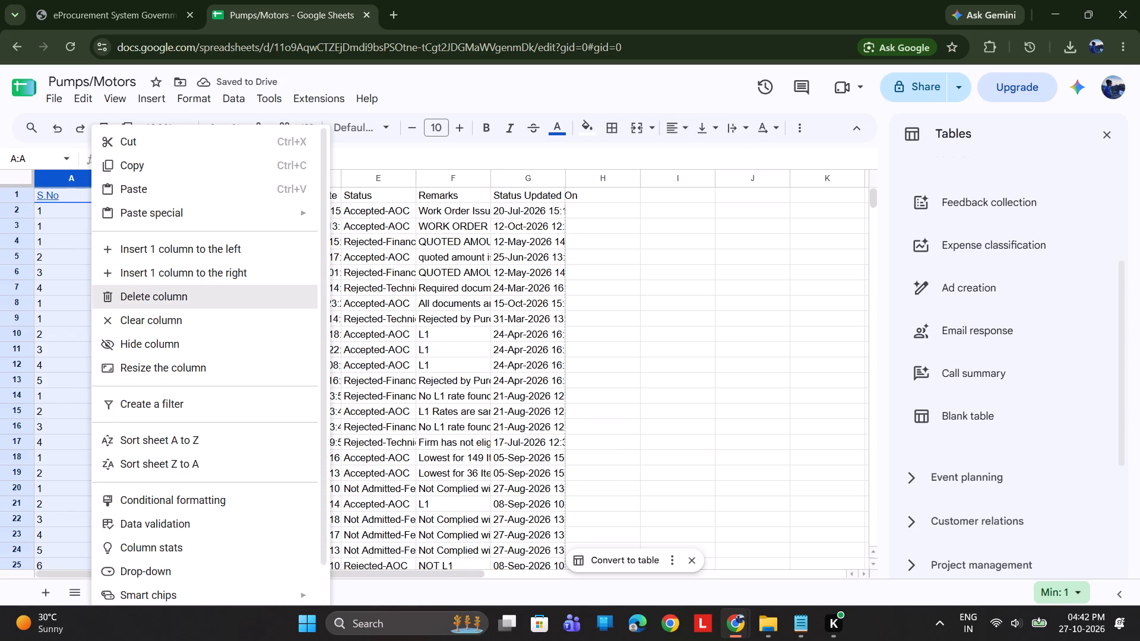
pyautogui.click(230, 286)
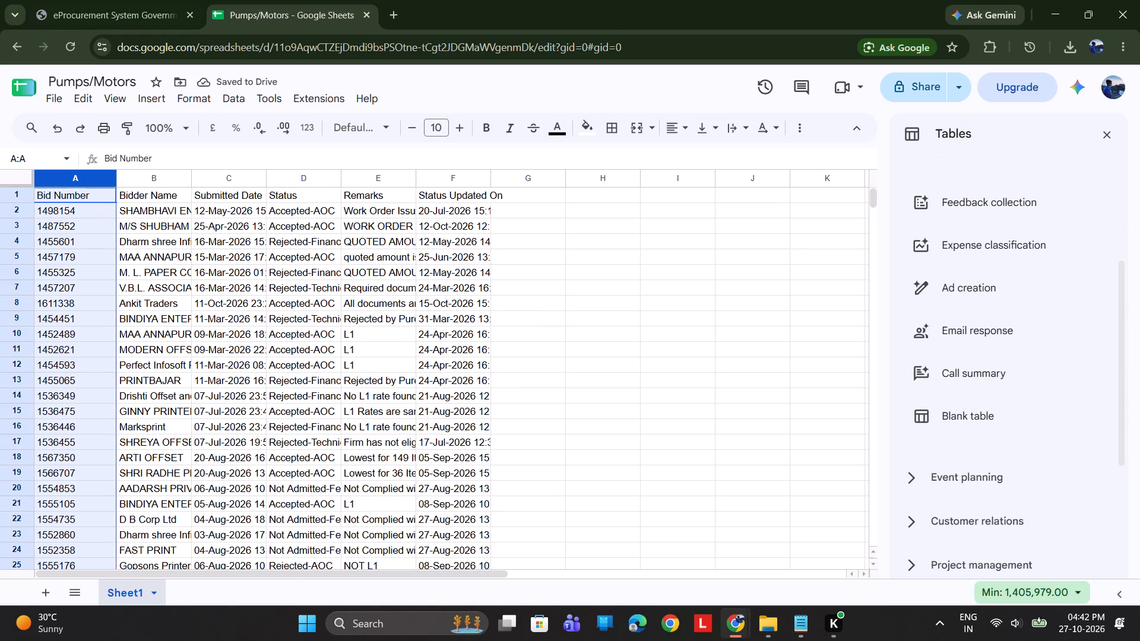
# Return to the portal's Tender Status search form and copy the product category name Publishing/Printing.
pyautogui.click(63, 0)
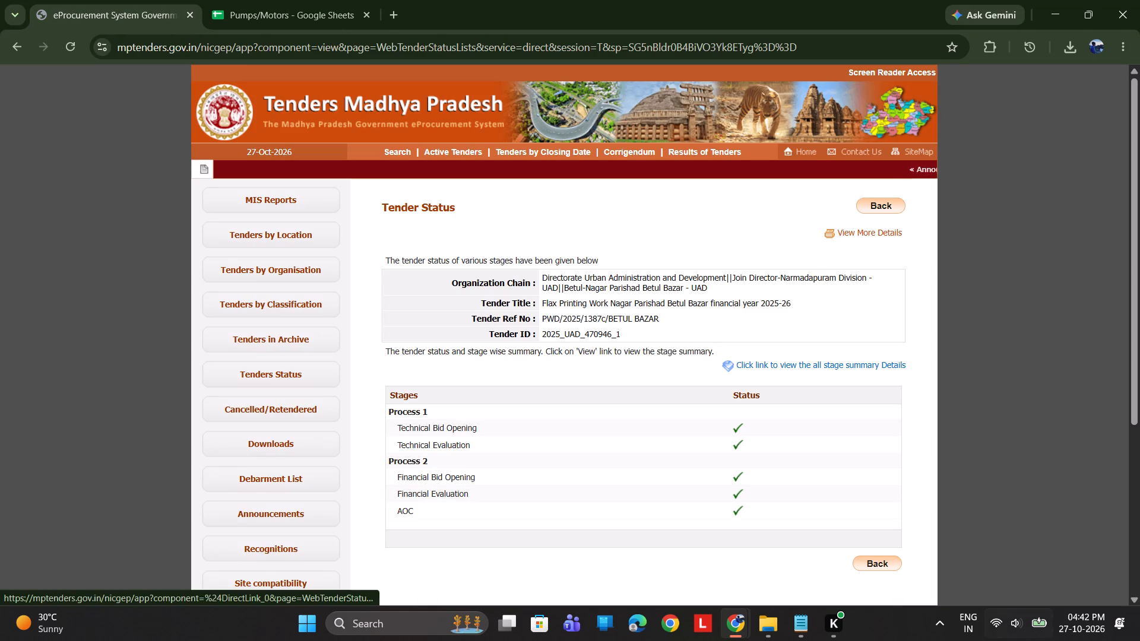
pyautogui.click(872, 560)
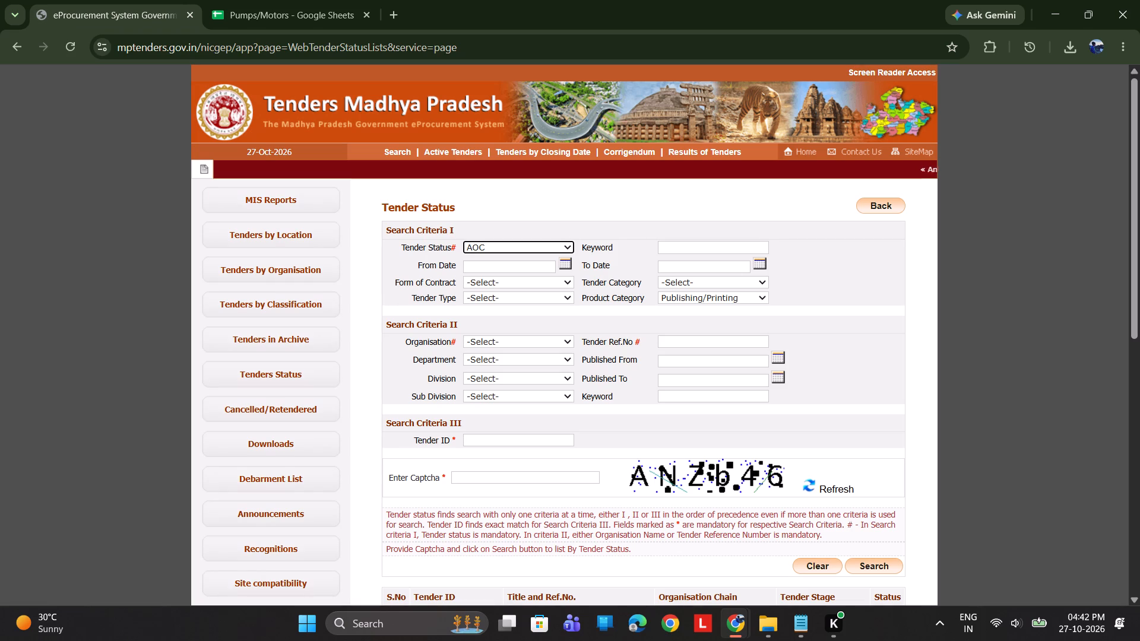
pyautogui.moveTo(787, 297); pyautogui.dragTo(660, 298)
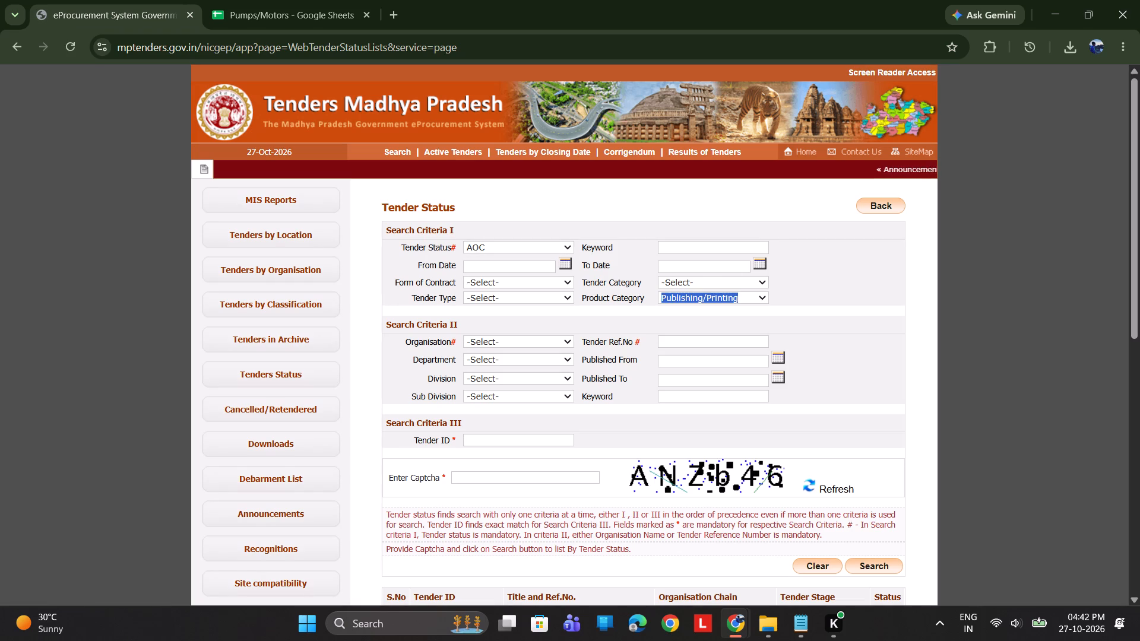
pyautogui.moveTo(660, 298); pyautogui.dragTo(657, 298)
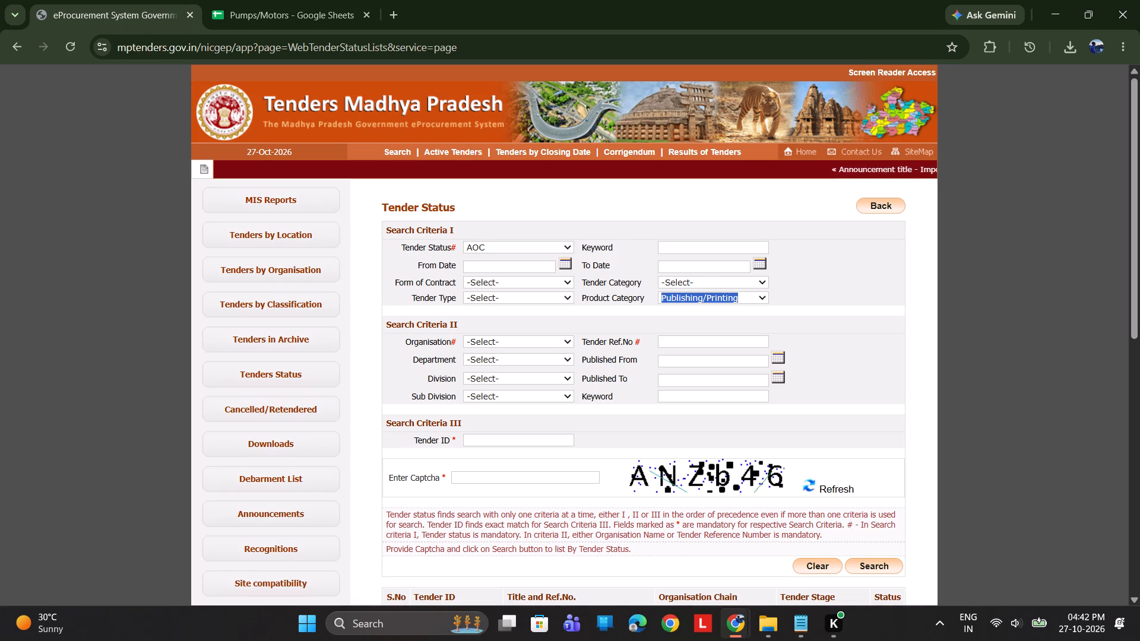
pyautogui.hotkey('ctrl', 'c')
pyautogui.hotkey('ctrl', 'c')
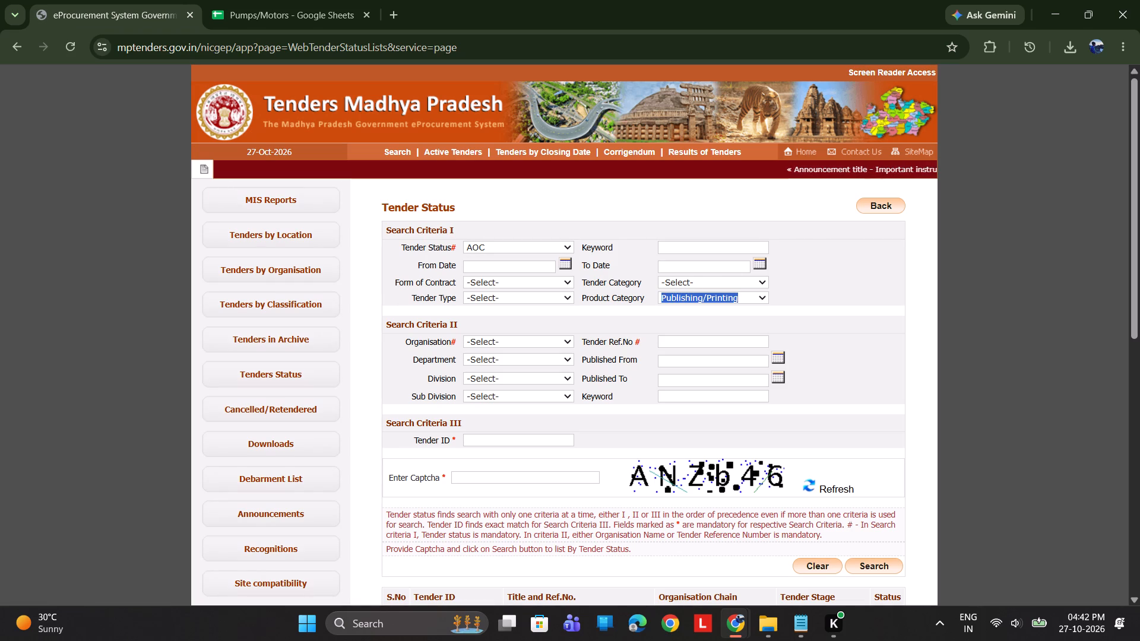
pyautogui.click(846, 301)
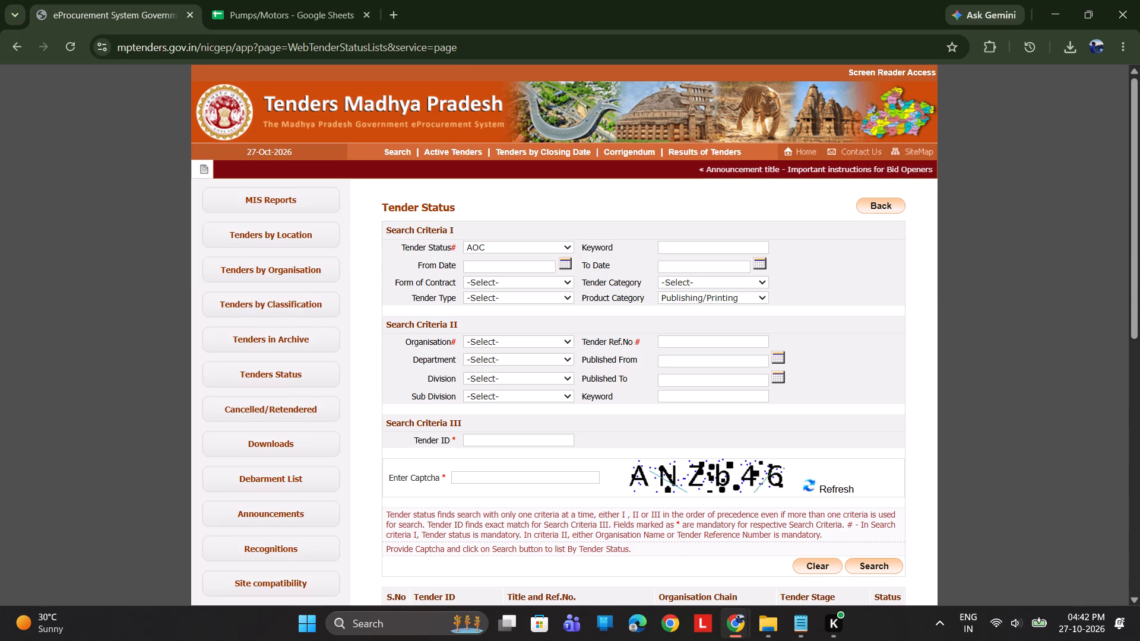
# Rename the Pumps/Motors spreadsheet to Publishing/Printing using the copied category name.
pyautogui.click(246, 0)
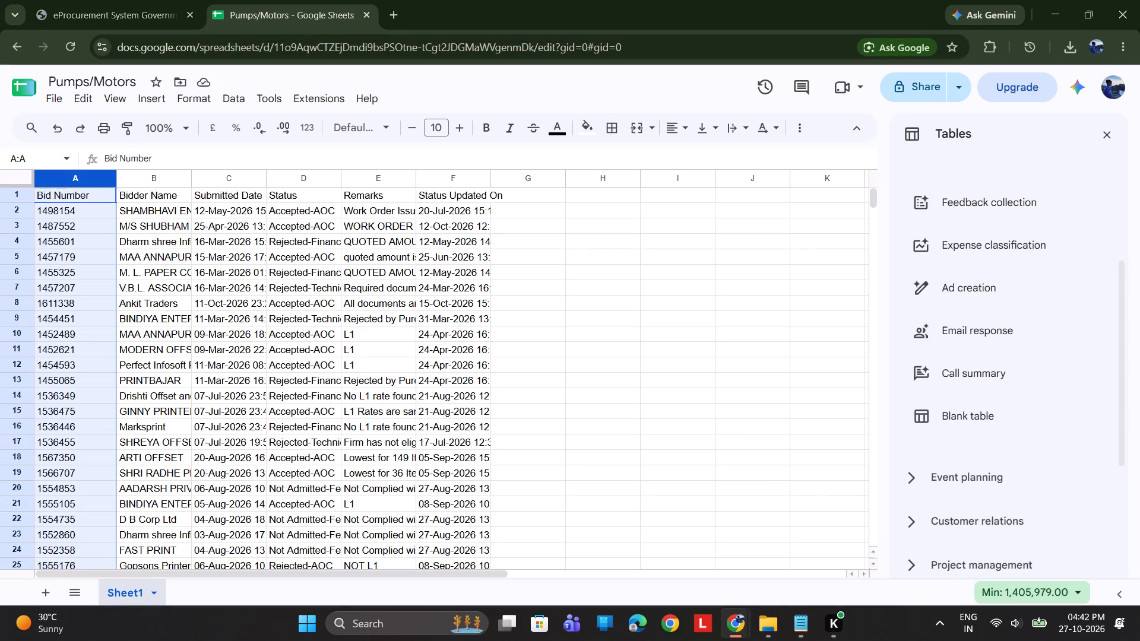
pyautogui.click(134, 80)
pyautogui.moveTo(134, 80); pyautogui.dragTo(31, 74)
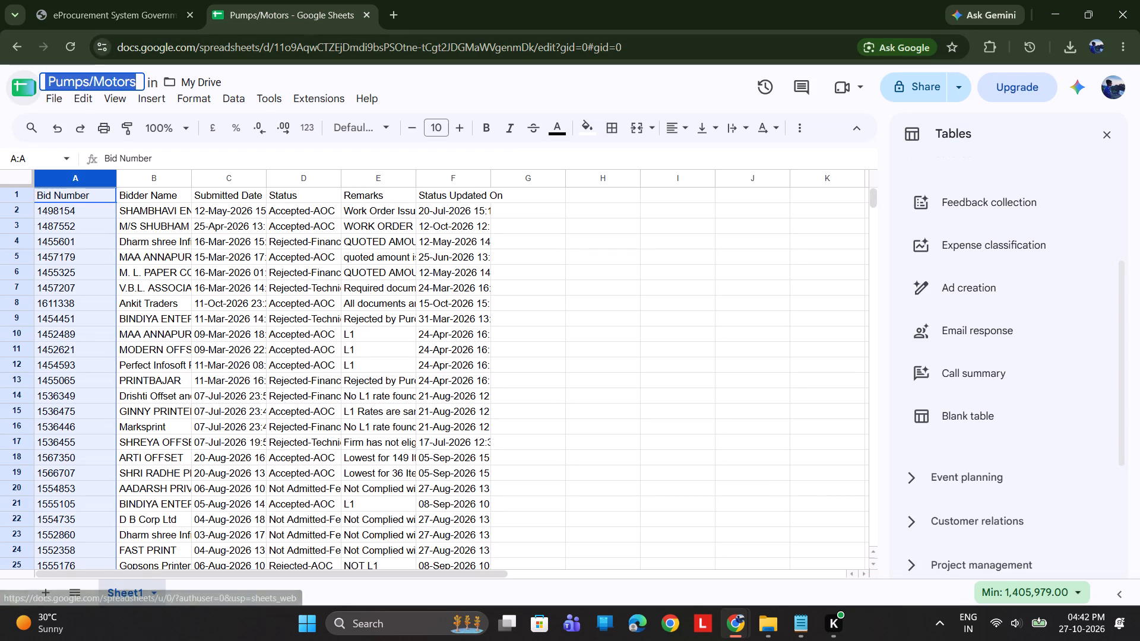
pyautogui.moveTo(31, 74); pyautogui.dragTo(28, 75)
pyautogui.hotkey('ctrl', 'v')
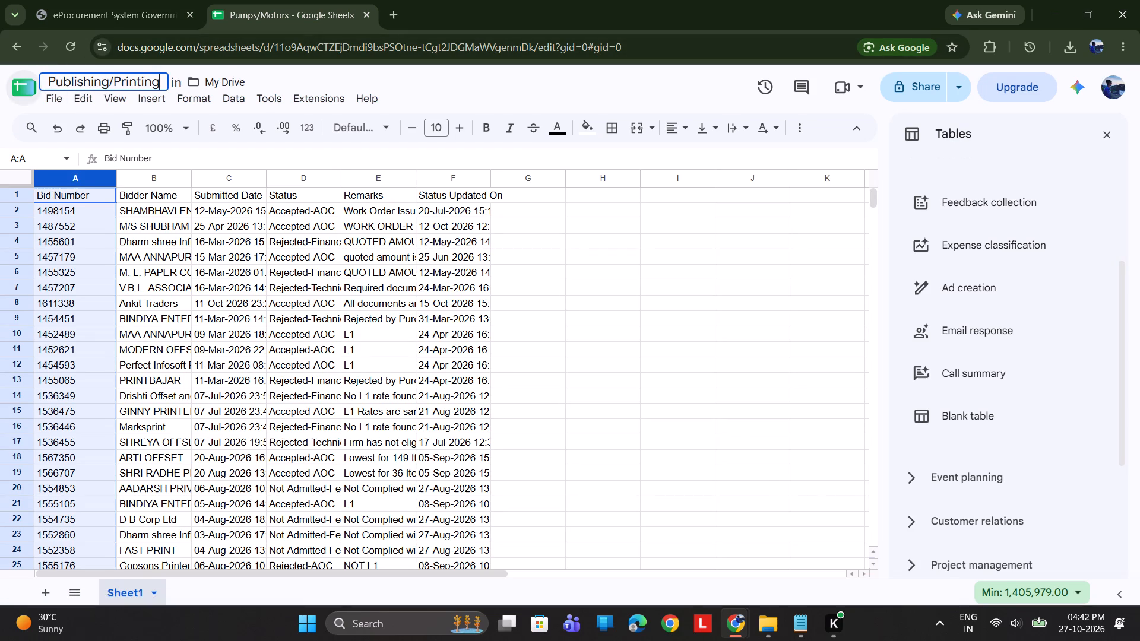
# Download the Publishing/Printing spreadsheet.
pyautogui.click(53, 100)
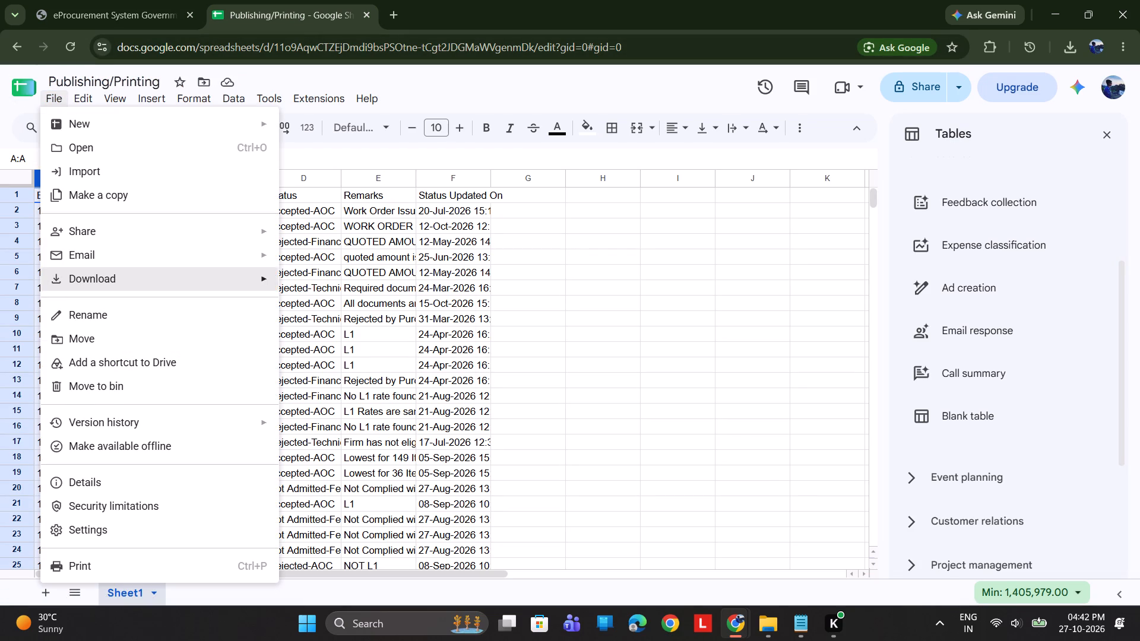
pyautogui.click(346, 278)
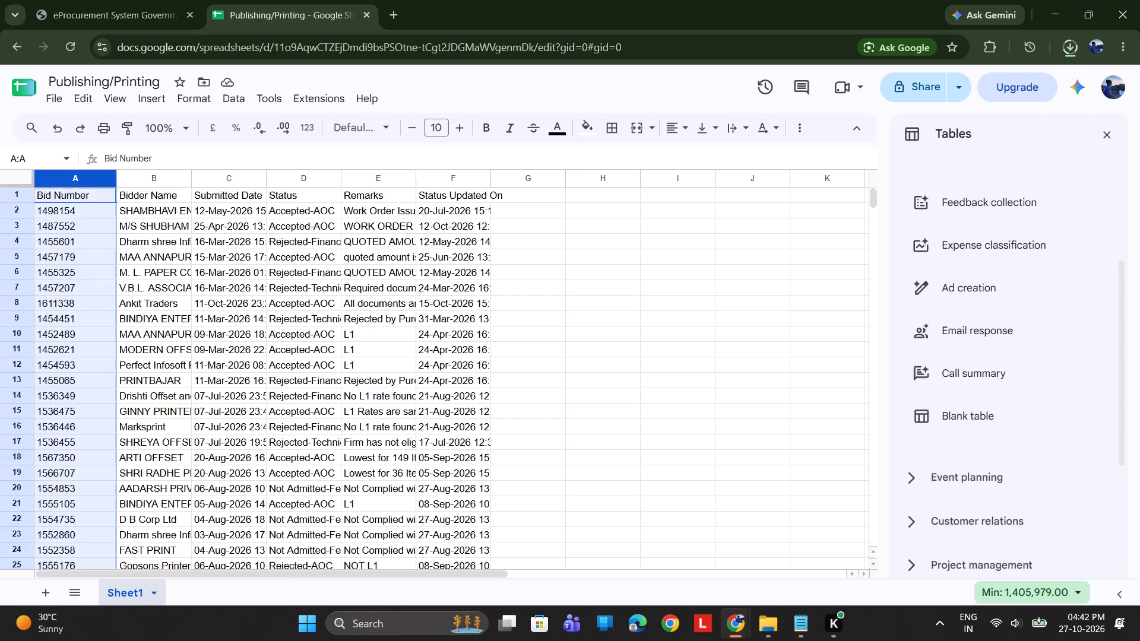
# Search the portal's tender status for AOC tenders in the Public Health Products category, entering the captcha, and go to the results list.
pyautogui.click(85, 0)
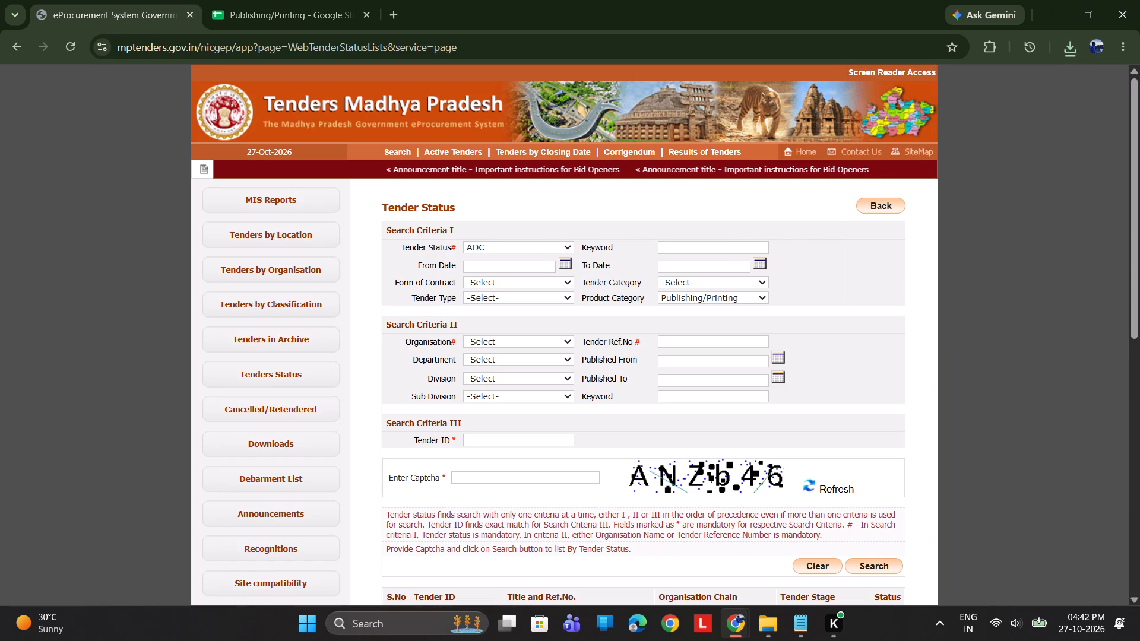
pyautogui.click(749, 296)
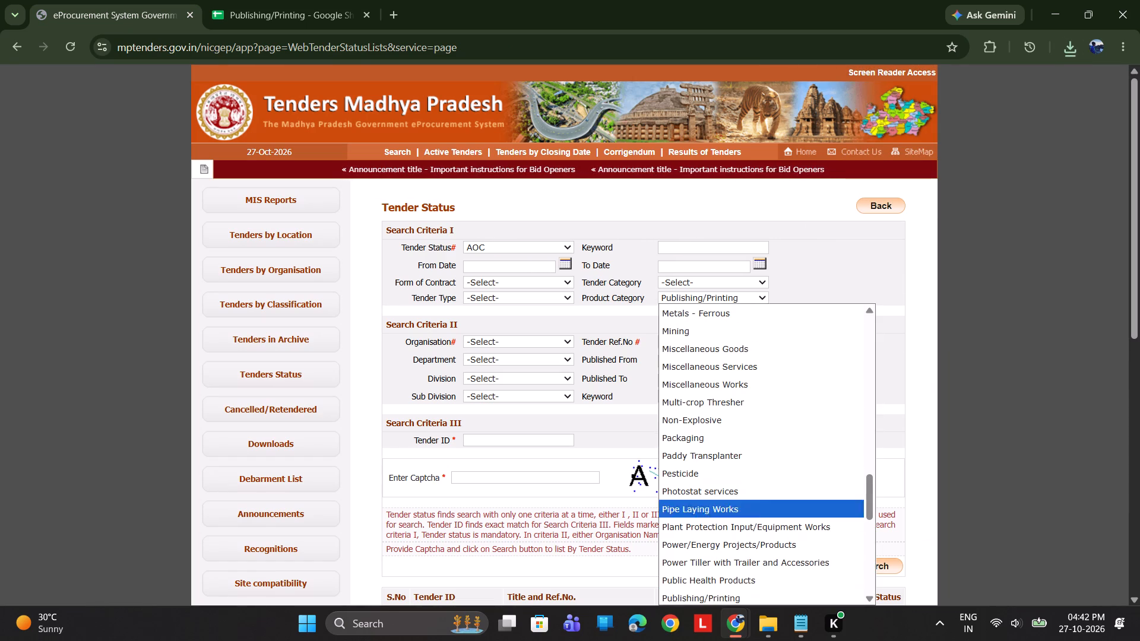
pyautogui.click(730, 581)
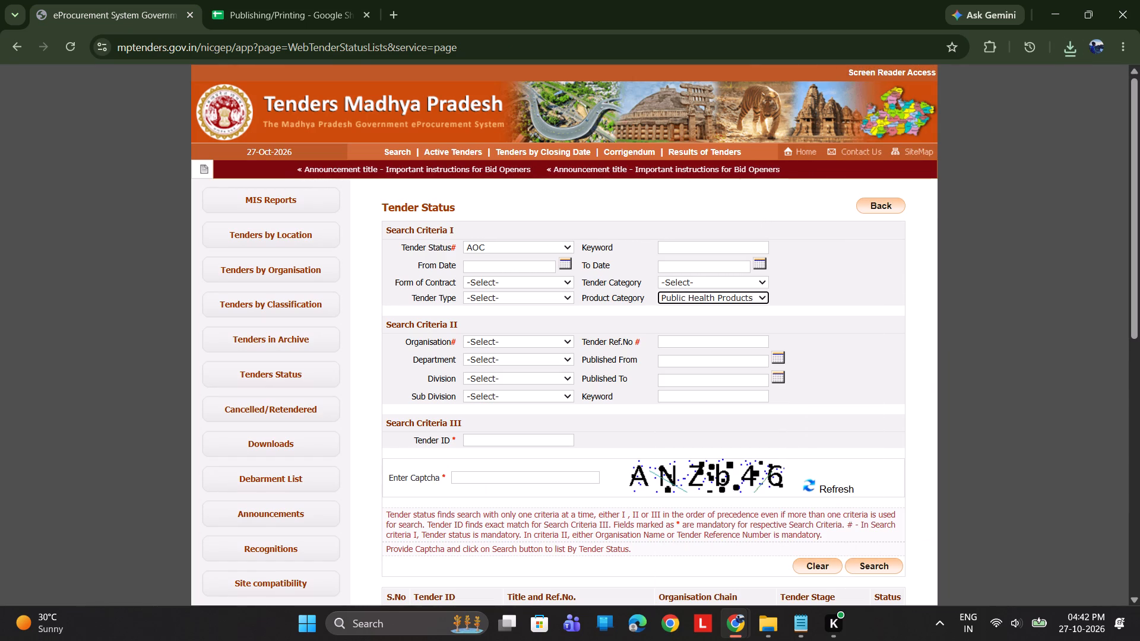
pyautogui.click(516, 475)
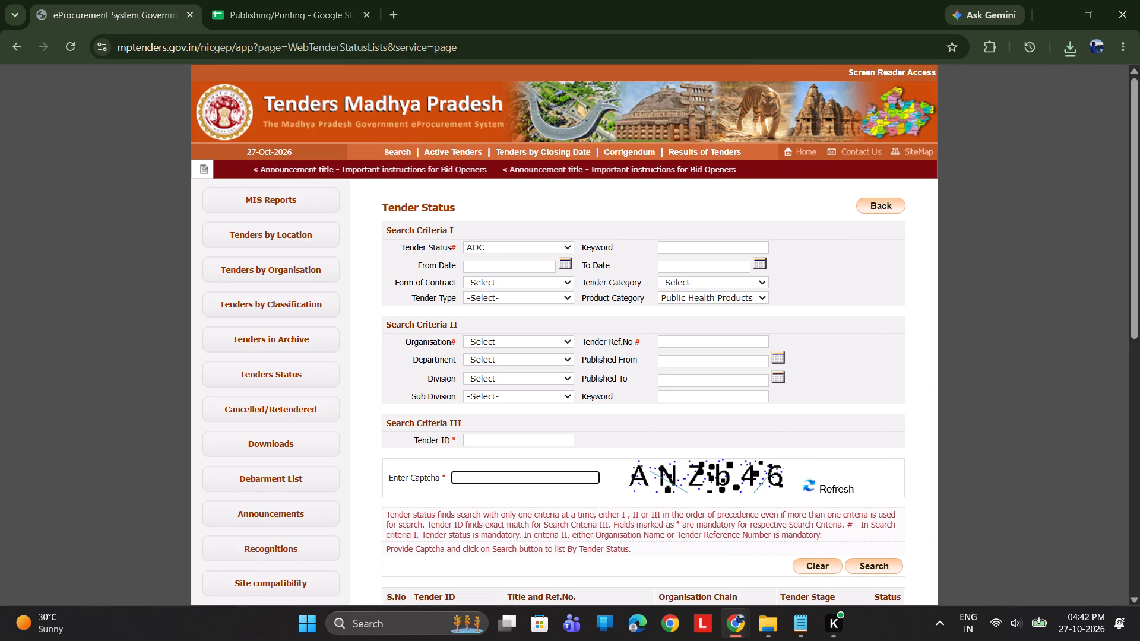
pyautogui.hotkey('shift', 'a')
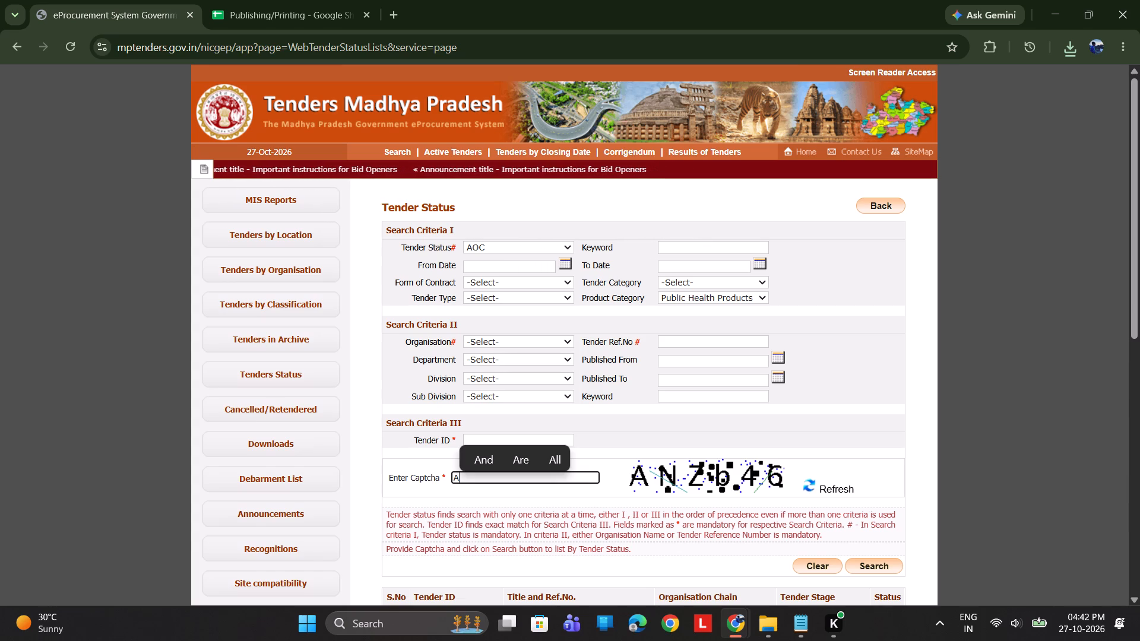
pyautogui.hotkey('shift', 'n')
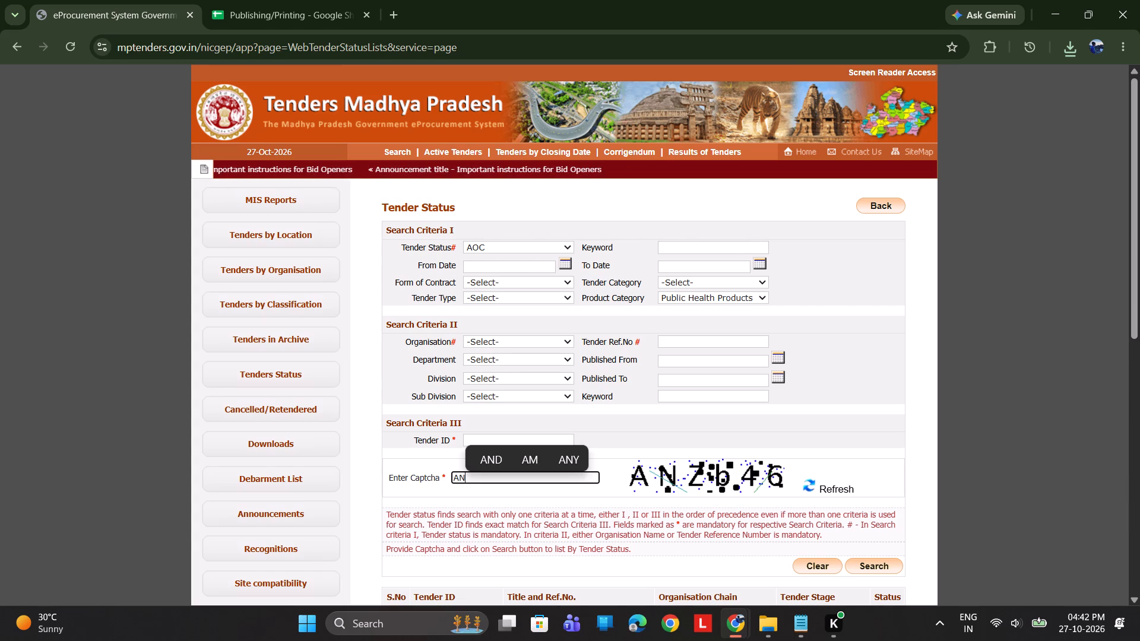
pyautogui.hotkey('shift', 'z')
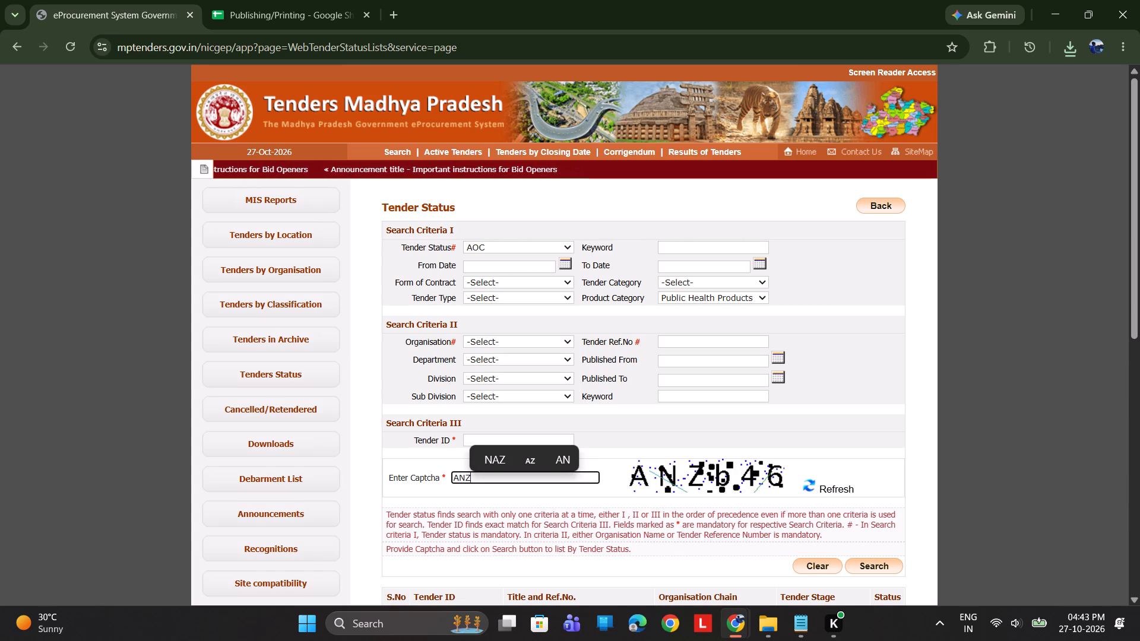
pyautogui.press('b')
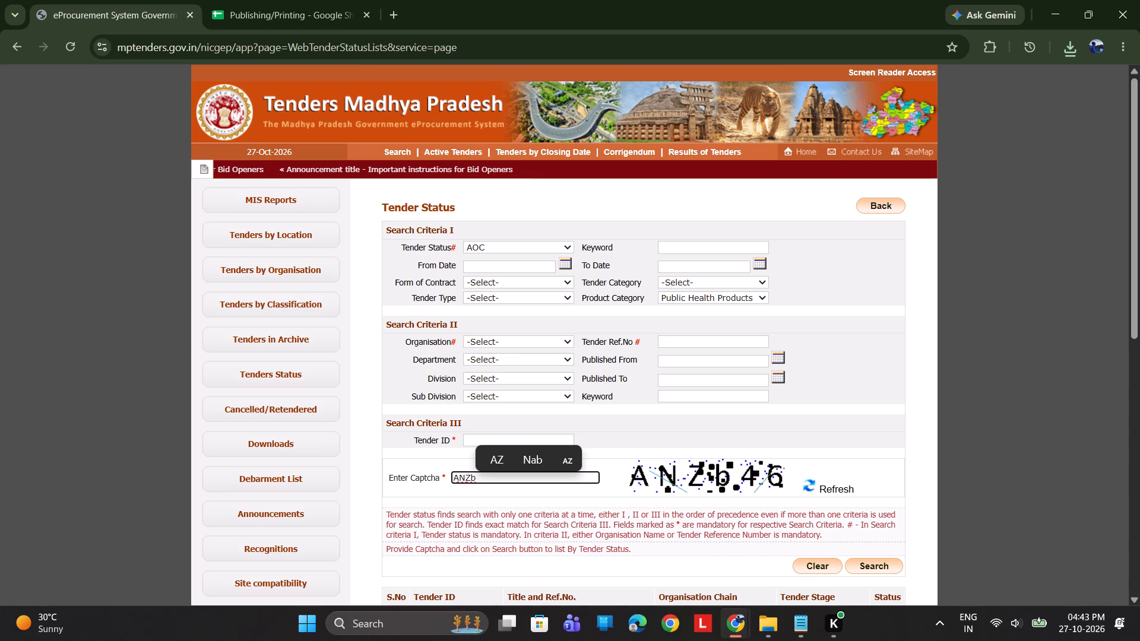
pyautogui.write('46')
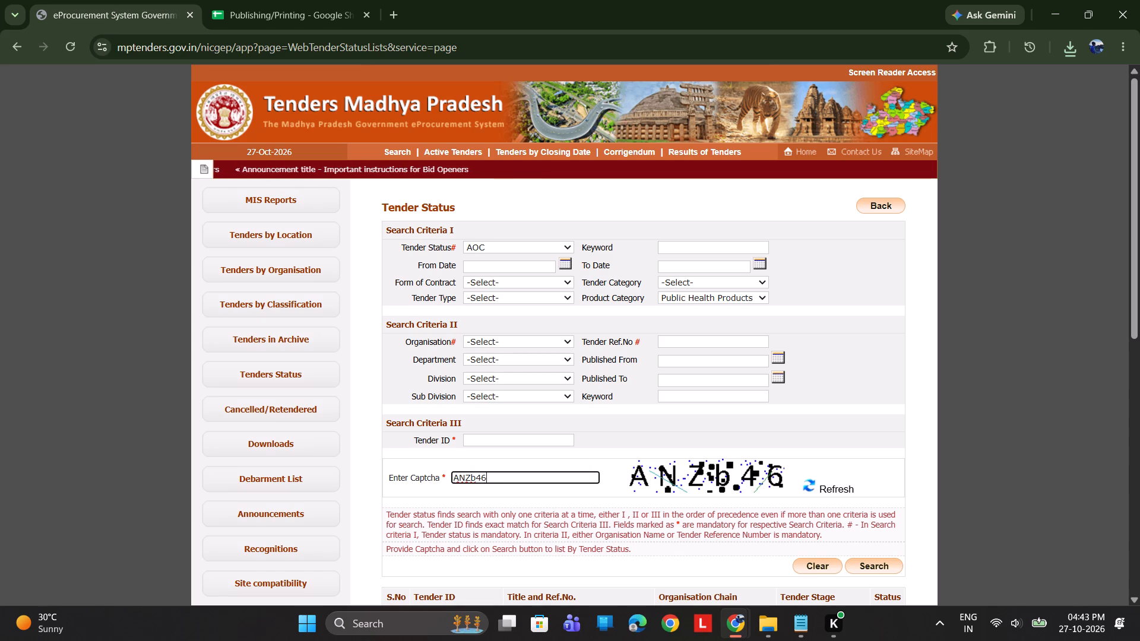
pyautogui.click(877, 564)
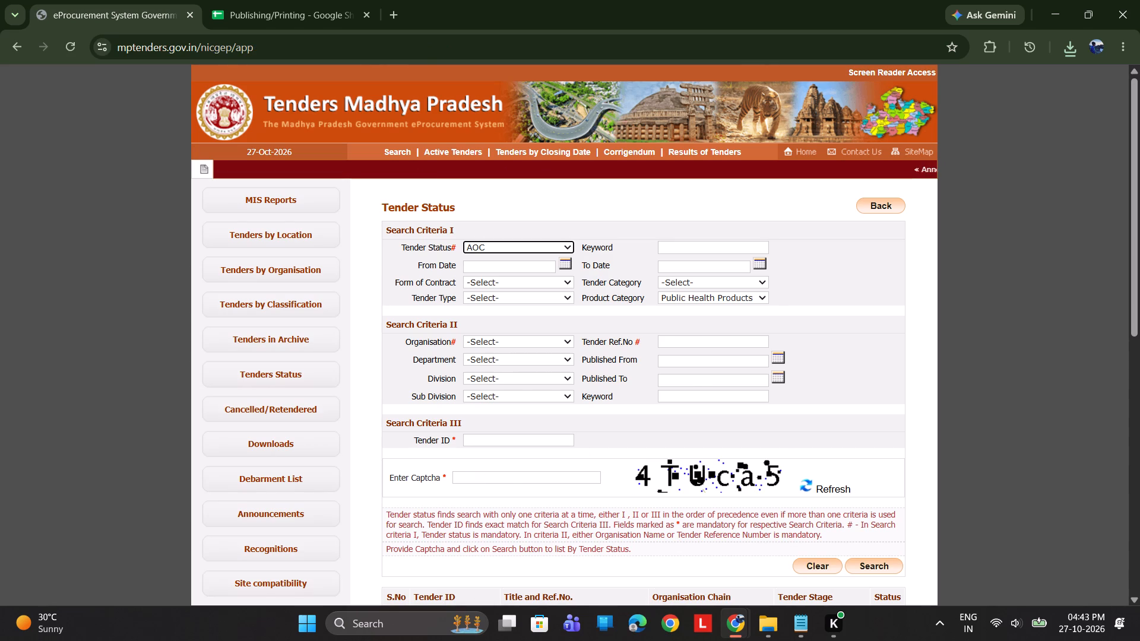
pyautogui.scroll(-3, 797, 448)
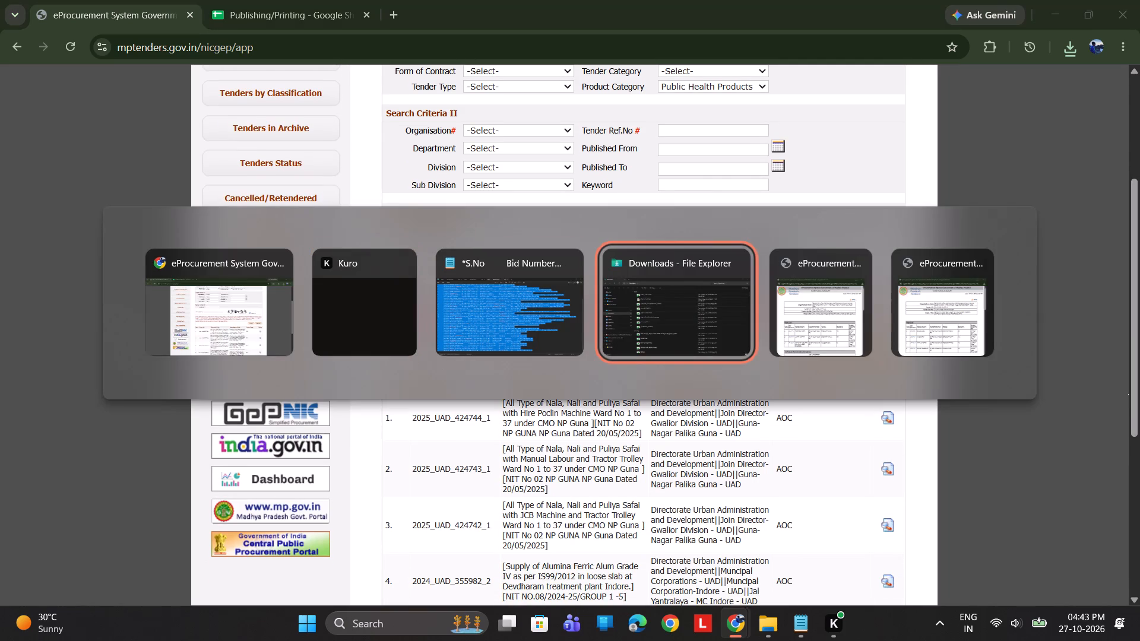